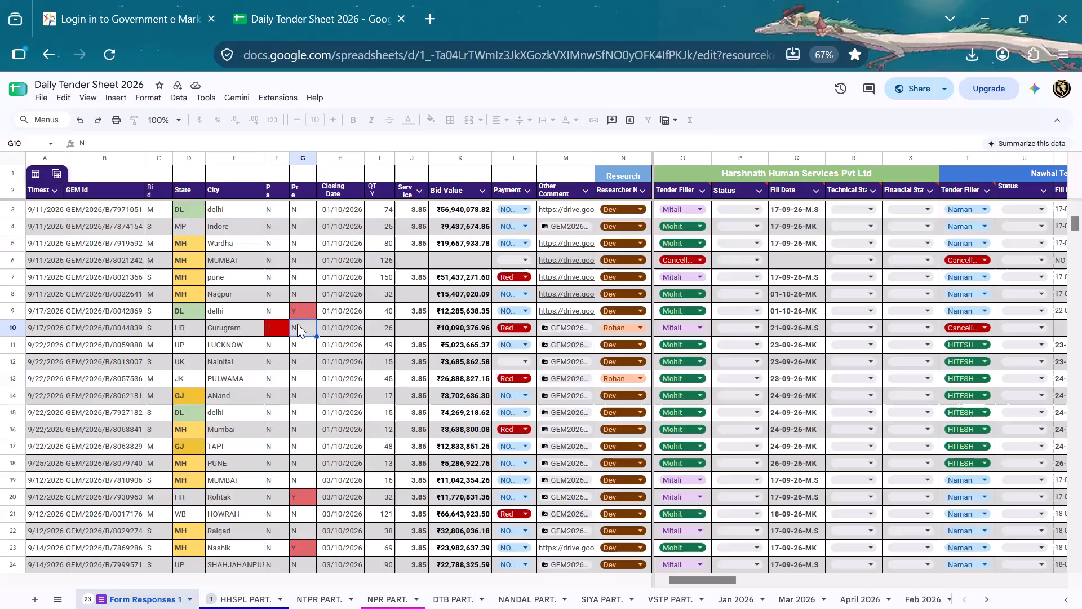
# Look through the tender rows of the Form Responses 1 sheet and find those with closing date 02/11/2026.
pyautogui.scroll(-20, 297, 324)
pyautogui.scroll(-19, 297, 324)
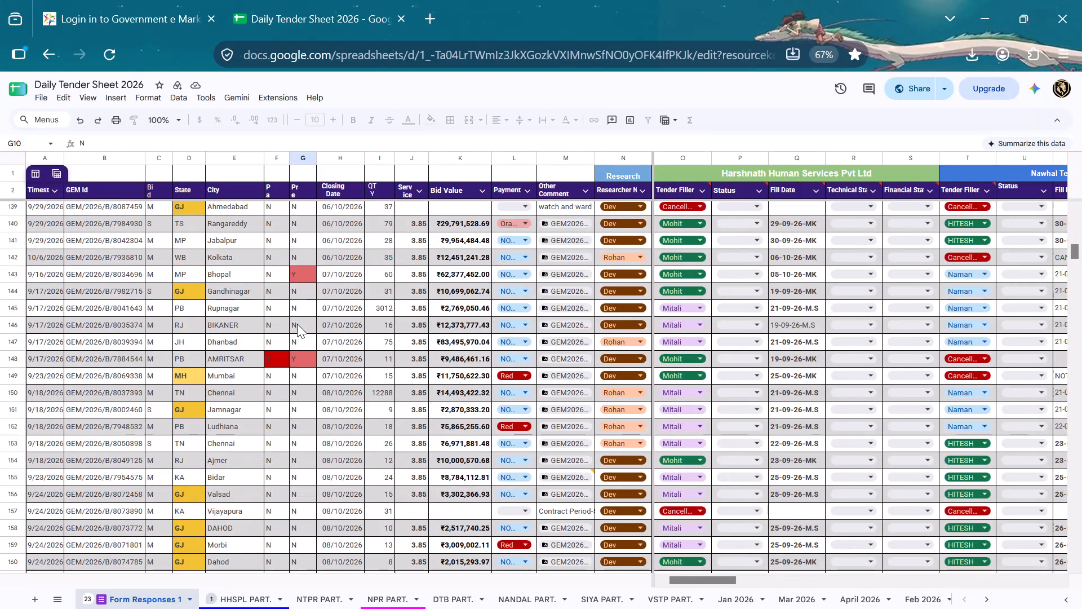
pyautogui.scroll(-8, 297, 324)
pyautogui.scroll(-5, 228, 369)
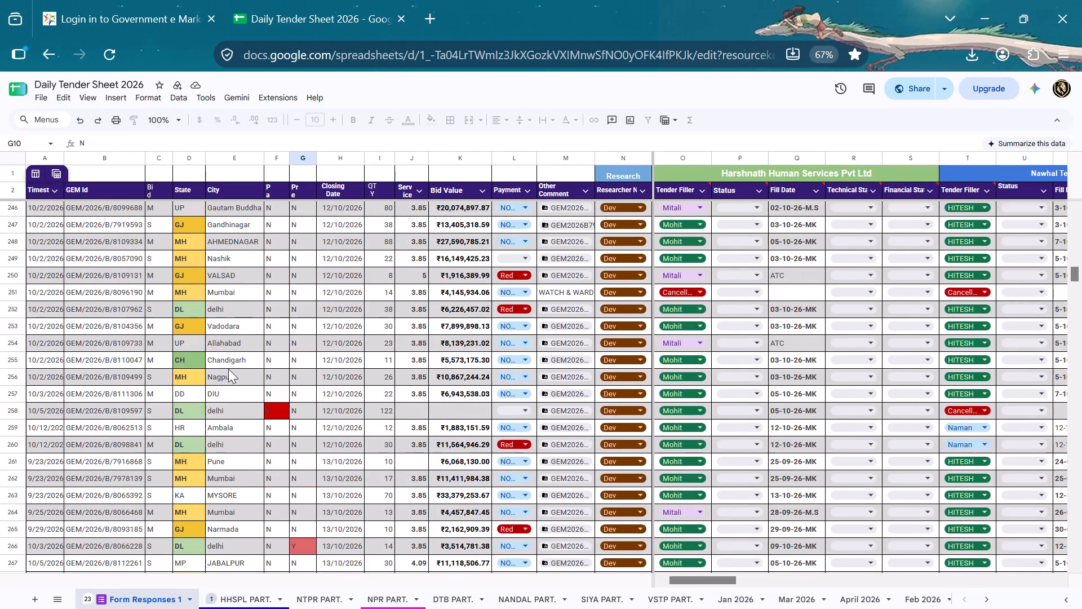
pyautogui.scroll(-19, 228, 369)
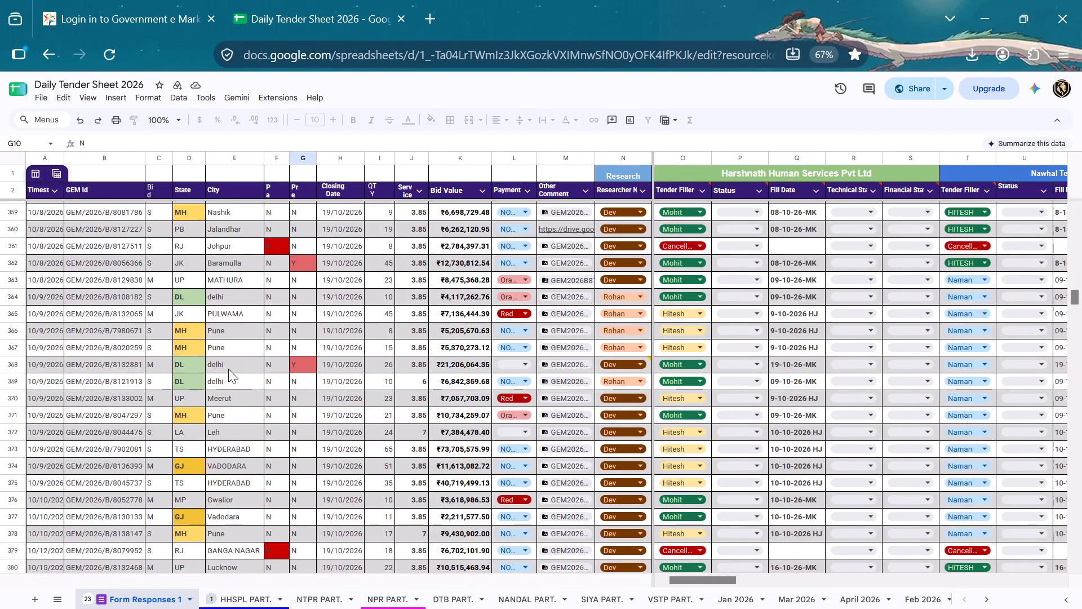
pyautogui.scroll(-4, 228, 369)
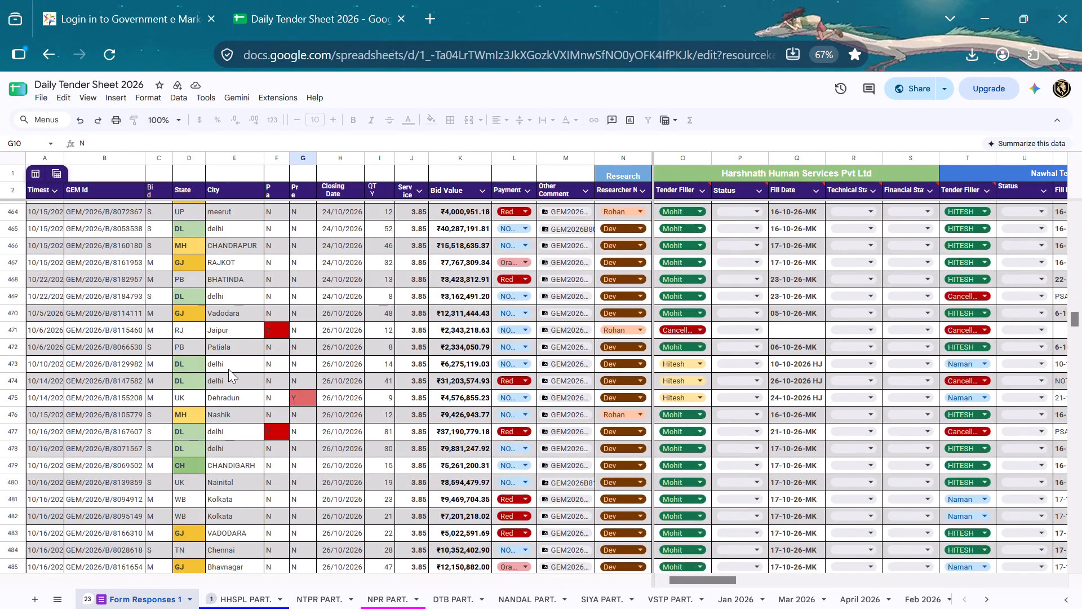
pyautogui.scroll(-1, 228, 369)
pyautogui.hscroll(-1, 228, 369)
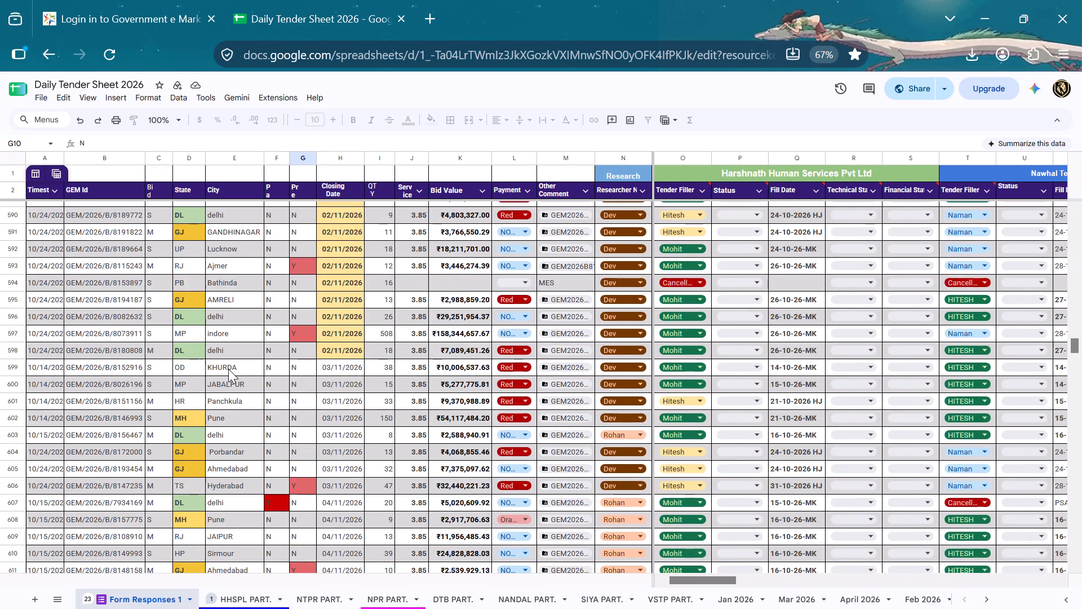
pyautogui.scroll(5, 228, 369)
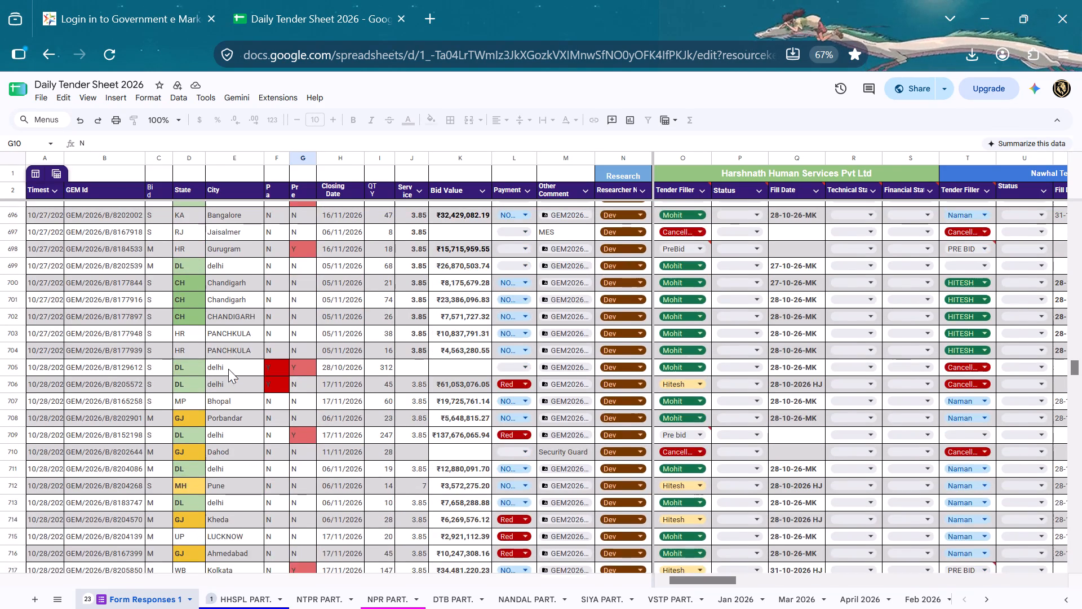
pyautogui.scroll(8, 228, 369)
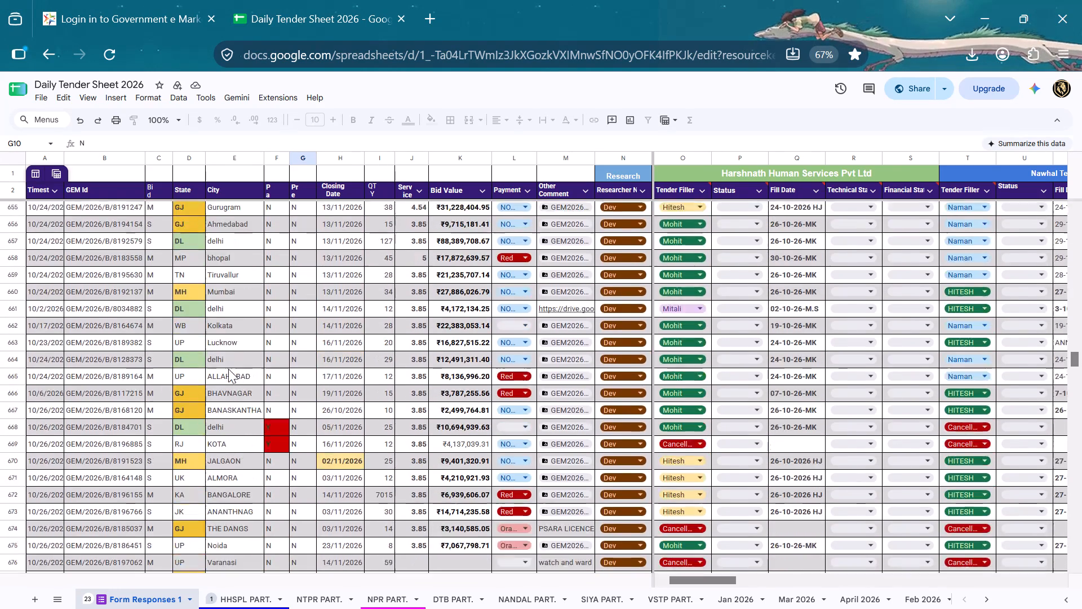
pyautogui.scroll(7, 228, 369)
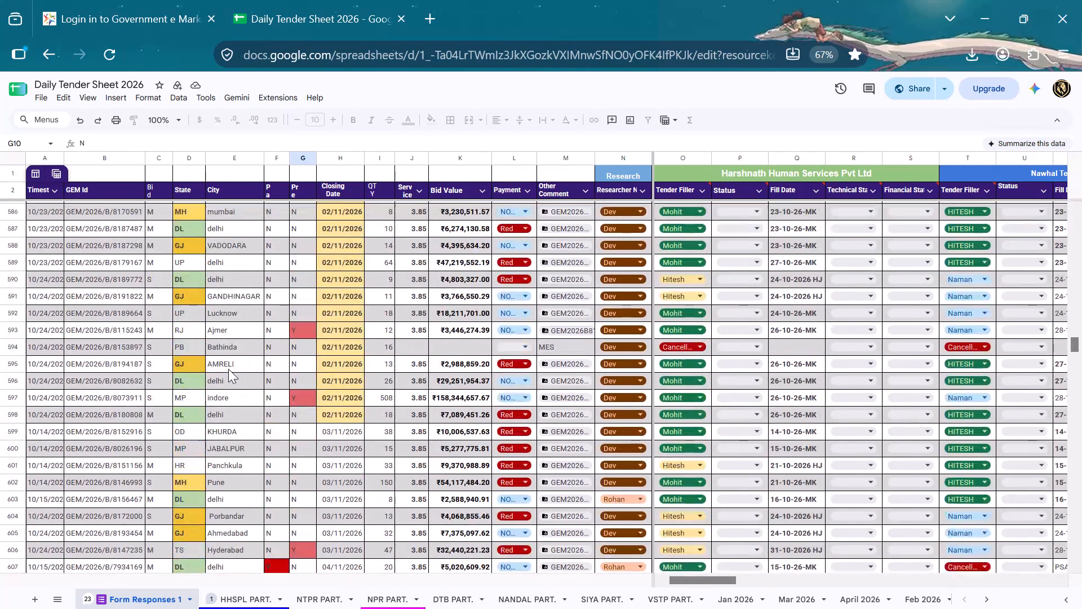
pyautogui.scroll(2, 228, 369)
# Open the Google account options for the signed-in profile.
pyautogui.click(1063, 82)
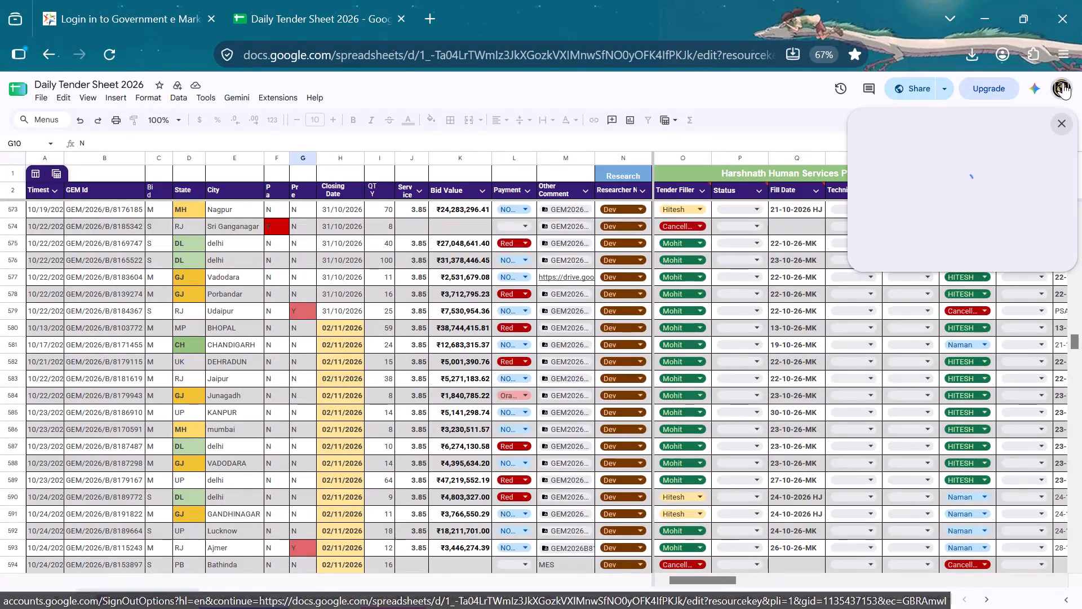
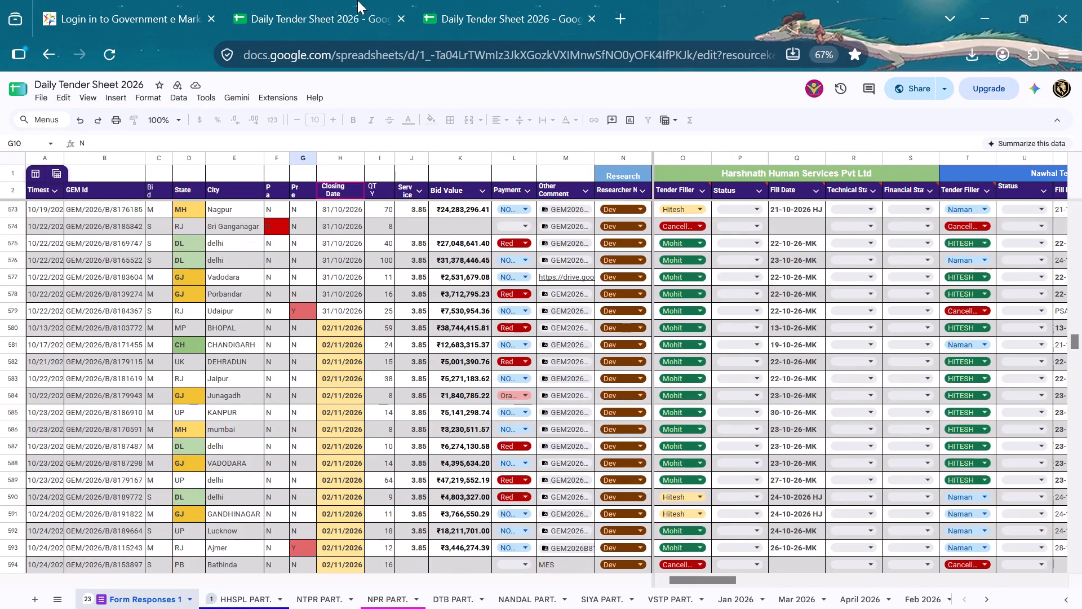
# Copy the closing date 02/11/2026 and search for it in the other open copy of the Daily Tender Sheet 2026.
pyautogui.click(340, 348)
pyautogui.hotkey('ctrl', 'c')
pyautogui.click(338, 436)
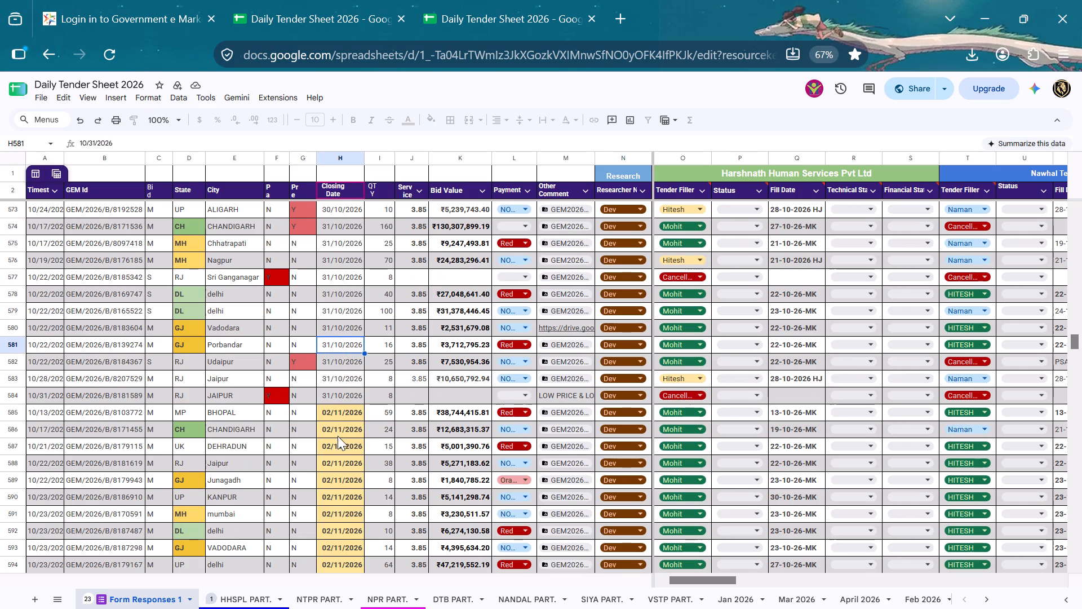
pyautogui.hotkey('ctrl', 'c')
pyautogui.click(534, 1)
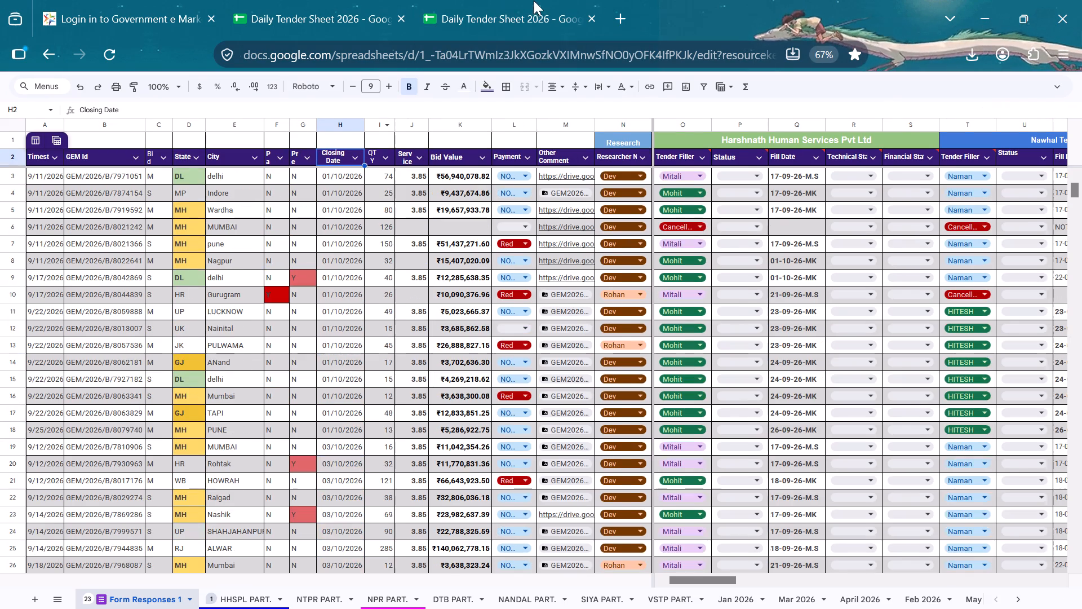
pyautogui.hotkey('ctrl', 'f')
pyautogui.hotkey('ctrl', 'v')
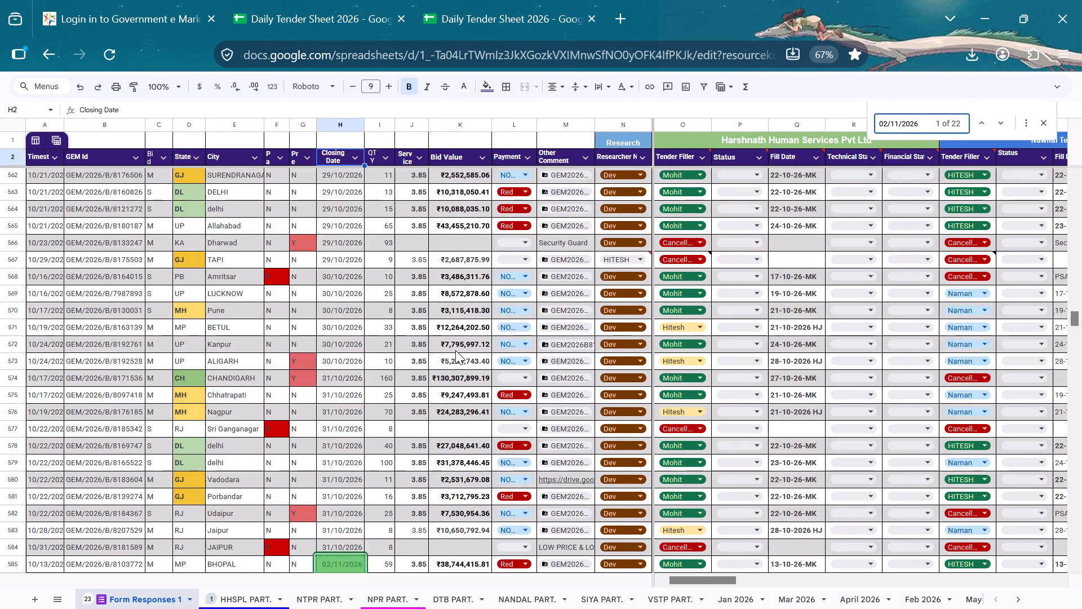
pyautogui.scroll(-2, 455, 350)
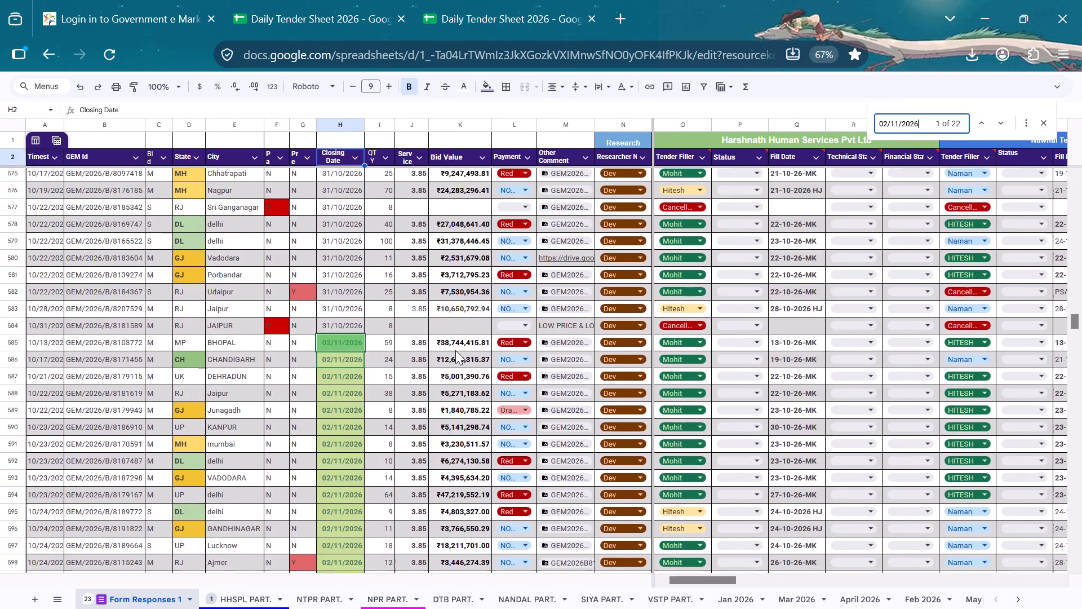
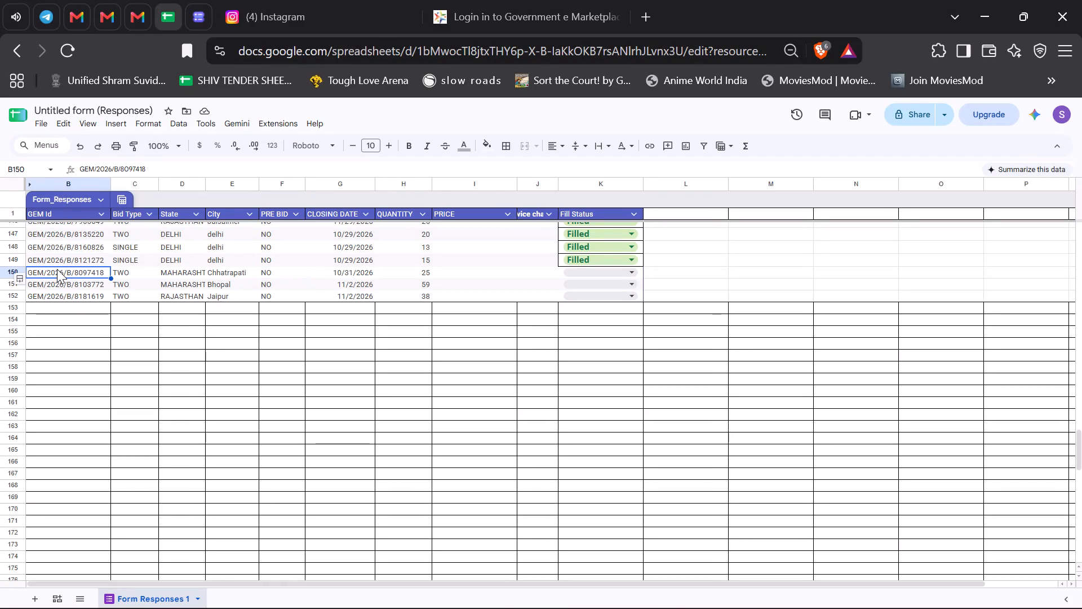
# Copy GEM Id GEM/2026/B/8097418 in the form responses sheet and fill its Fill Status with Filled from the row above.
pyautogui.hotkey('ctrl', 'c')
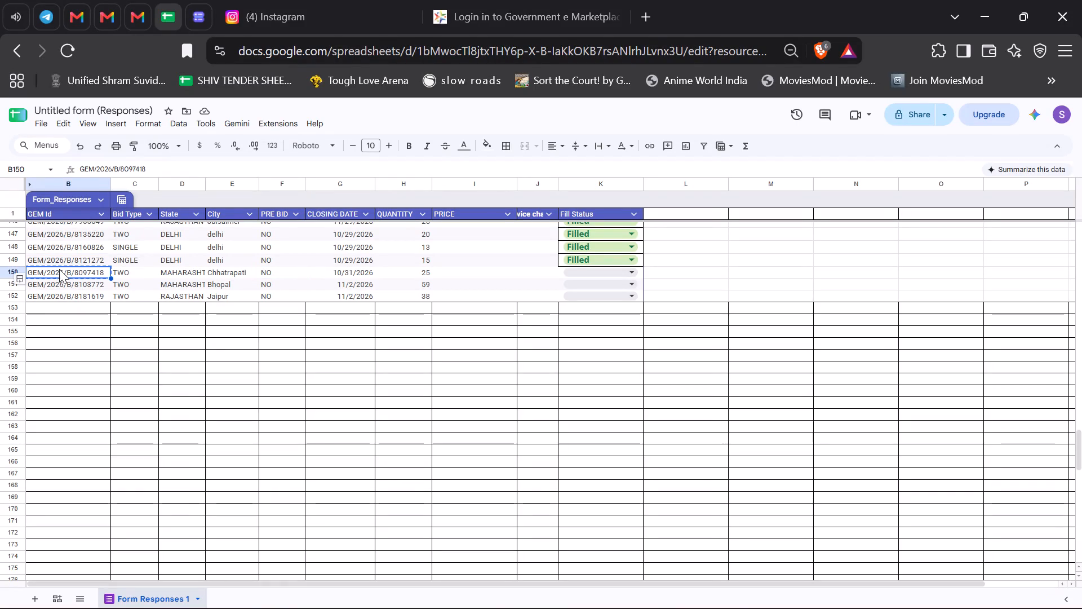
pyautogui.click(530, 268)
pyautogui.press('Right')
pyautogui.hotkey('ctrl', 'f')
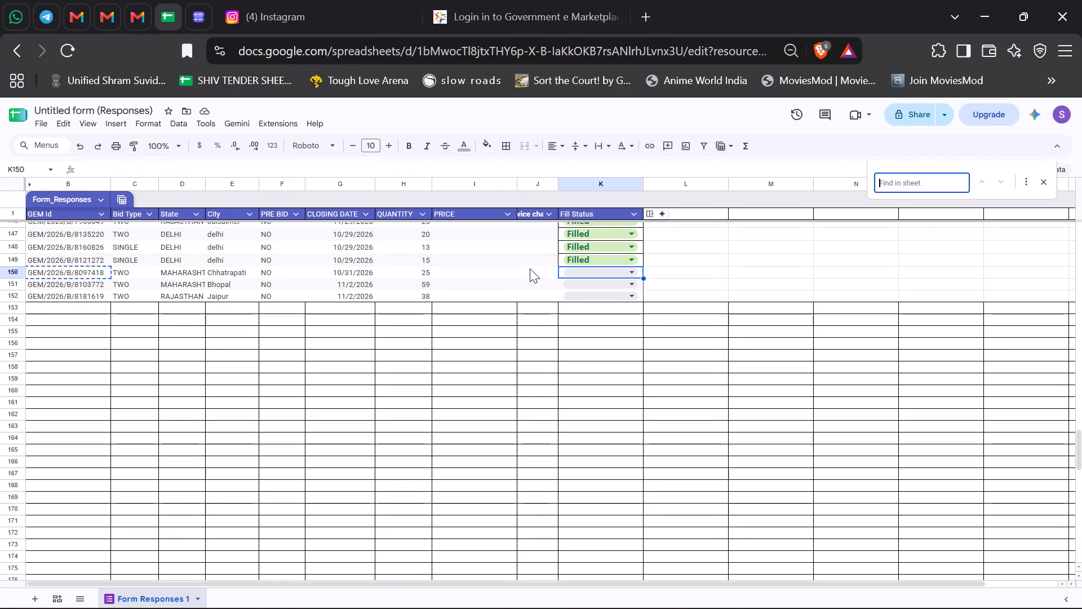
pyautogui.click(1042, 178)
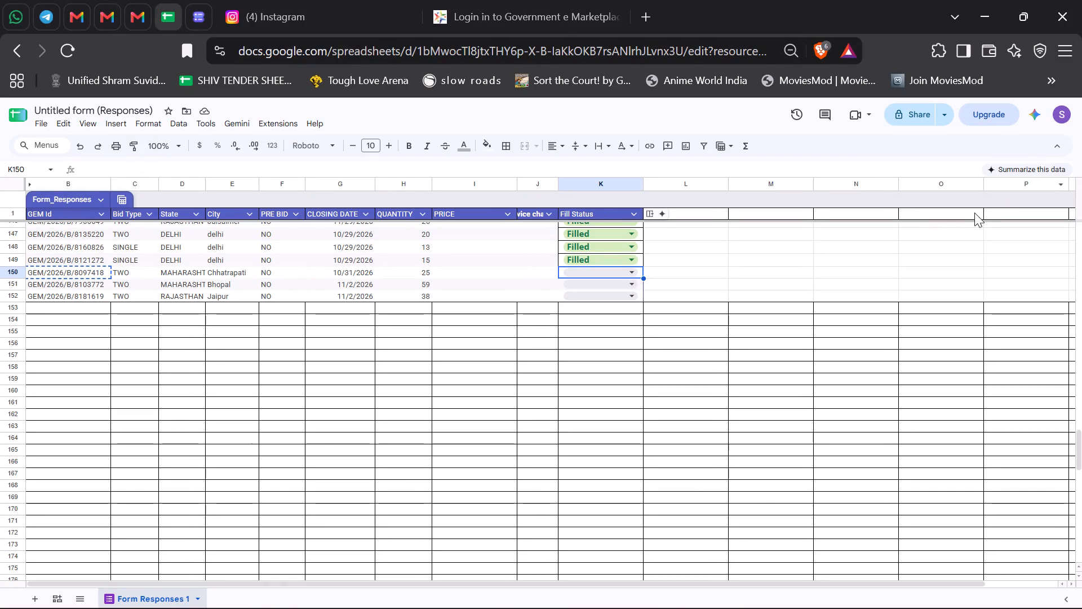
pyautogui.hotkey('ctrl', 'd')
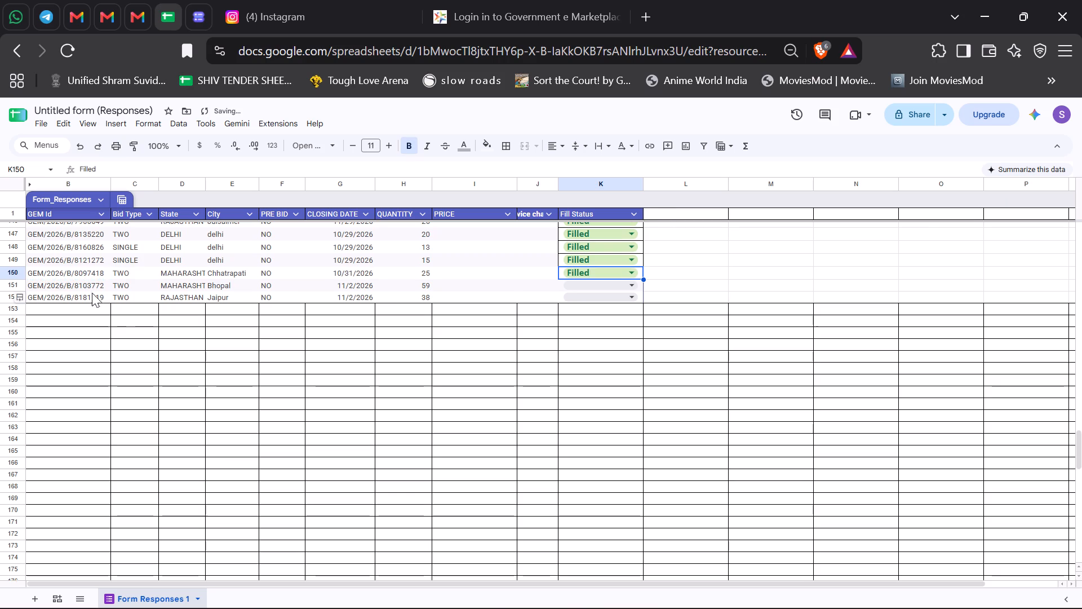
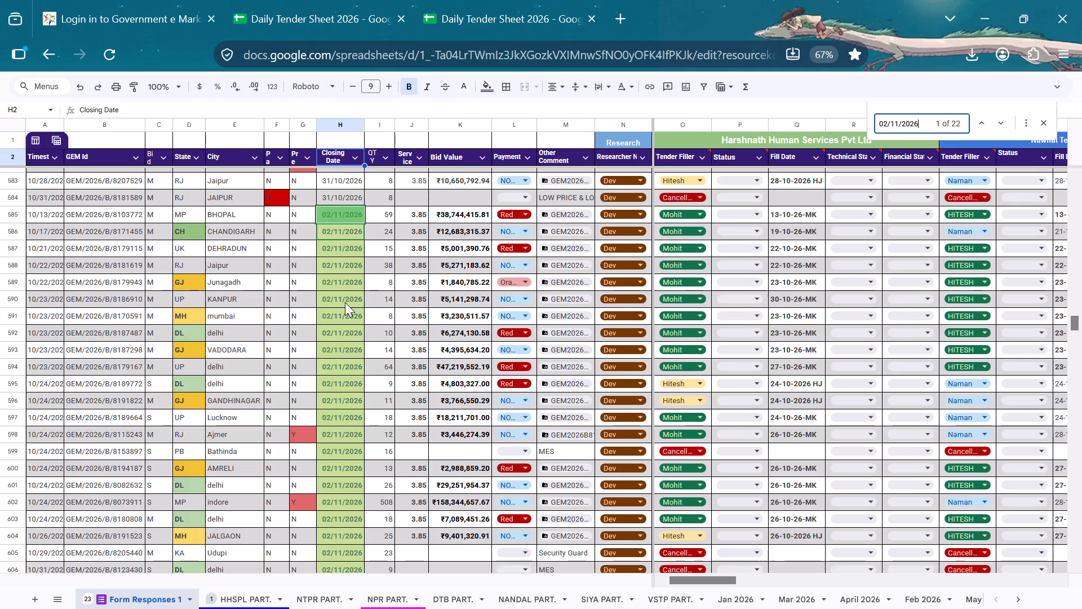
# Switch to the GeM bids list in Brave and check its first two pages of technically evaluated bids for pending clarifications.
pyautogui.hotkey('alt', 'Tab')
pyautogui.scroll(-5, 319, 294)
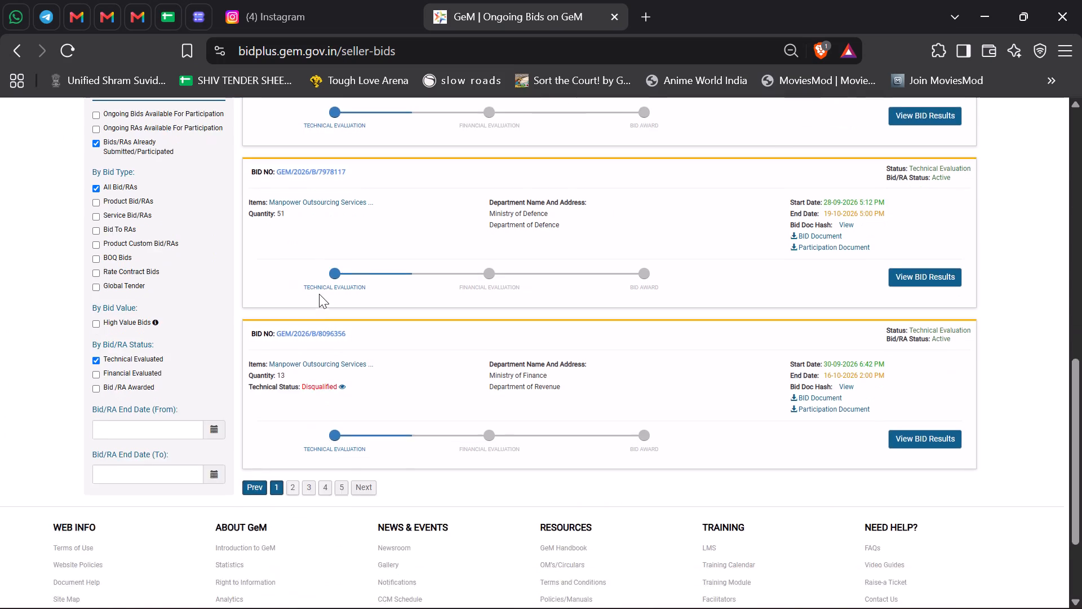
pyautogui.scroll(-3, 319, 294)
pyautogui.click(286, 354)
pyautogui.scroll(1, 286, 354)
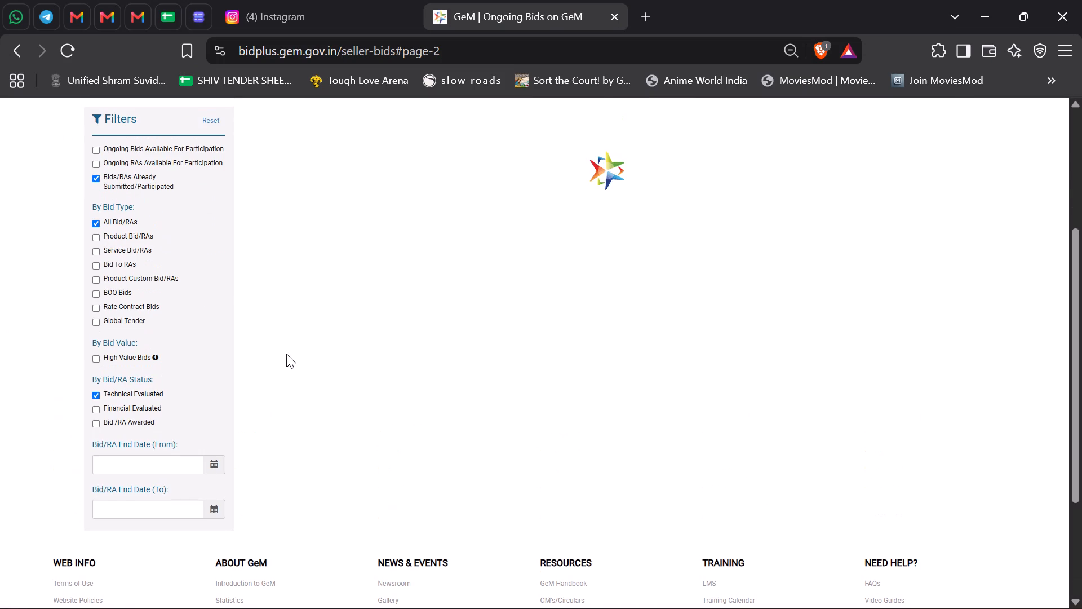
pyautogui.scroll(1, 286, 354)
pyautogui.scroll(-7, 286, 354)
pyautogui.scroll(1, 286, 354)
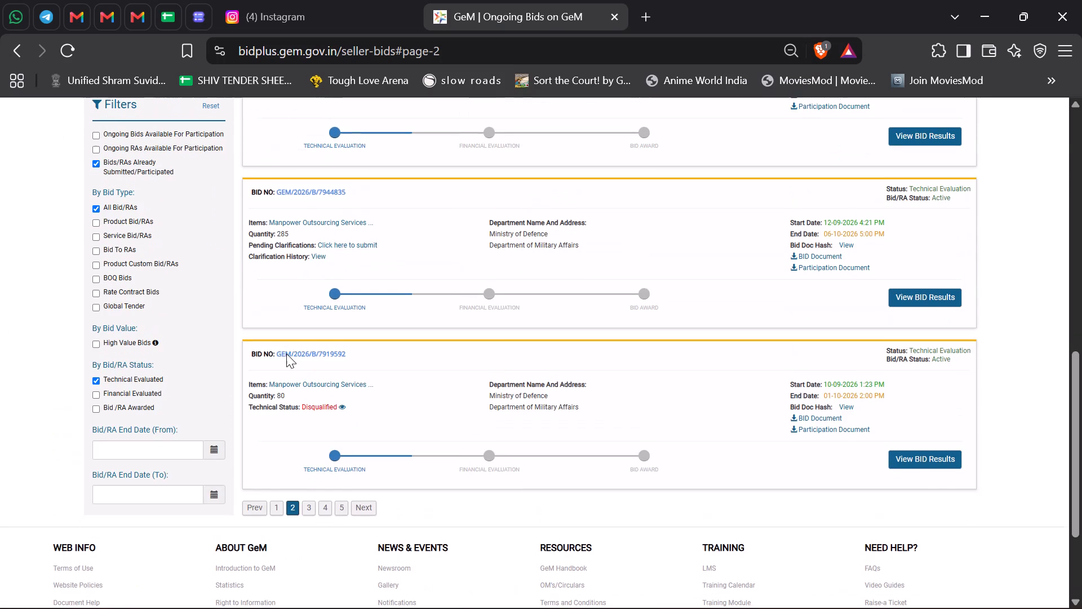
pyautogui.scroll(1, 286, 354)
# Open the pending clarification request of bid GEM/2026/B/7944835 and read its full clarification details.
pyautogui.click(330, 253)
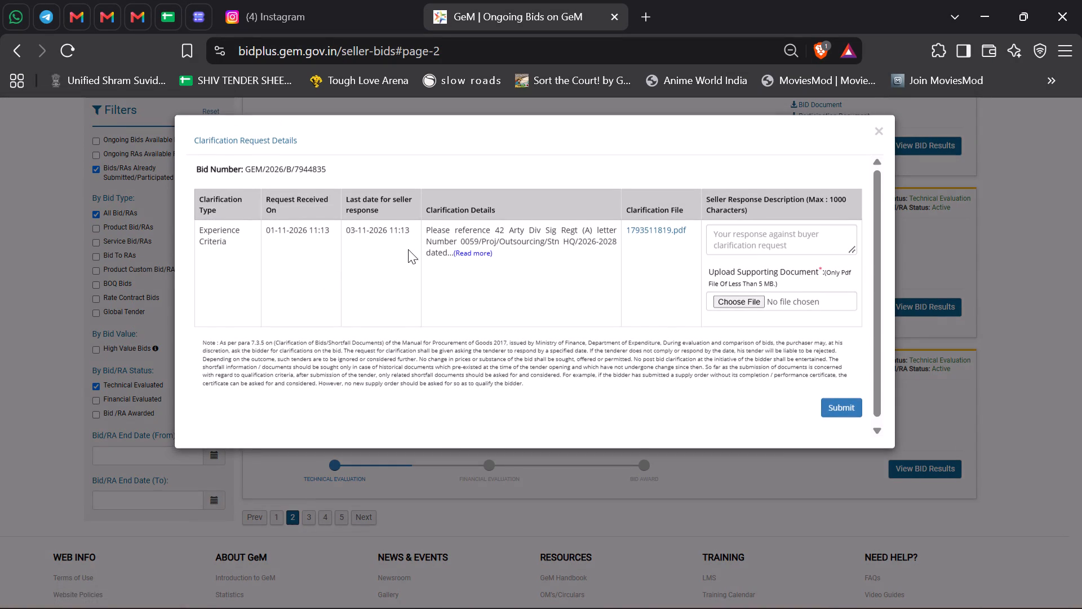
pyautogui.click(481, 252)
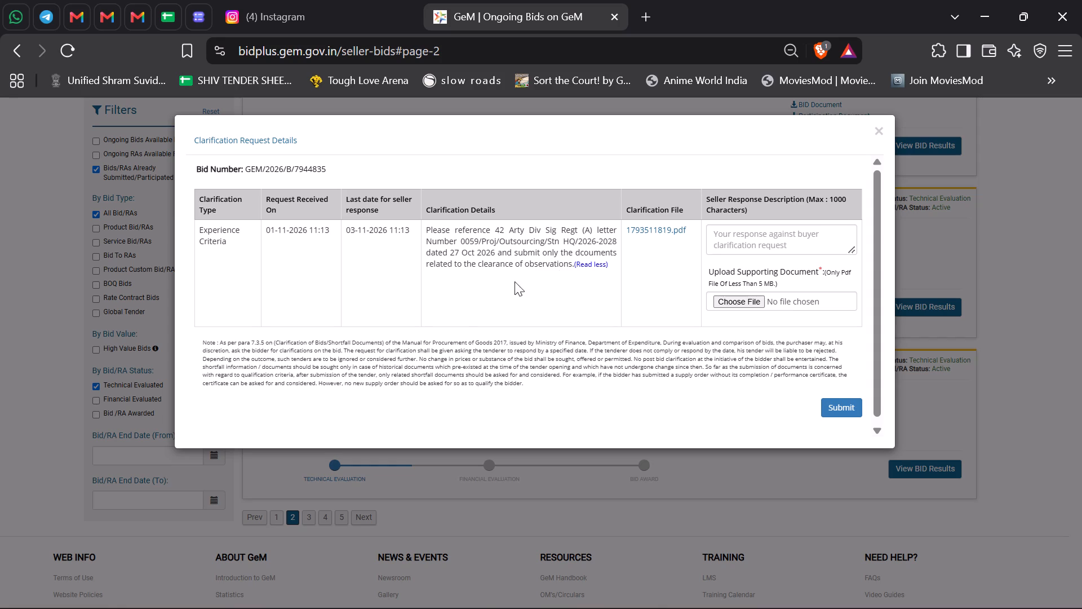
# Download the clarification file 1793511819.pdf attached to the request.
pyautogui.click(663, 224)
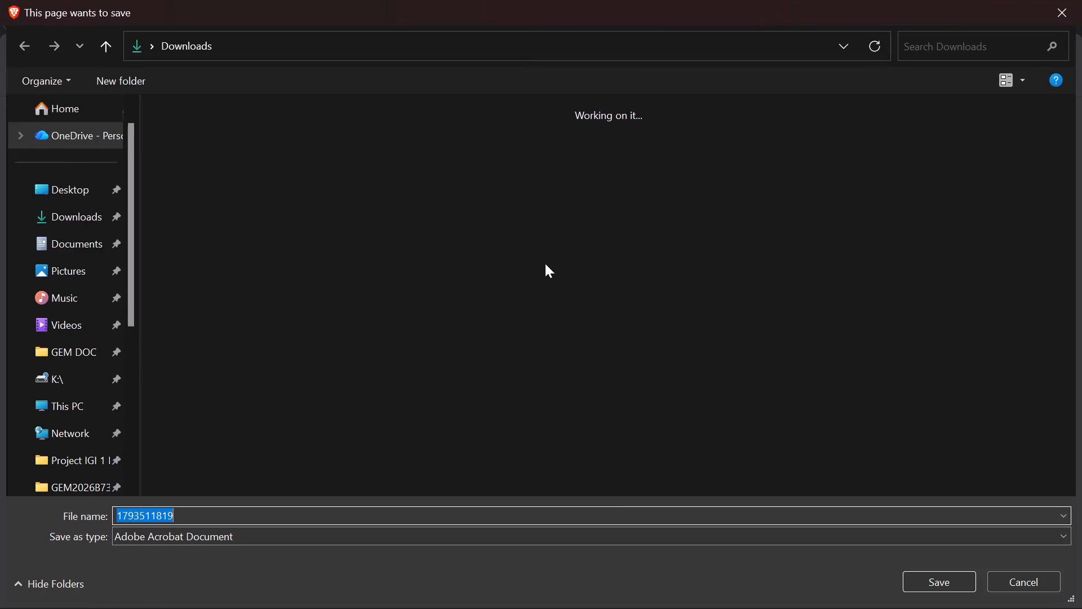
pyautogui.press('Return')
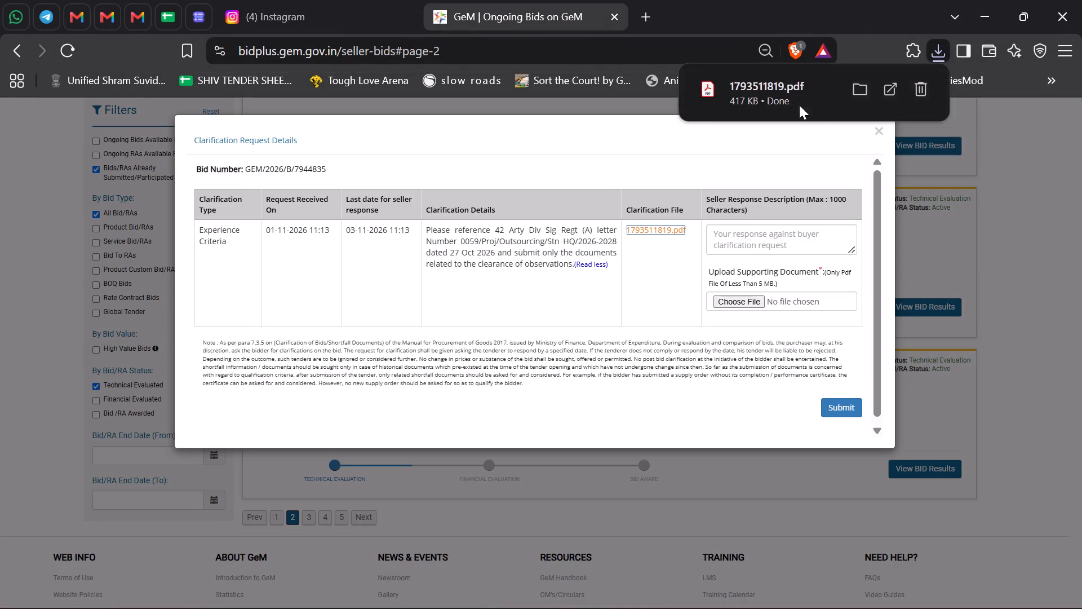
pyautogui.click(763, 104)
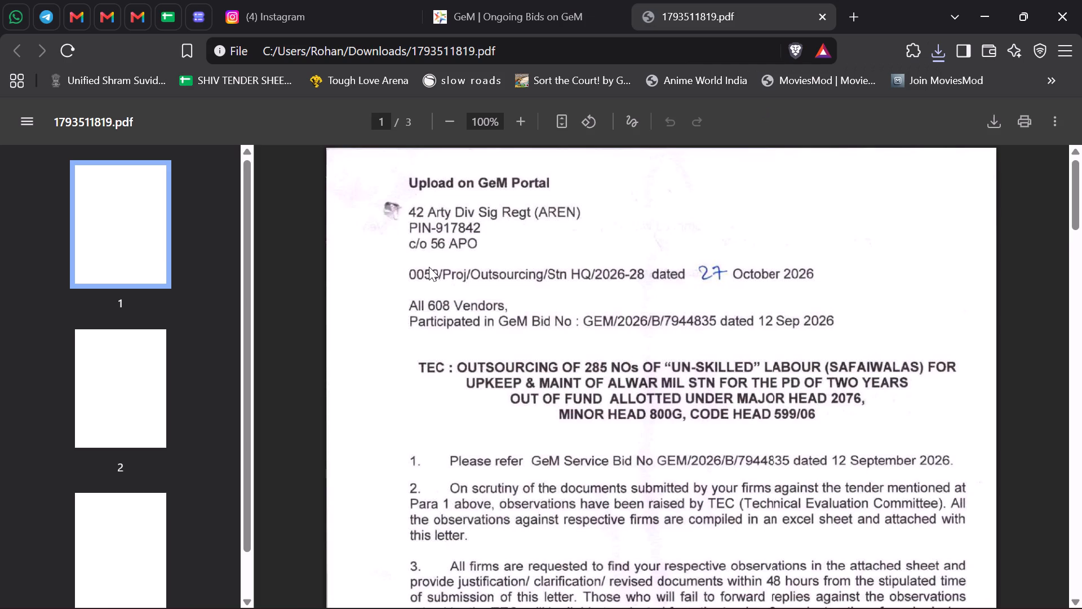
# Close the duplicate Acrobat window showing 1793511819.pdf and keep the browser copy open.
pyautogui.scroll(-2, 429, 267)
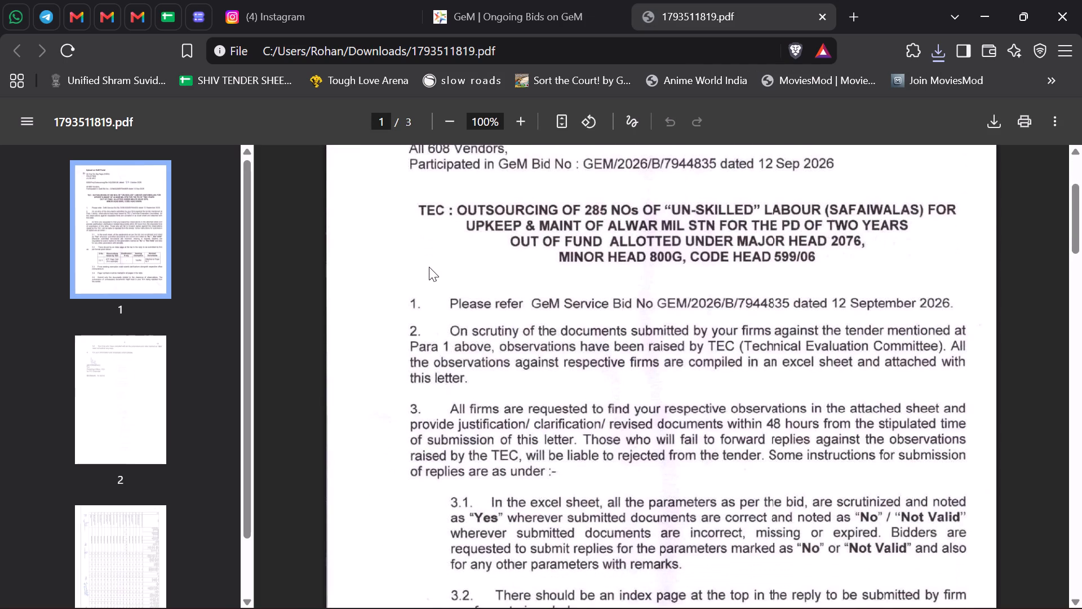
pyautogui.scroll(-1, 429, 267)
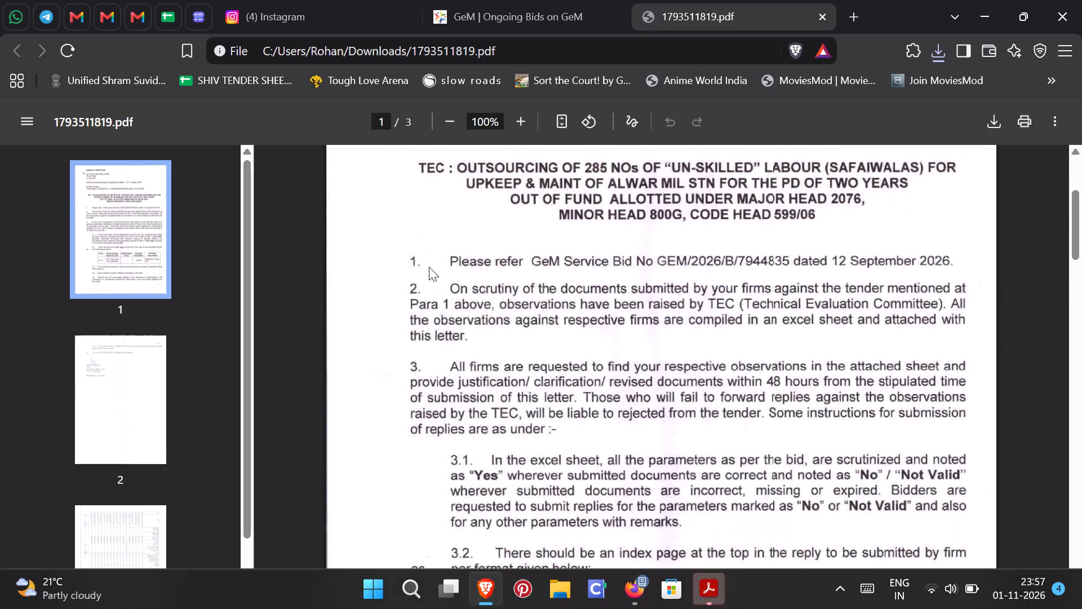
pyautogui.click(703, 595)
pyautogui.click(1079, 21)
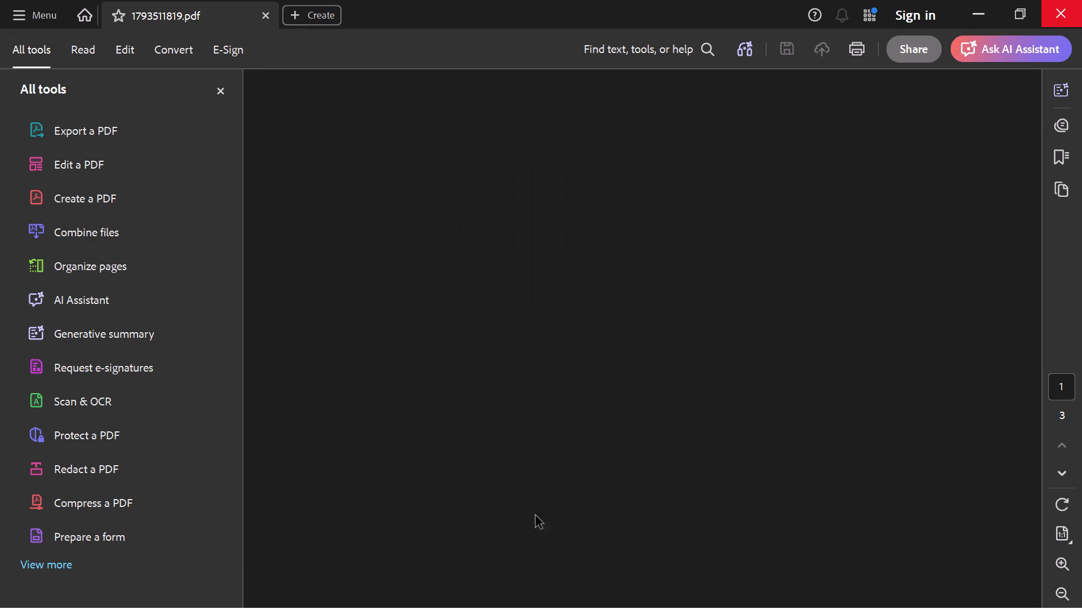
# Read the TEC letter's reply instructions from paragraph 3.1 through to page 2.
pyautogui.scroll(-1, 486, 367)
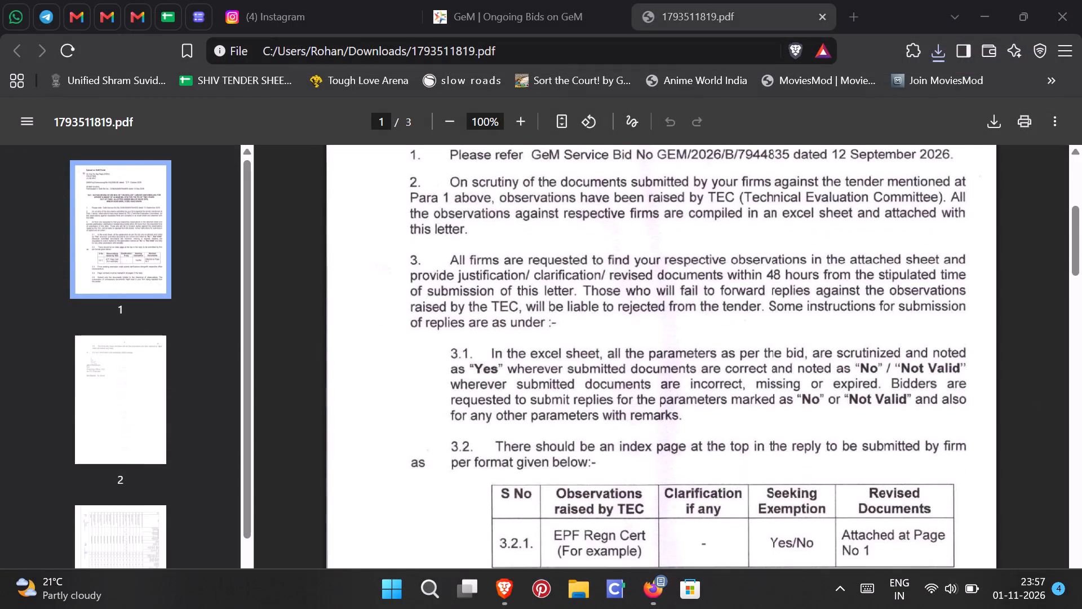
pyautogui.scroll(-3, 486, 367)
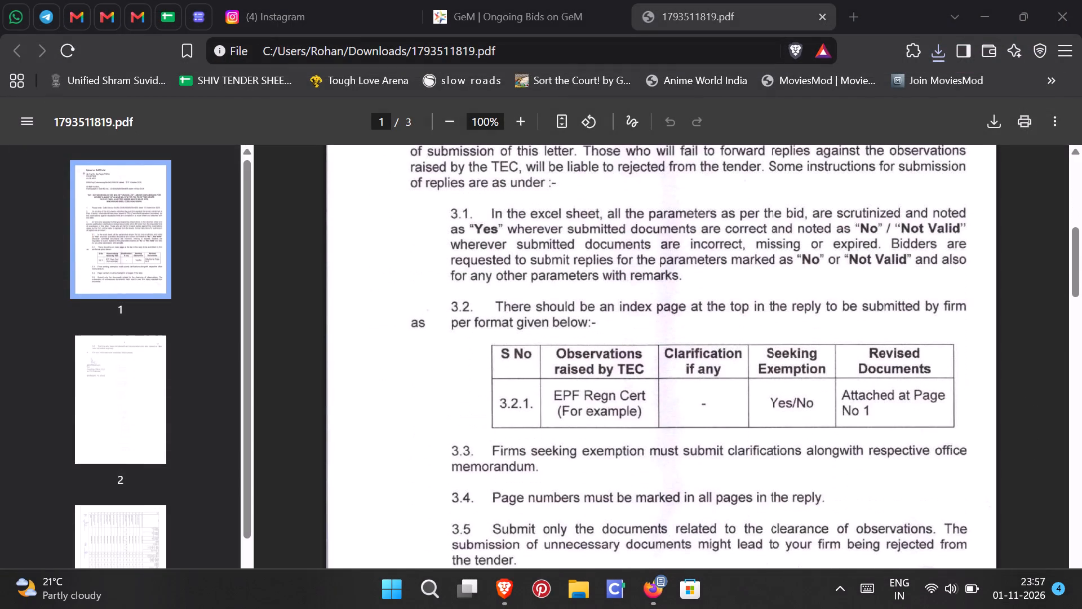
pyautogui.scroll(-5, 486, 367)
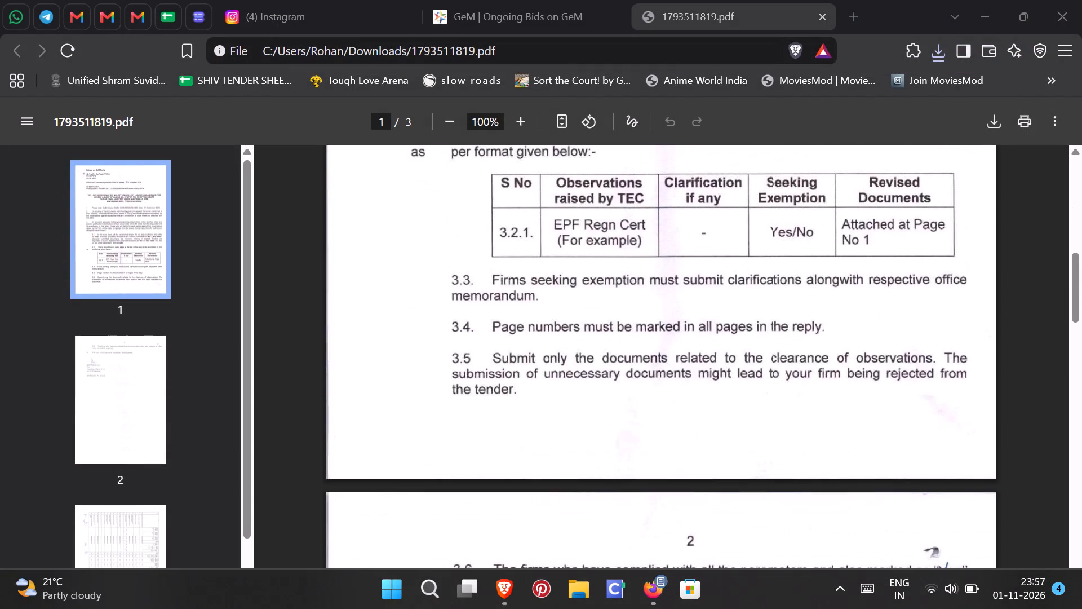
pyautogui.scroll(-9, 486, 367)
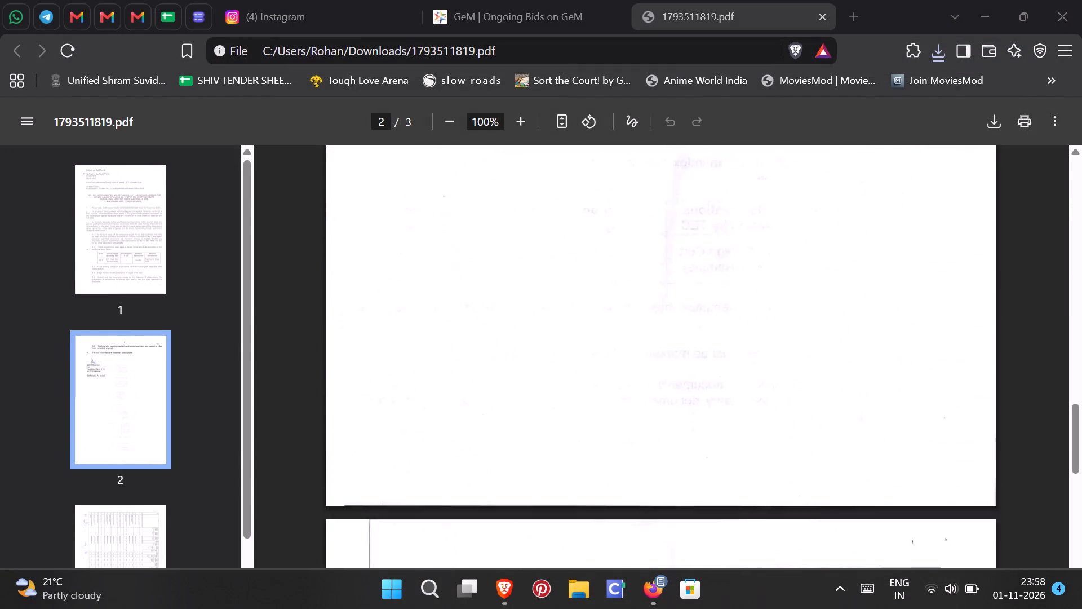
# Examine the rotated TEC observation table on page 3 at 183% zoom, up to the listed firm names.
pyautogui.scroll(-2, 486, 367)
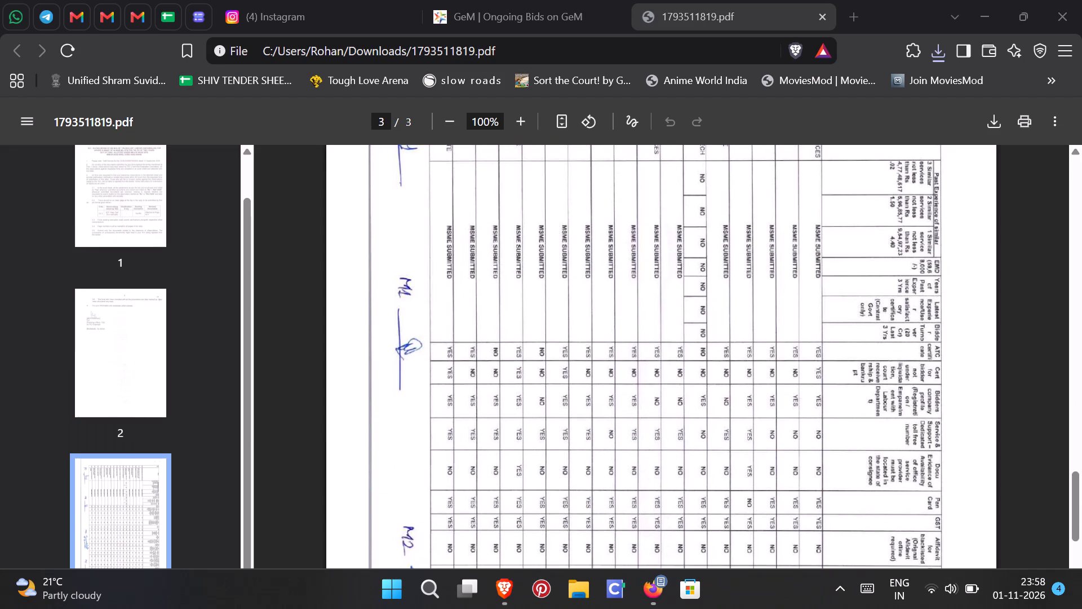
pyautogui.scroll(-6, 486, 367)
pyautogui.scroll(1, 486, 367)
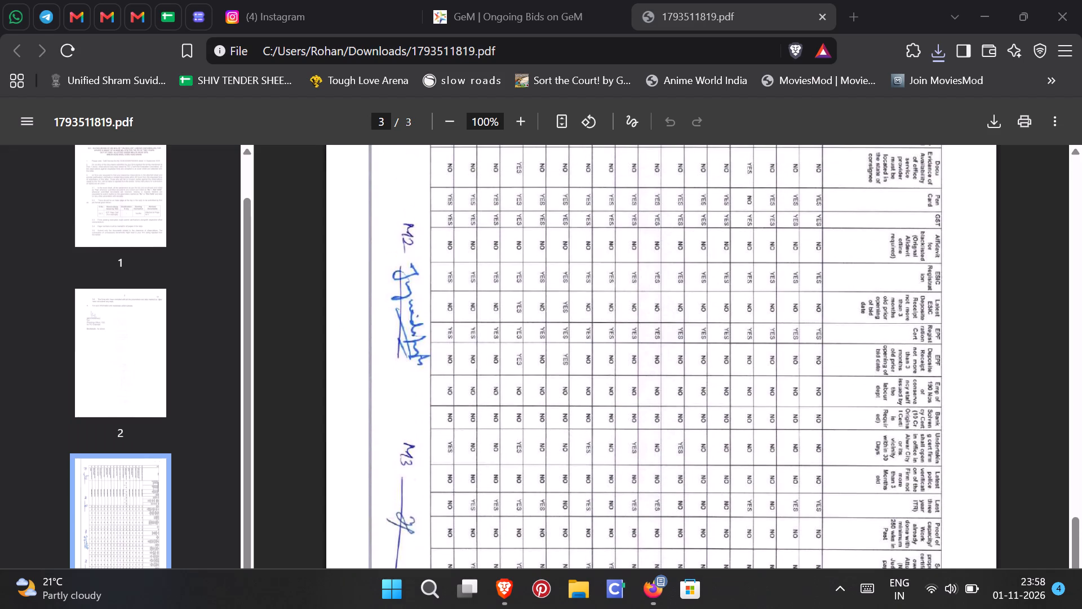
pyautogui.scroll(4, 486, 367)
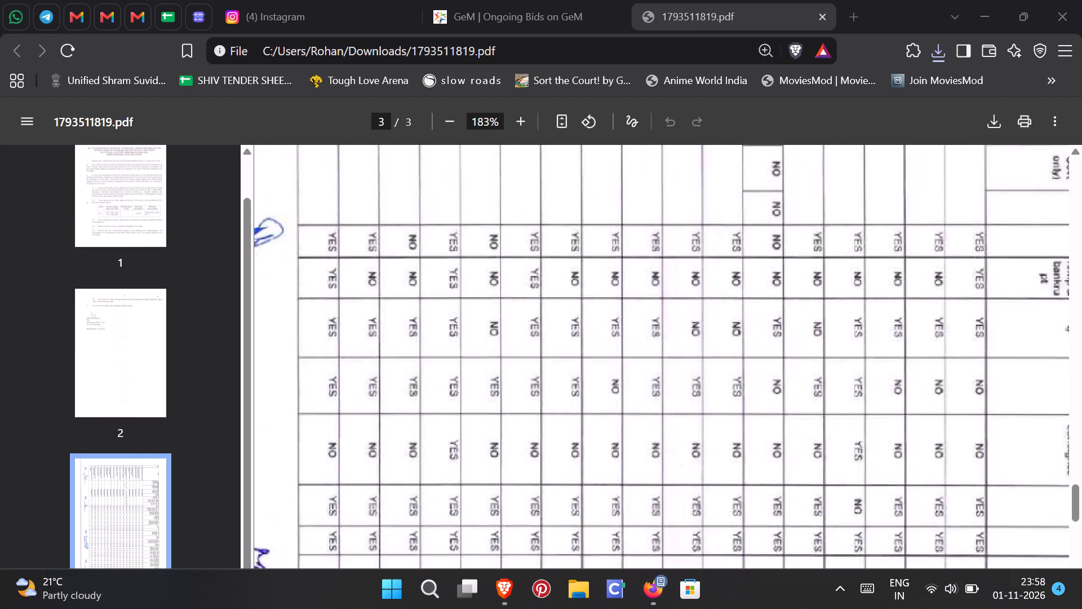
pyautogui.scroll(1, 486, 367)
pyautogui.scroll(1, 465, 294)
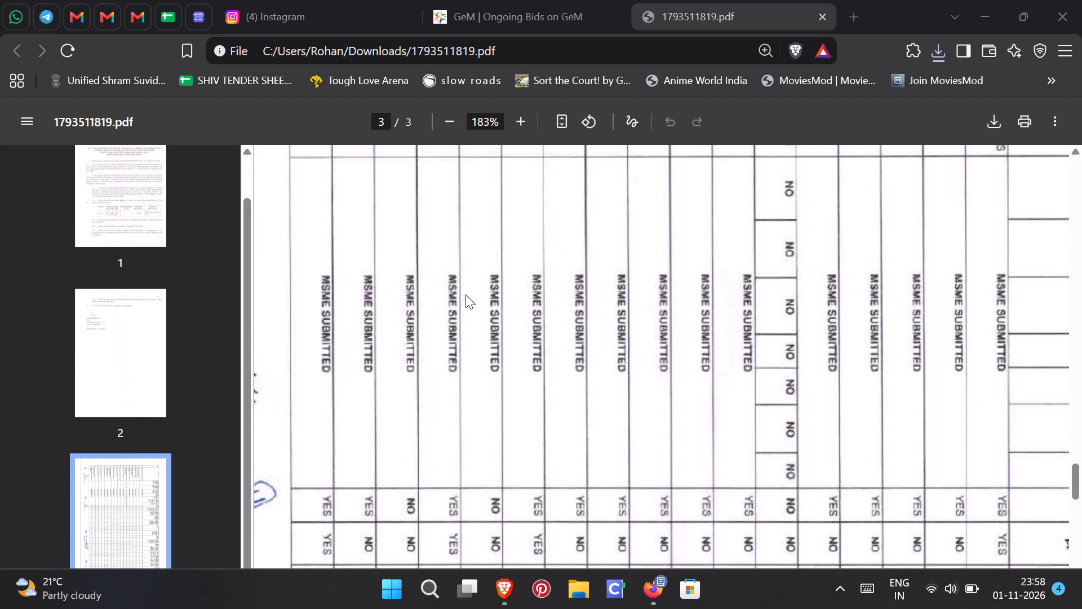
pyautogui.scroll(3, 465, 294)
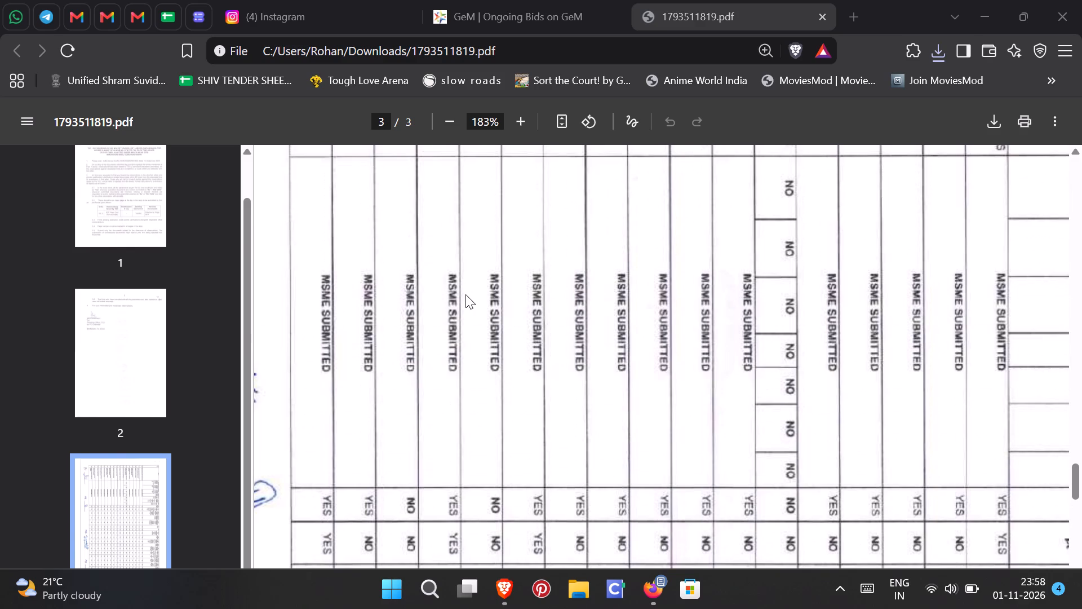
pyautogui.scroll(3, 465, 294)
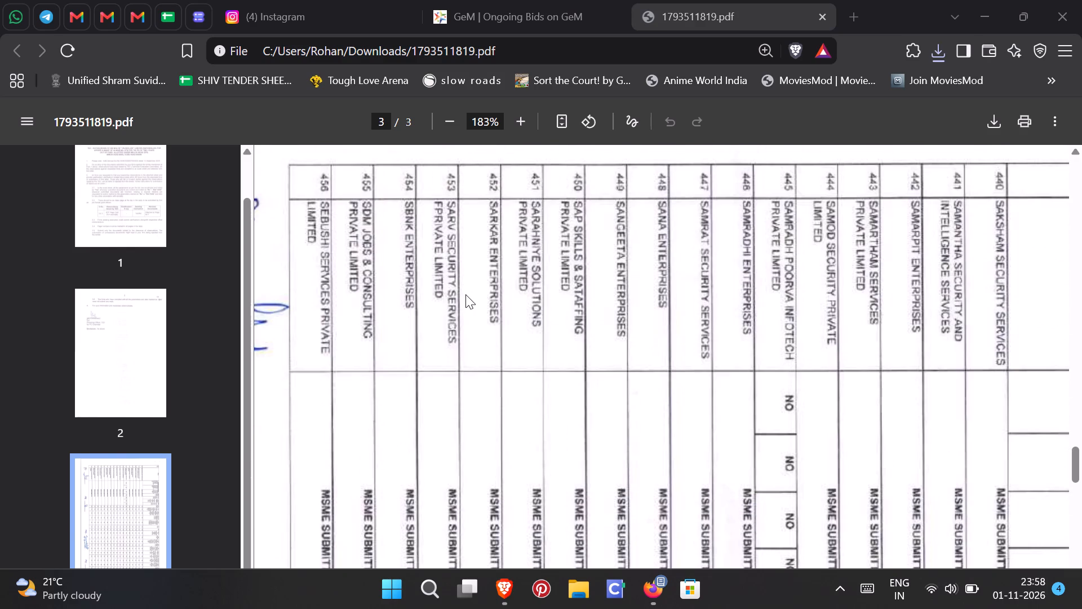
pyautogui.scroll(1, 465, 294)
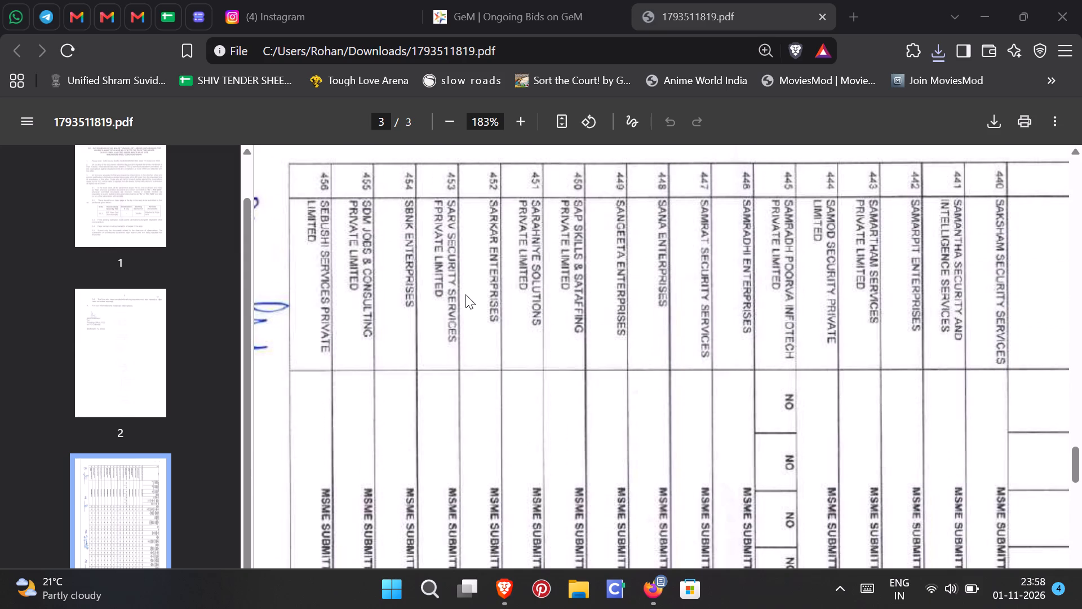
# Check the firms' entries against the parameter headings on page 3, from similar-services experience through the EPF deposit receipt.
pyautogui.scroll(-1, 465, 294)
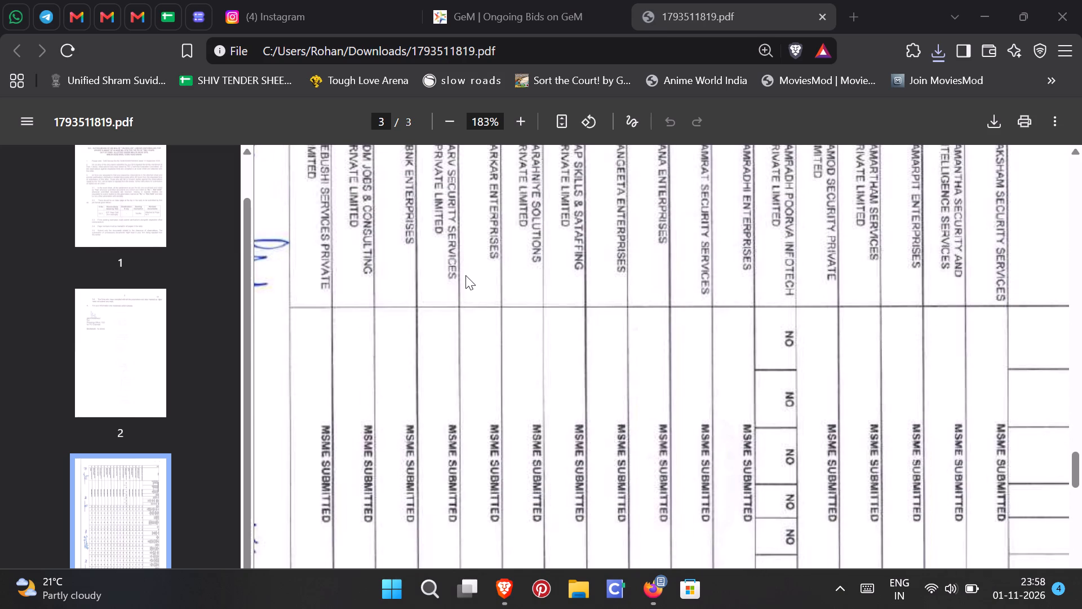
pyautogui.hscroll(-2, 465, 275)
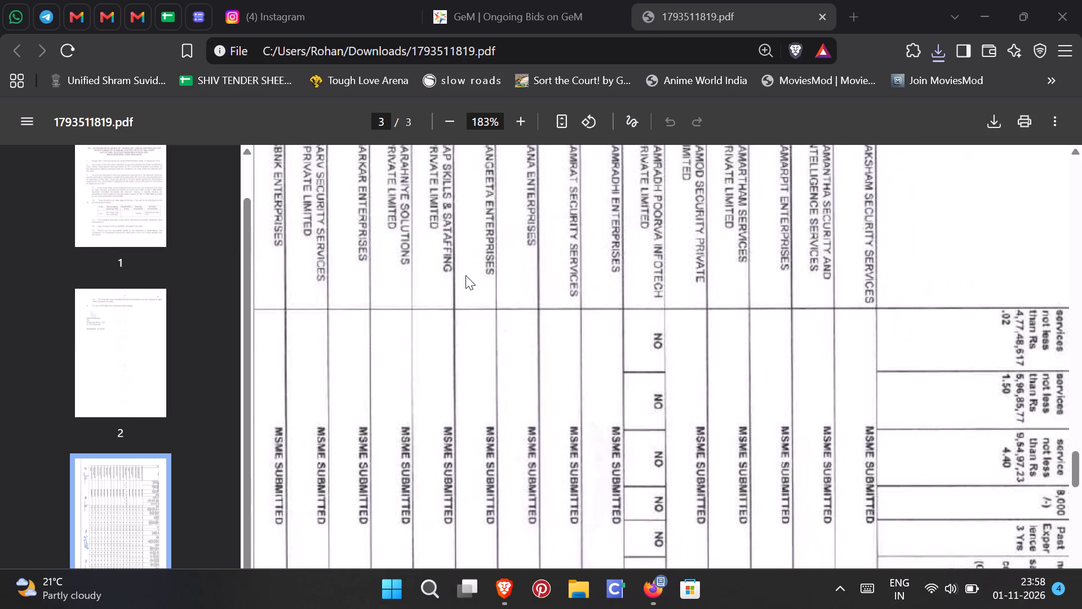
pyautogui.scroll(-3, 465, 275)
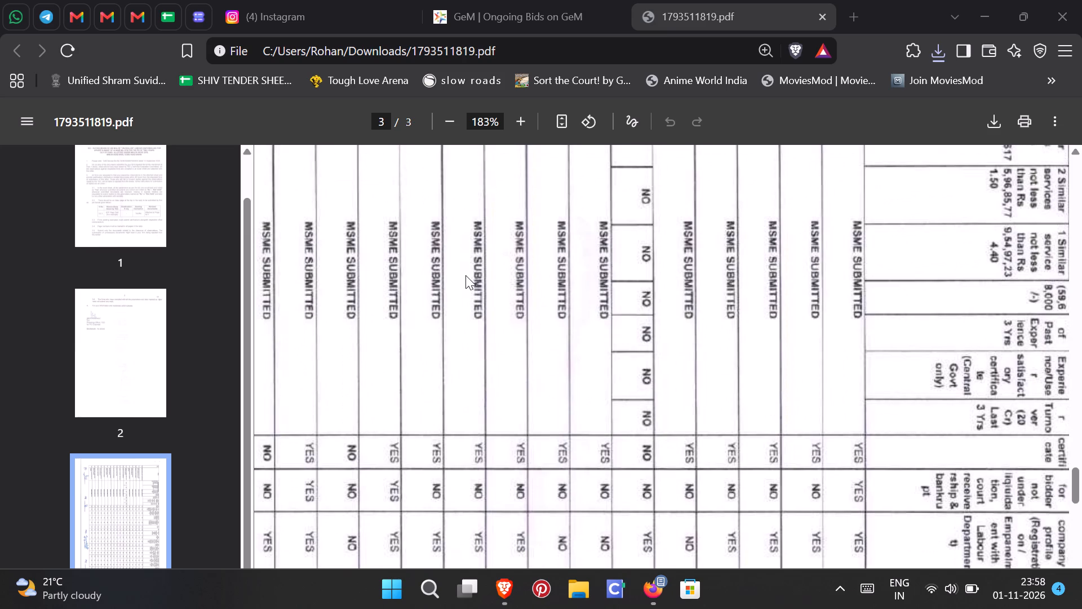
pyautogui.hscroll(-1, 465, 275)
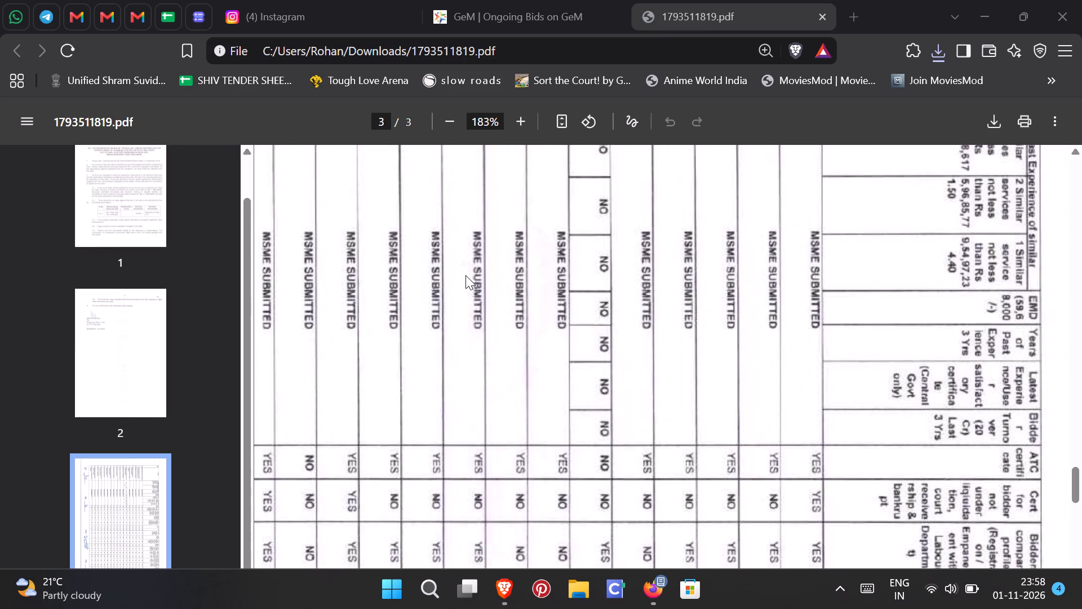
pyautogui.hscroll(-1, 465, 275)
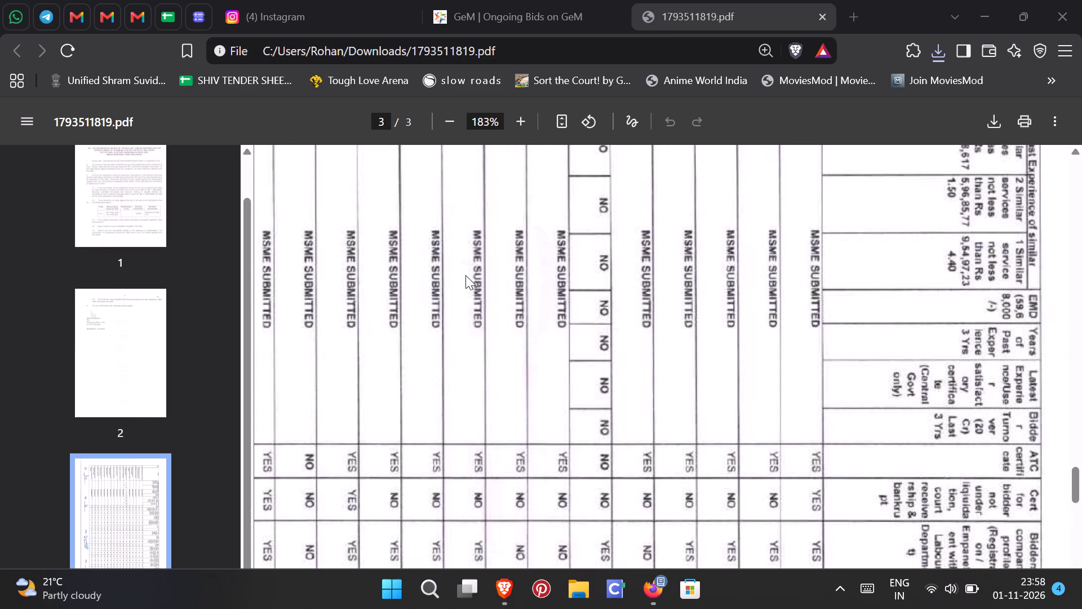
pyautogui.scroll(-3, 465, 275)
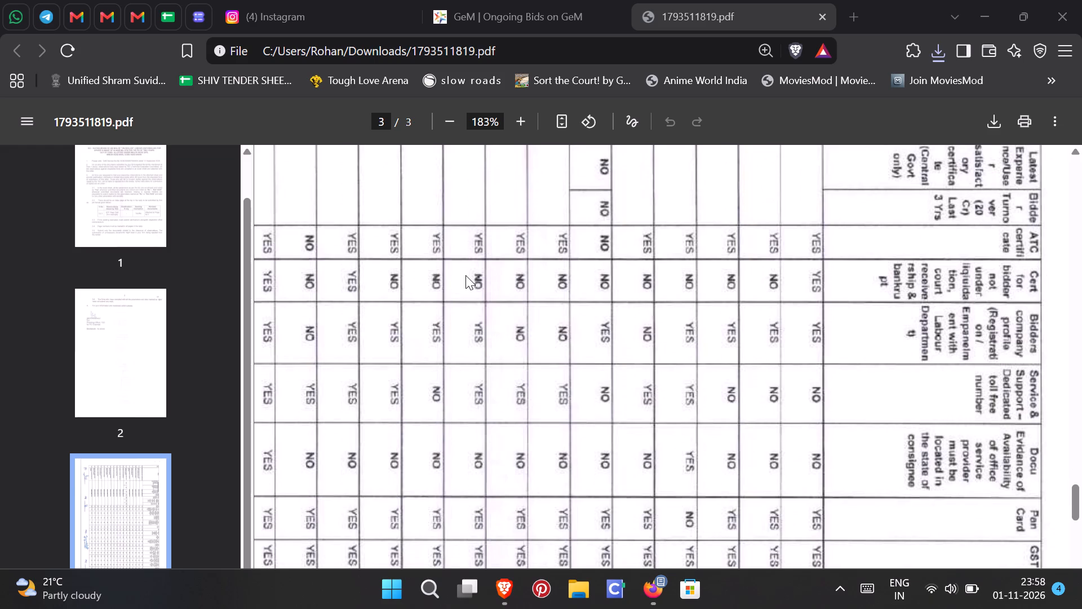
pyautogui.scroll(-1, 465, 275)
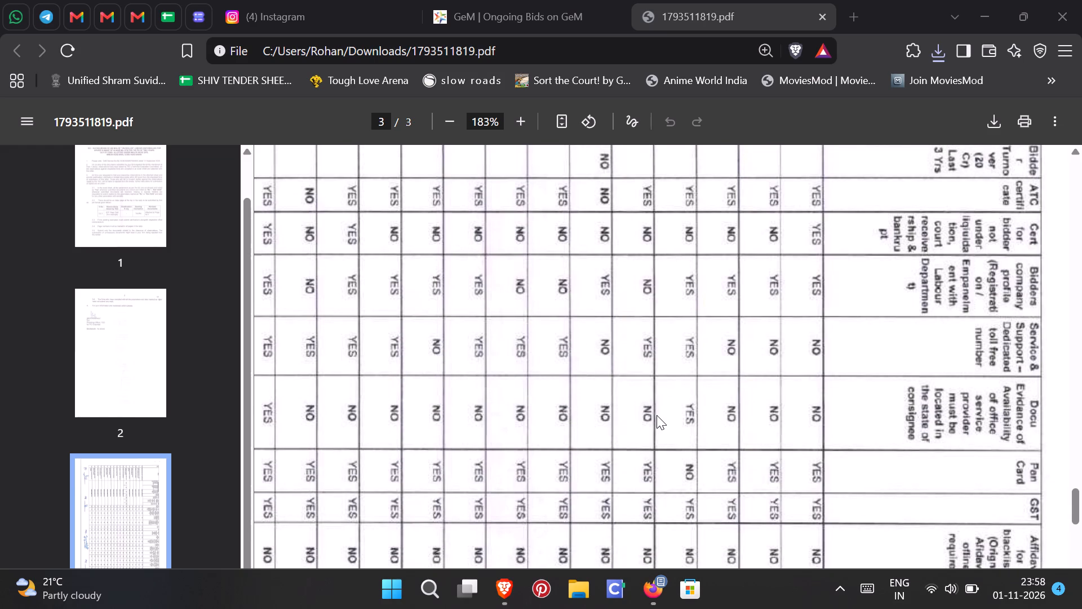
pyautogui.scroll(-2, 646, 425)
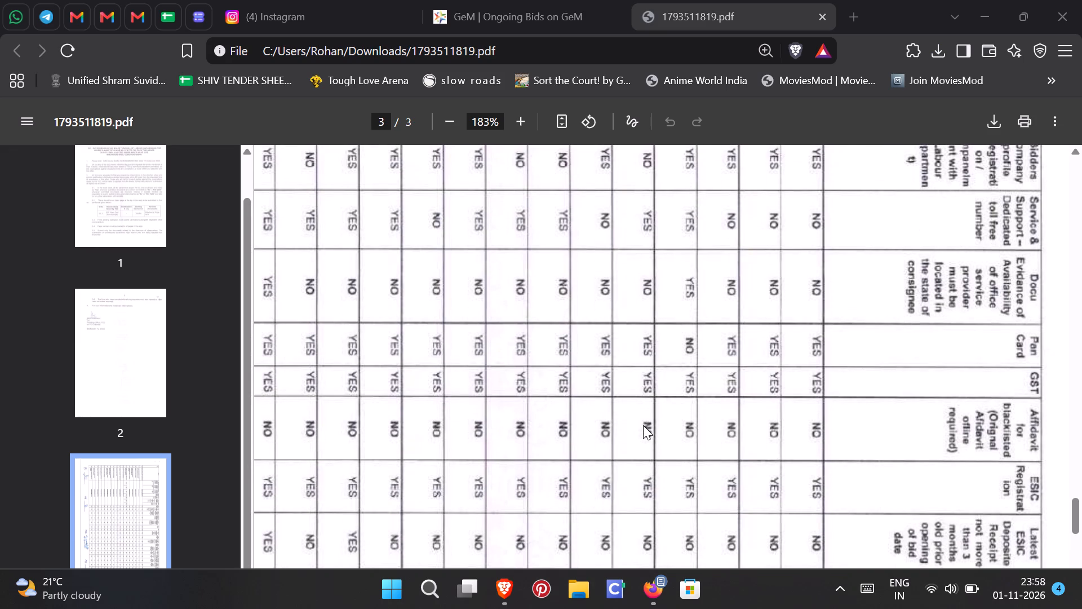
pyautogui.scroll(-2, 643, 425)
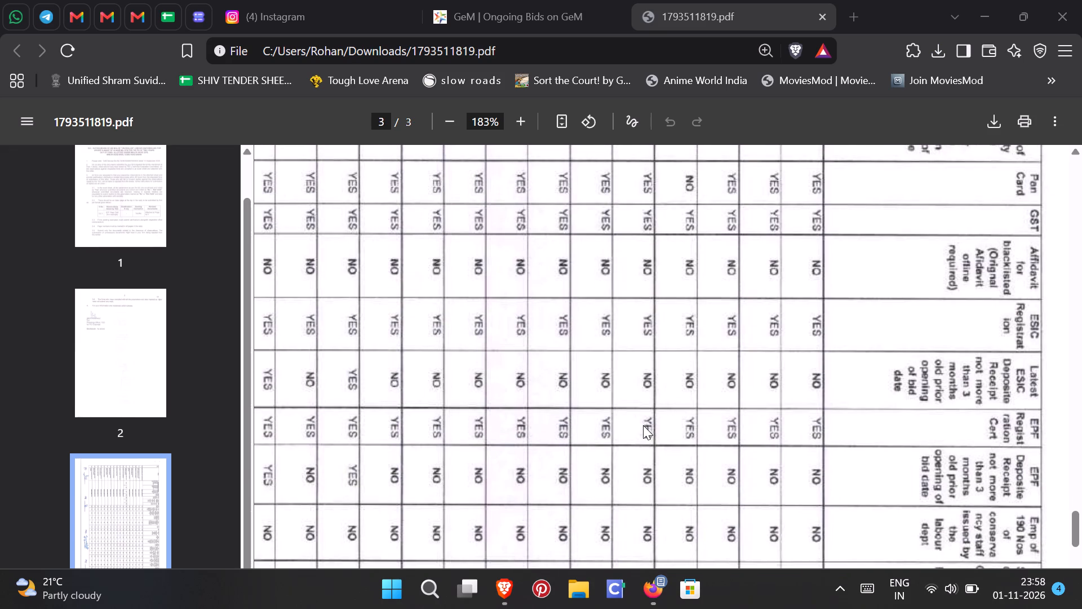
# Reread the reply instructions on page 1 of the letter, covering paragraphs 3 to 3.5 and the index page format.
pyautogui.click(473, 0)
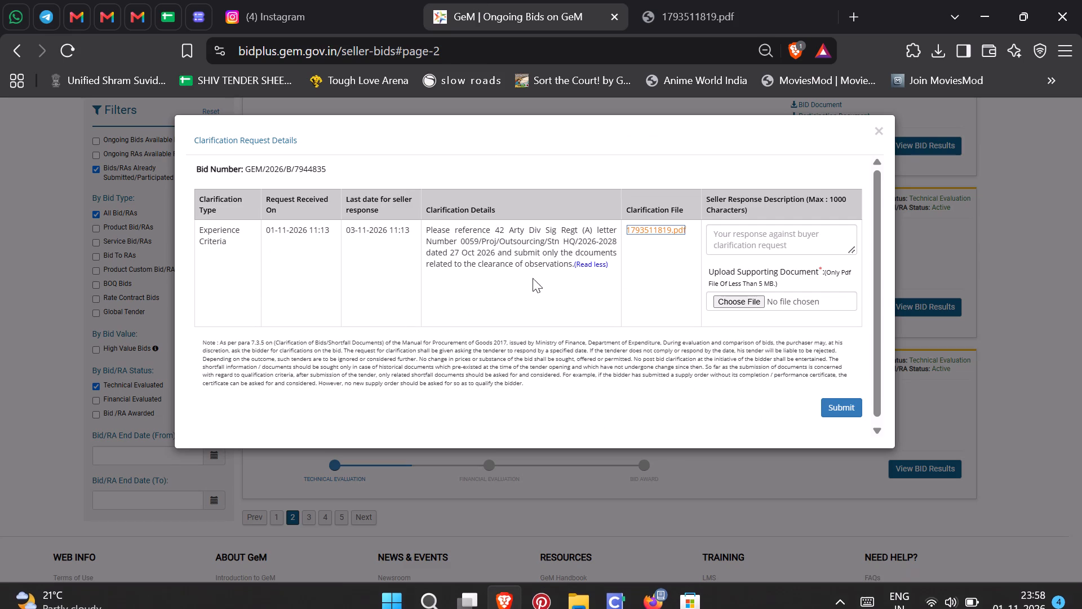
pyautogui.click(689, 0)
pyautogui.scroll(13, 650, 355)
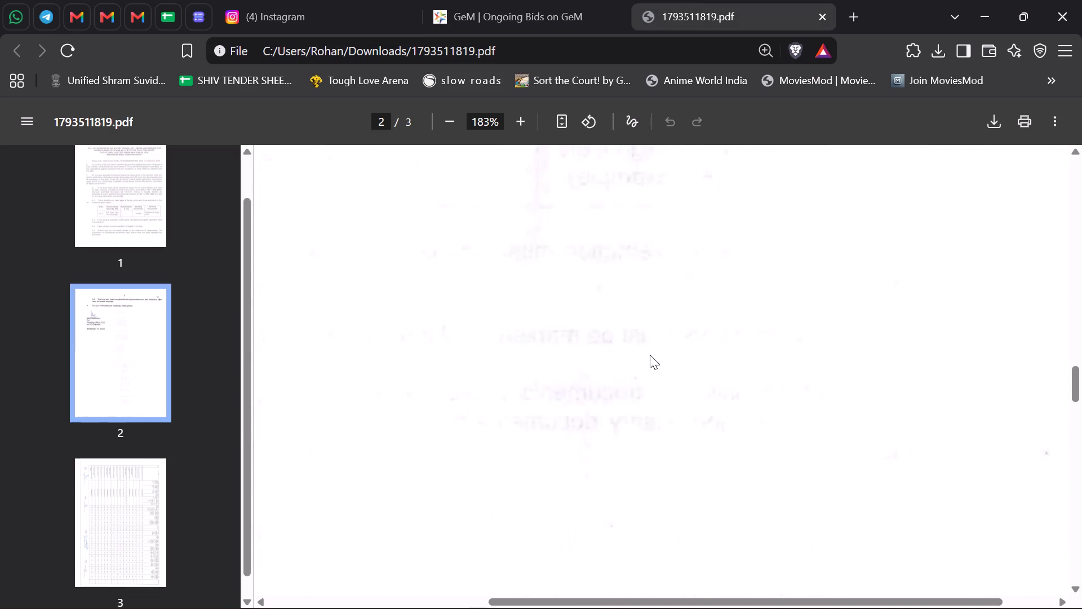
pyautogui.scroll(3, 650, 355)
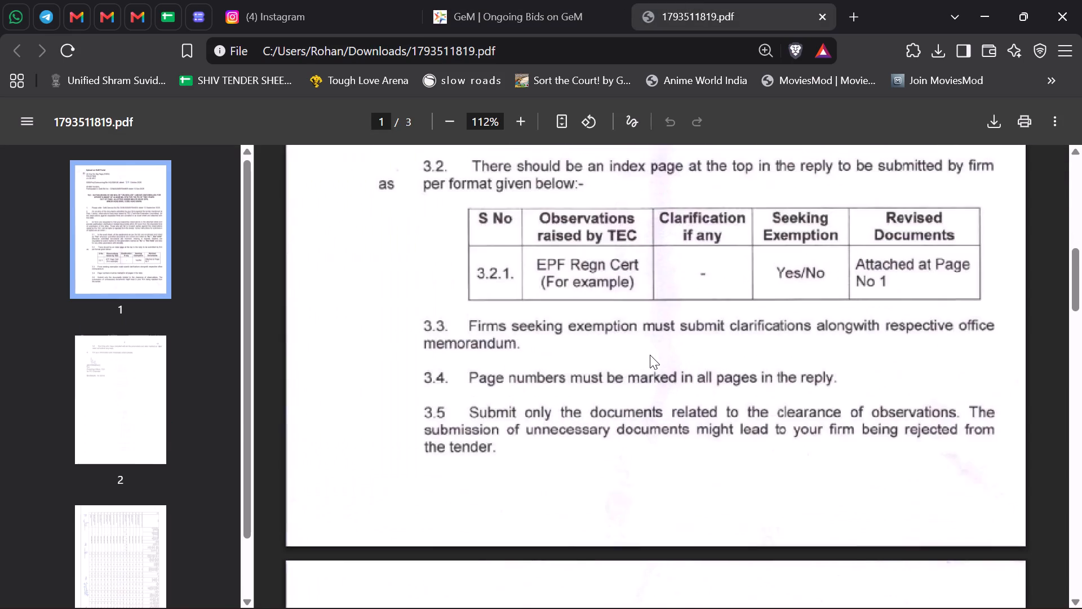
pyautogui.scroll(3, 650, 355)
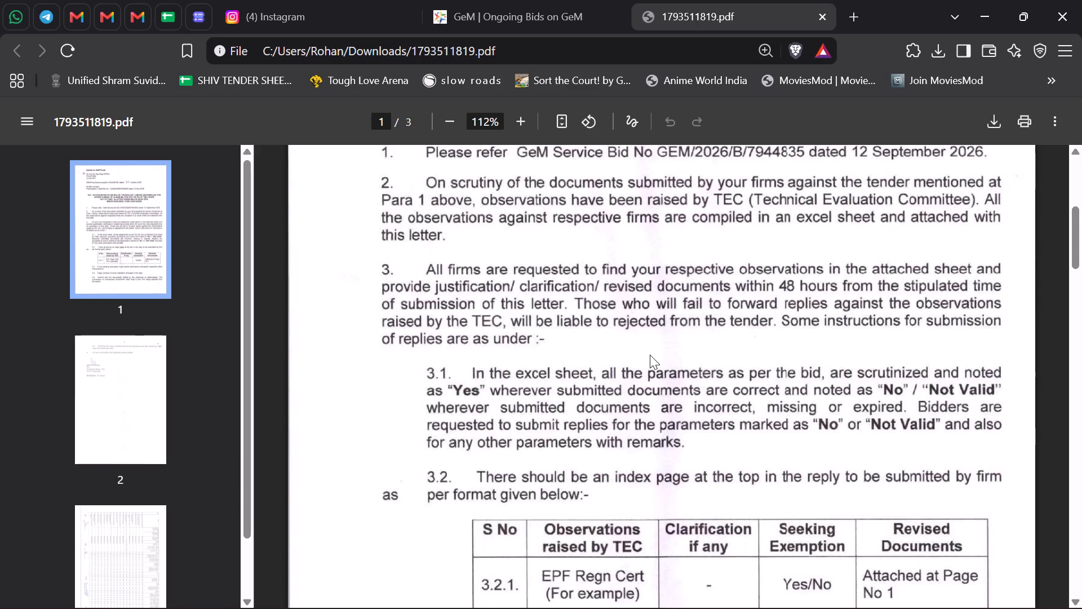
pyautogui.click(662, 429)
pyautogui.press('Escape')
# Close the clarification request details and save the bid document of GEM/2026/B/7944835 into the GEM DOC folder in Downloads.
pyautogui.click(525, 0)
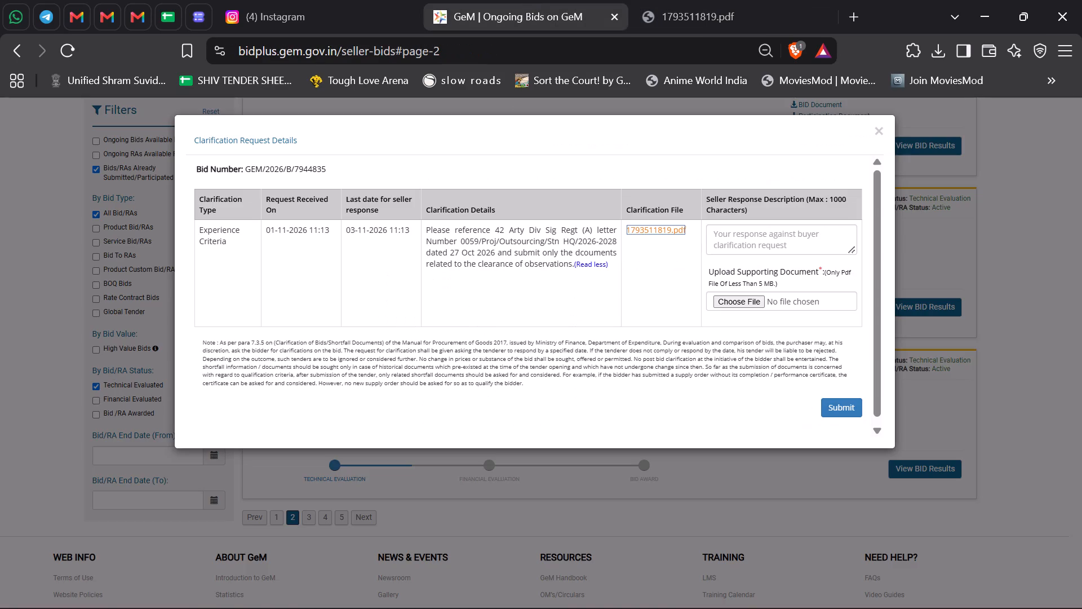
pyautogui.click(353, 210)
pyautogui.click(74, 273)
pyautogui.click(305, 195)
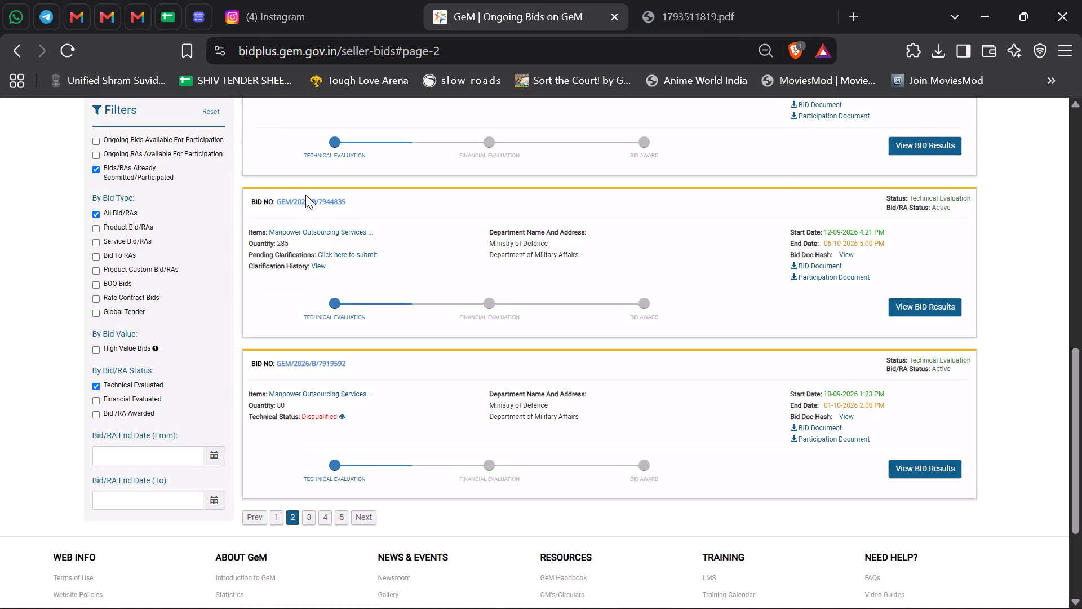
pyautogui.click(306, 206)
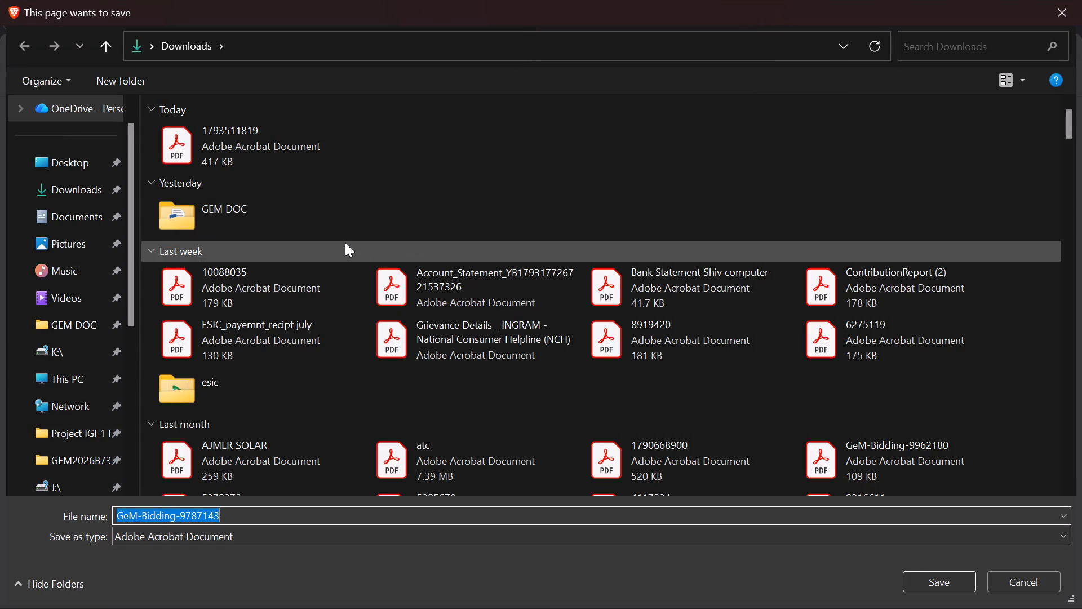
pyautogui.doubleClick(289, 201)
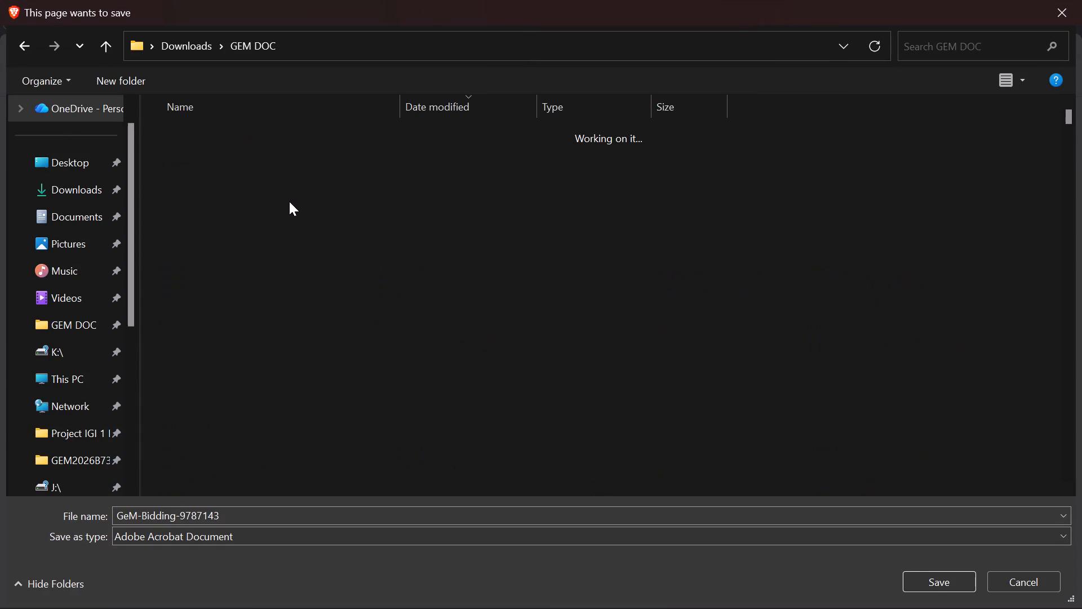
pyautogui.press('Return')
pyautogui.click(571, 319)
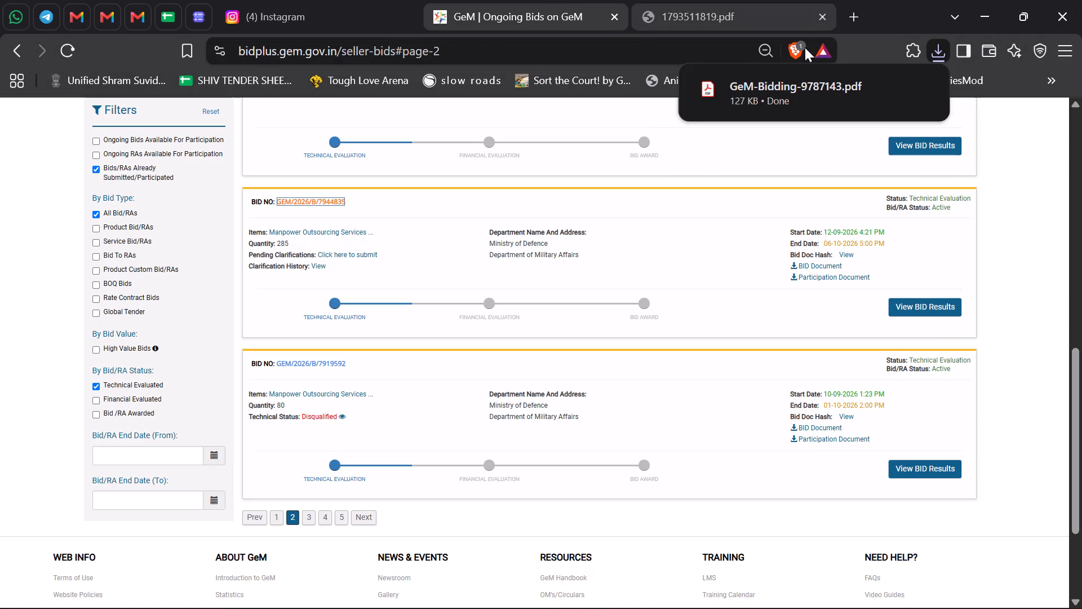
# Open the downloaded GeM-Bidding-9787143 document and skim it from the bid details to page 7, then return to the bid listing.
pyautogui.click(791, 86)
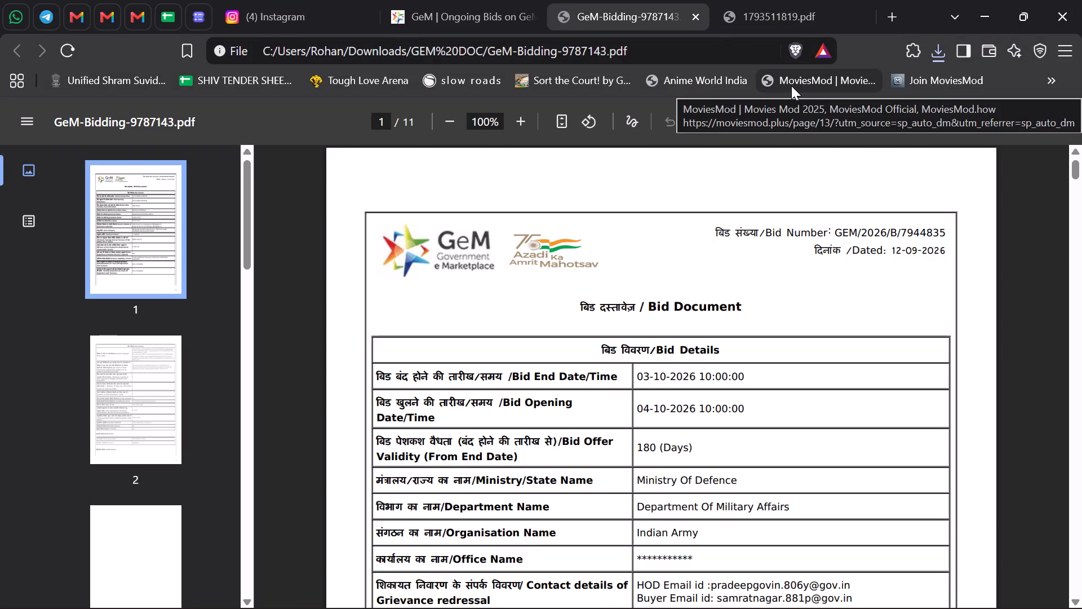
pyautogui.scroll(-11, 600, 263)
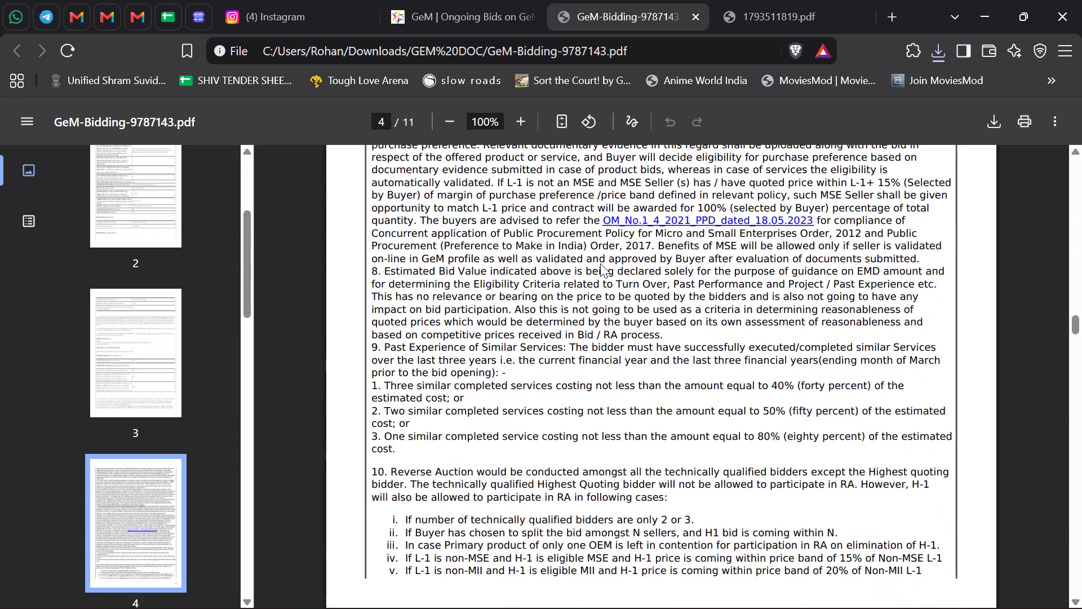
pyautogui.scroll(-17, 600, 263)
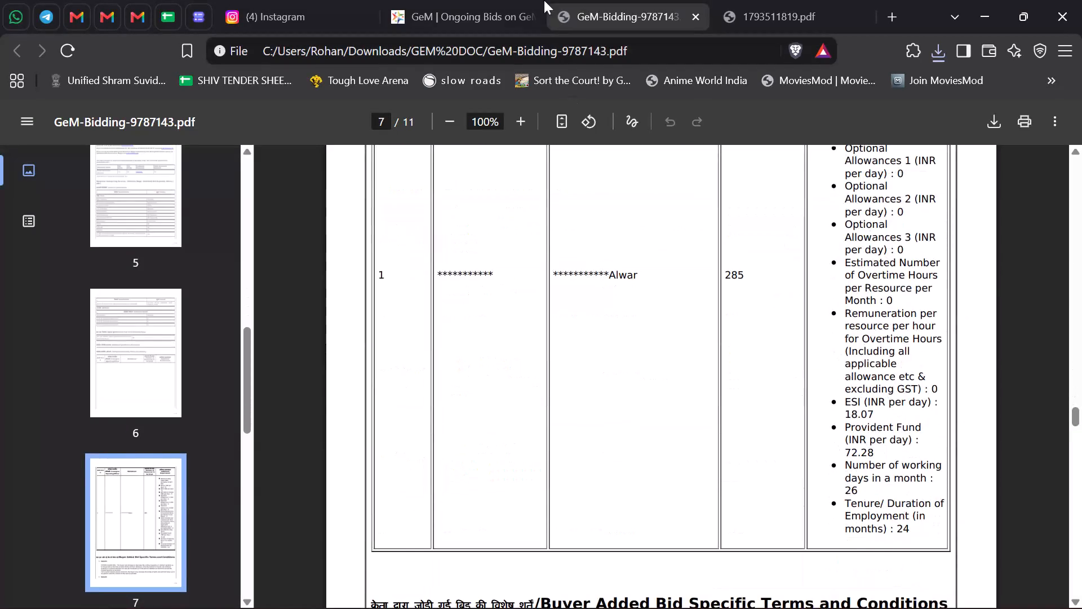
pyautogui.click(512, 0)
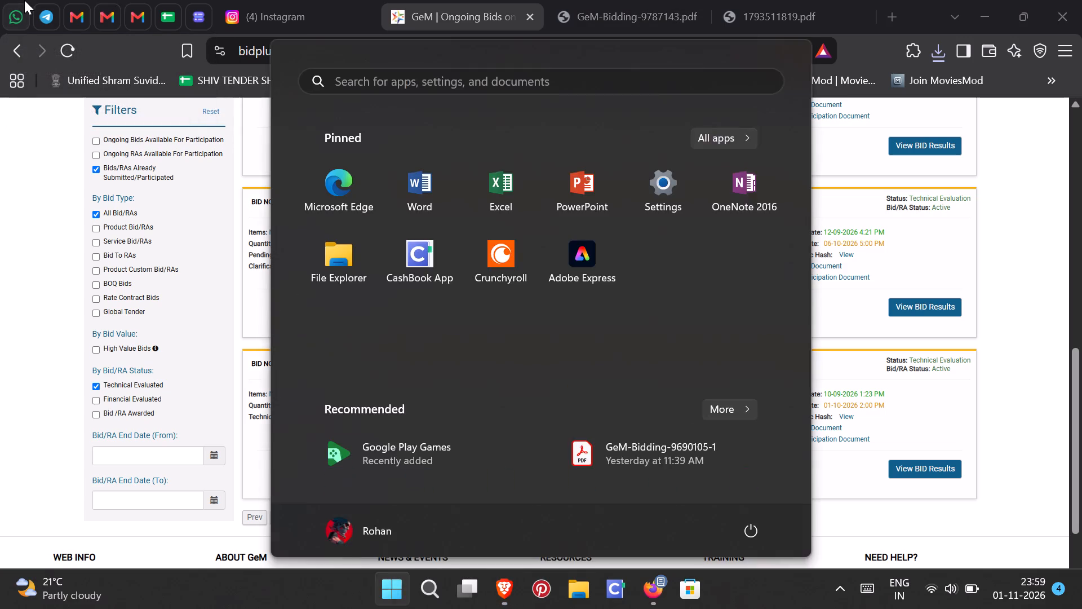
# Search the computer for "drive" and launch the Google Drive app.
pyautogui.press('s')
pyautogui.press('BackSpace')
pyautogui.write('drive')
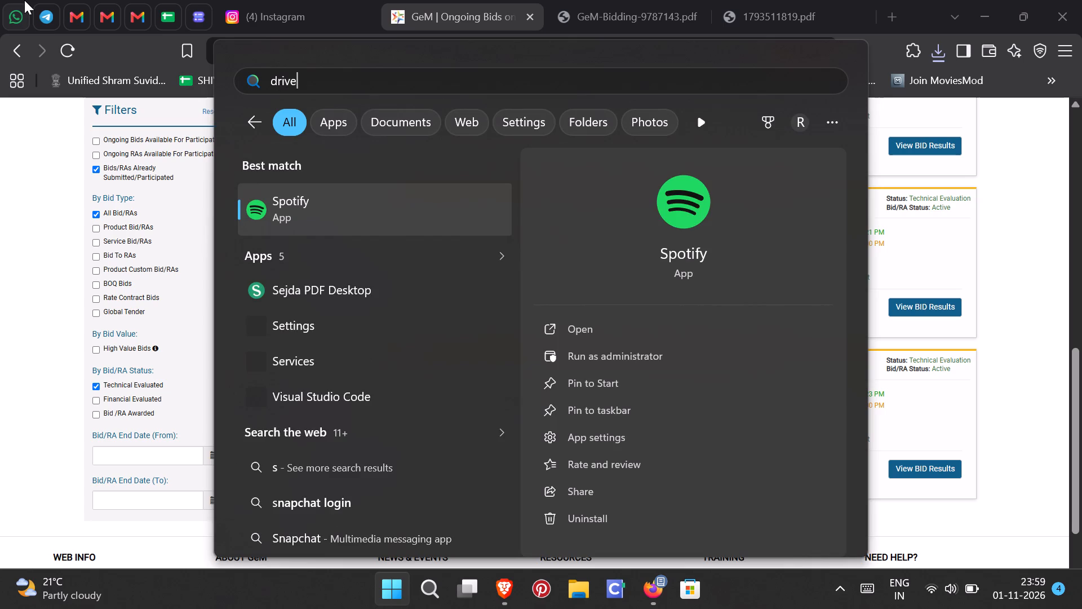
pyautogui.click(320, 204)
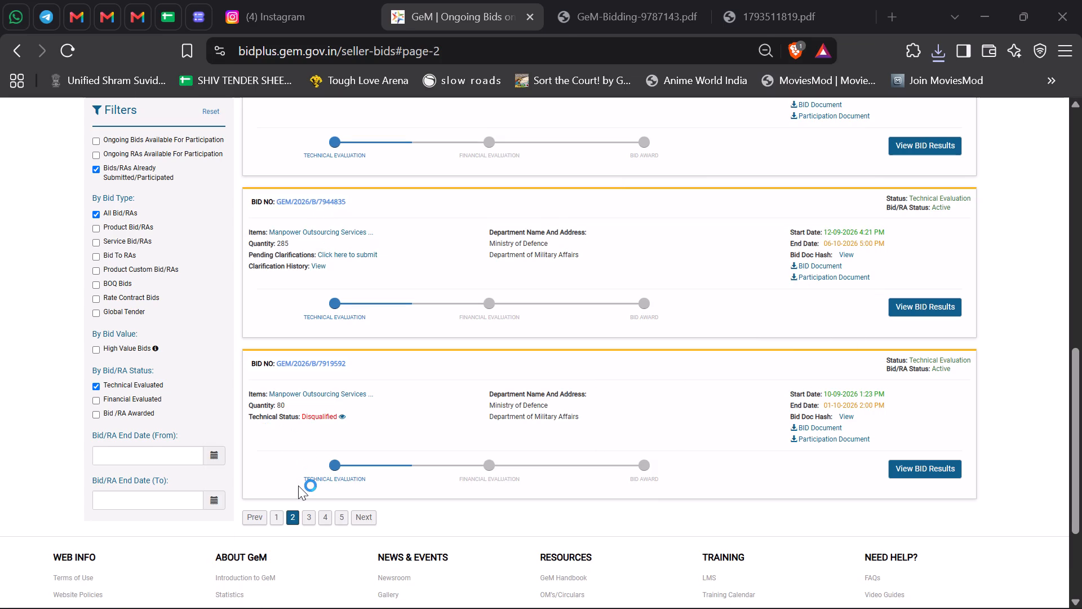
# Look through result pages 3, 4 and 5 of the technically evaluated participated bids on GeM, checking each bid's status and clarifications.
pyautogui.click(311, 518)
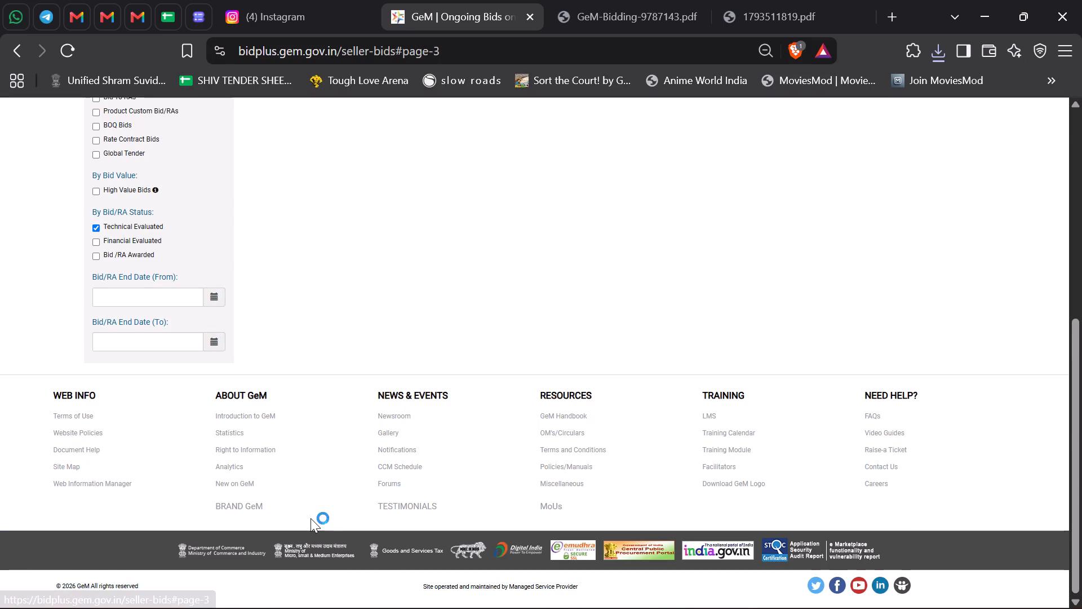
pyautogui.scroll(3, 326, 399)
pyautogui.scroll(-1, 326, 399)
pyautogui.scroll(-5, 321, 348)
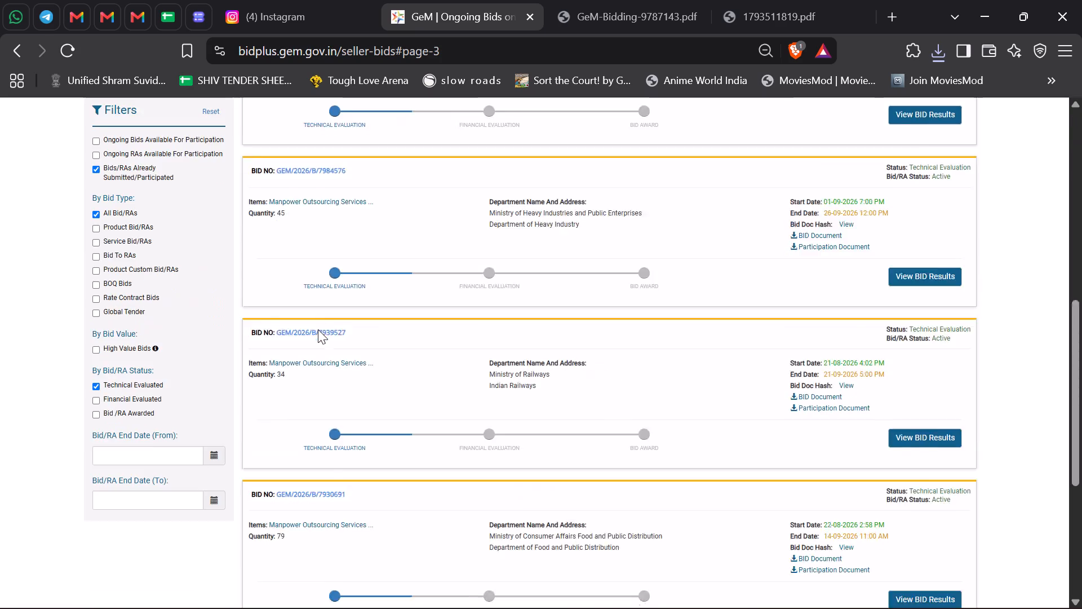
pyautogui.scroll(-5, 318, 329)
pyautogui.click(327, 359)
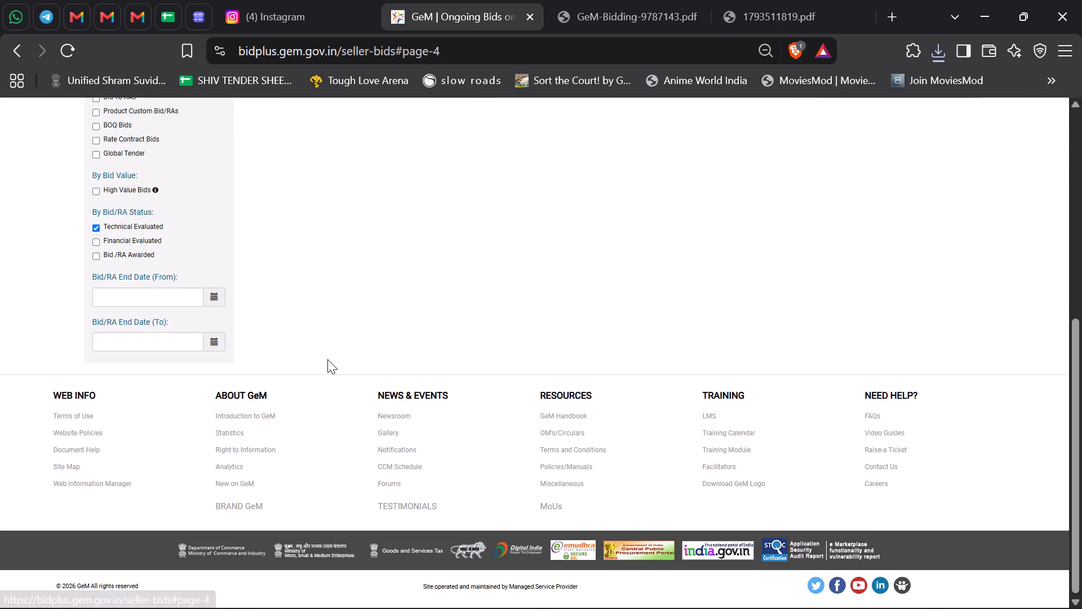
pyautogui.scroll(2, 327, 359)
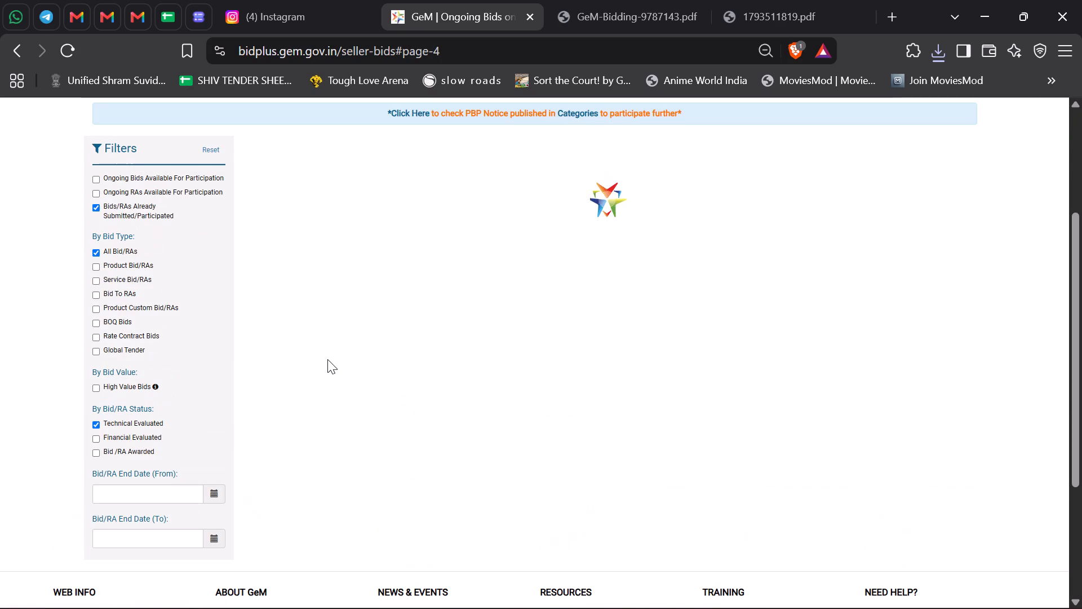
pyautogui.scroll(-3, 327, 359)
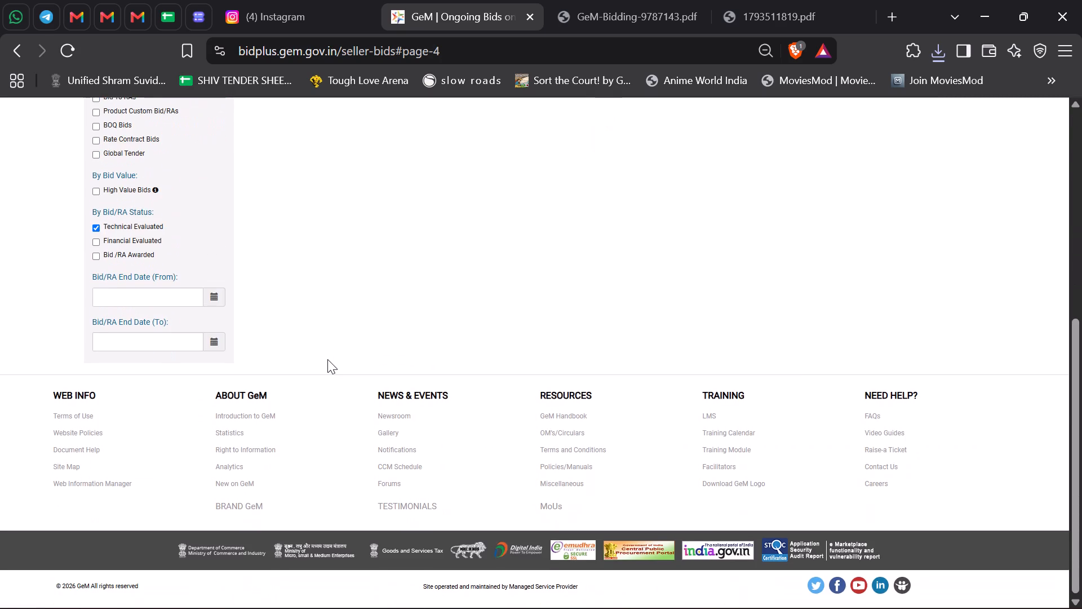
pyautogui.scroll(2, 327, 359)
pyautogui.scroll(-6, 327, 359)
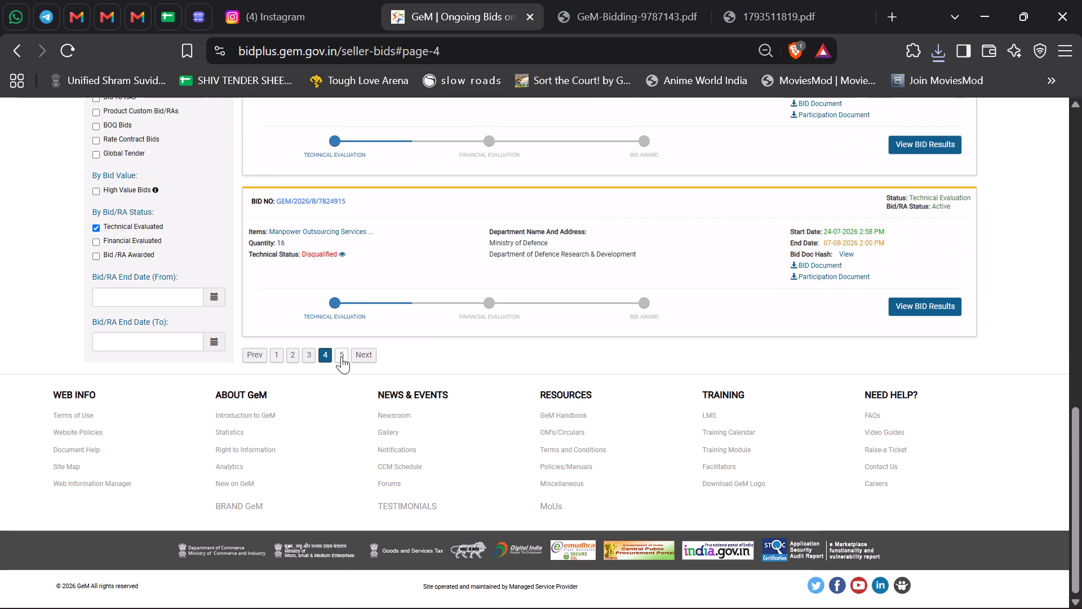
pyautogui.click(342, 356)
pyautogui.scroll(3, 342, 356)
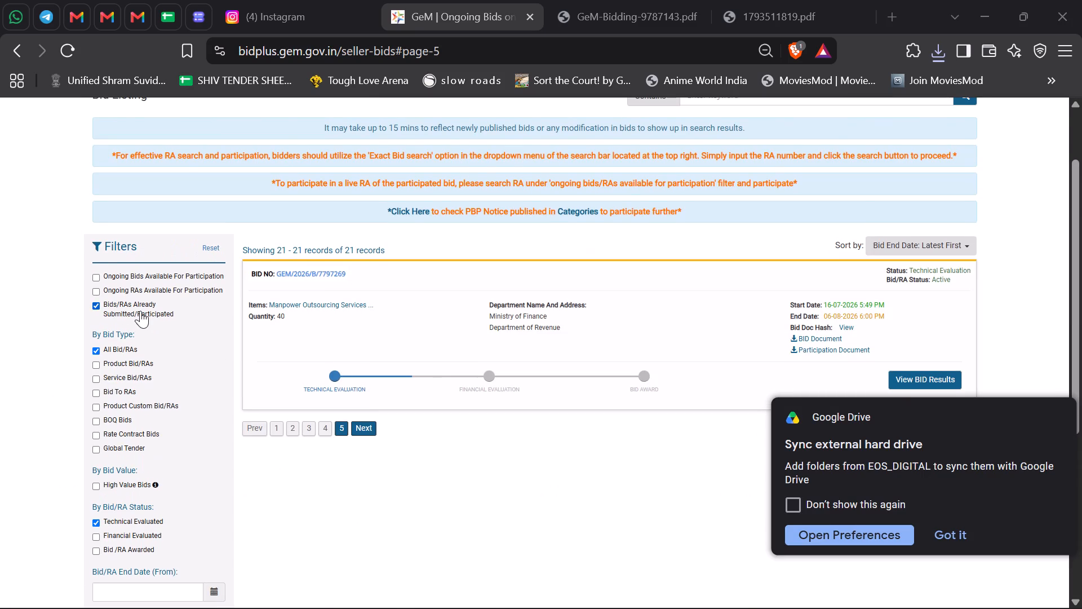
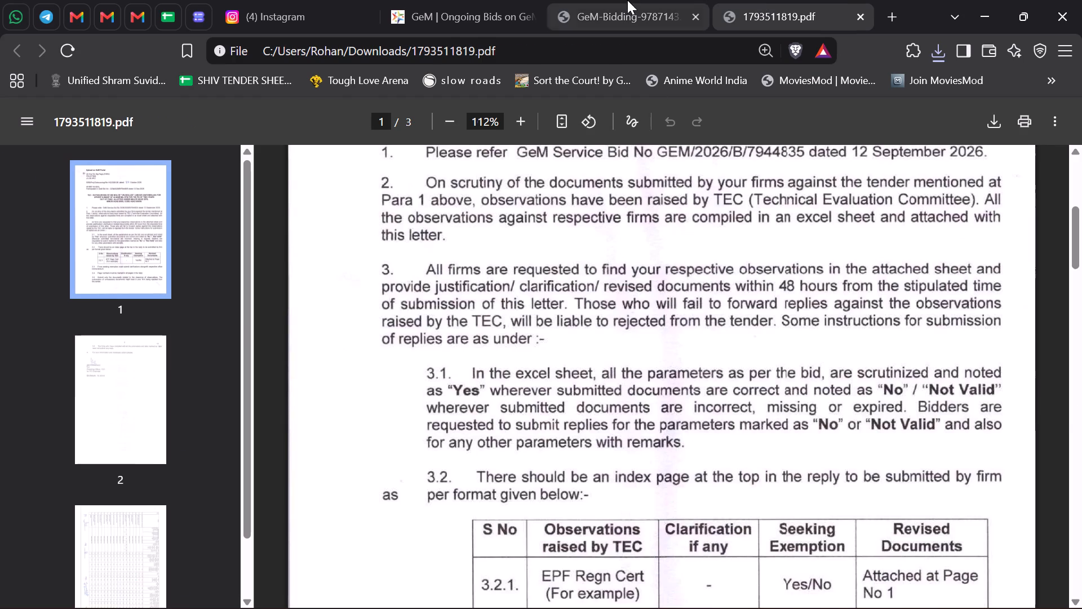
# Copy the bid number GEM/2026/B/7944835 from the first page of the GeM-Bidding-9787143 document.
pyautogui.scroll(20, 640, 228)
pyautogui.scroll(20, 640, 228)
pyautogui.scroll(12, 640, 228)
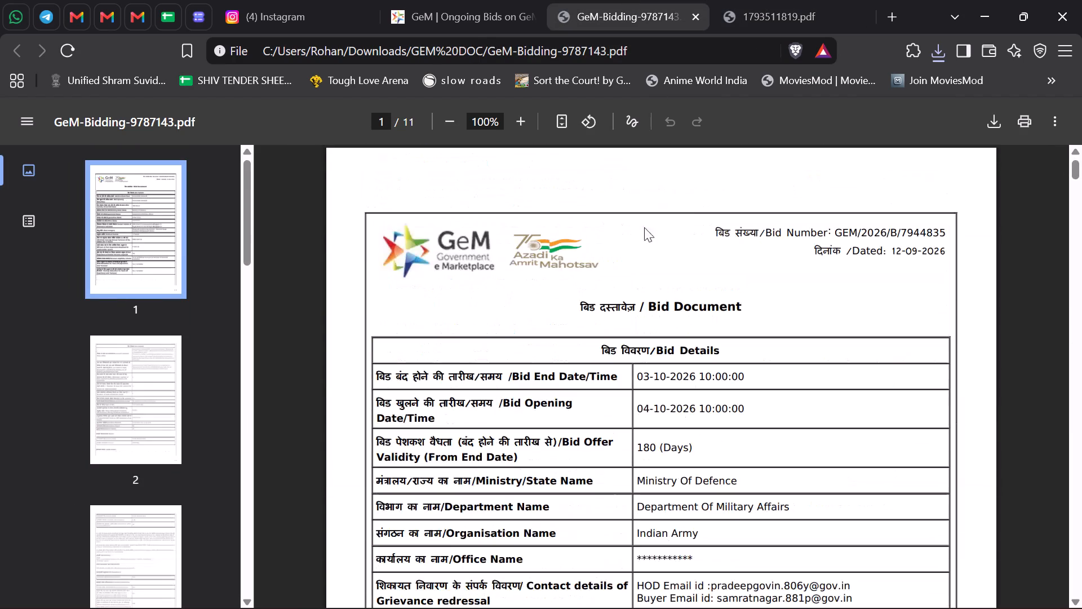
pyautogui.moveTo(835, 232); pyautogui.dragTo(930, 226)
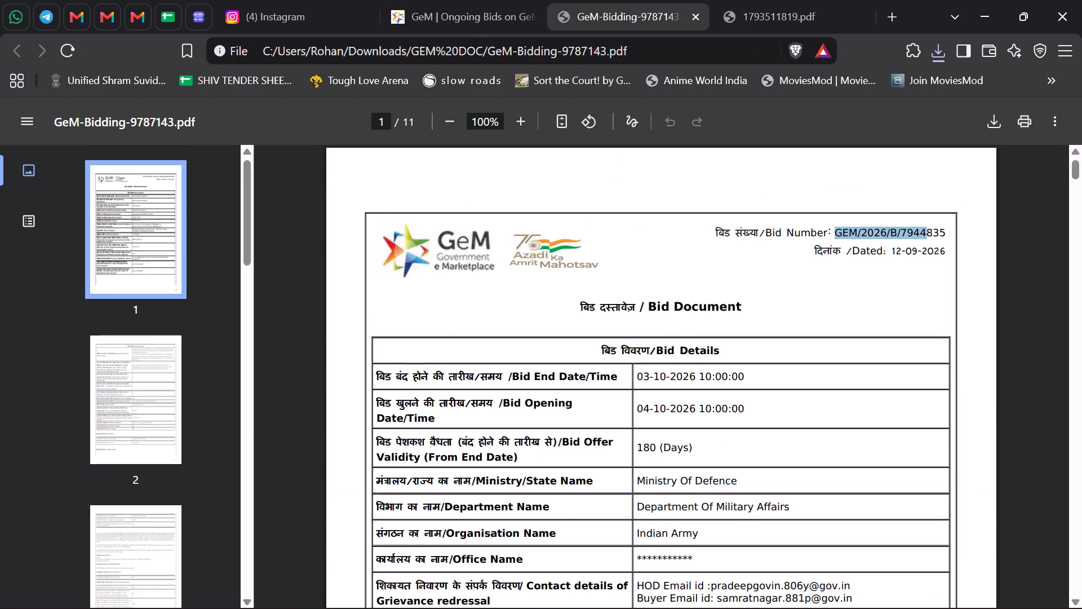
pyautogui.moveTo(930, 226); pyautogui.dragTo(944, 227)
pyautogui.hotkey('ctrl', 'c')
pyautogui.hotkey('ctrl', 'c')
pyautogui.hotkey('ctrl', 'c')
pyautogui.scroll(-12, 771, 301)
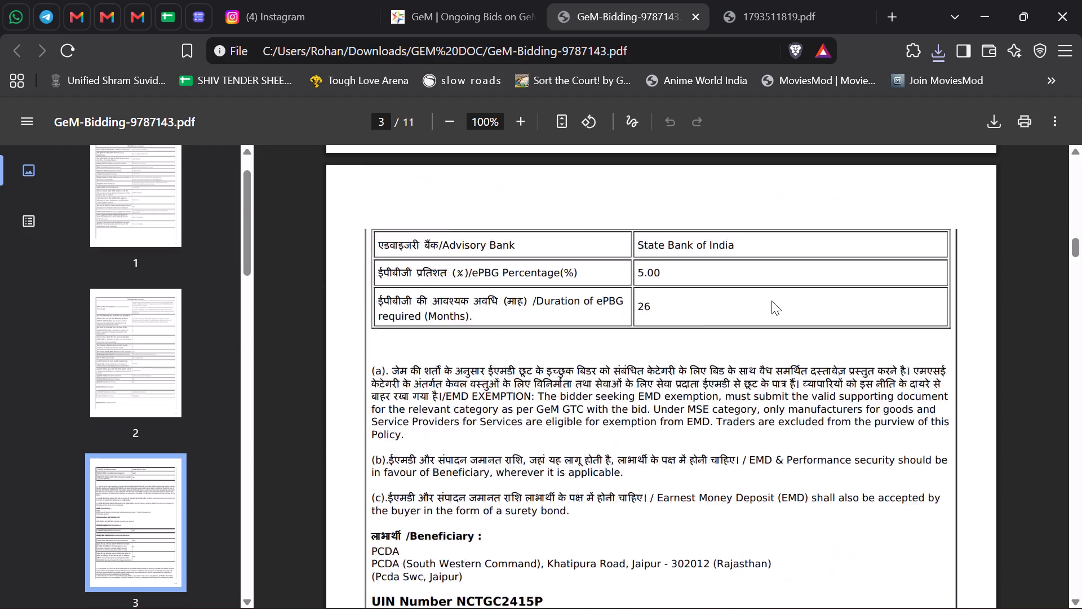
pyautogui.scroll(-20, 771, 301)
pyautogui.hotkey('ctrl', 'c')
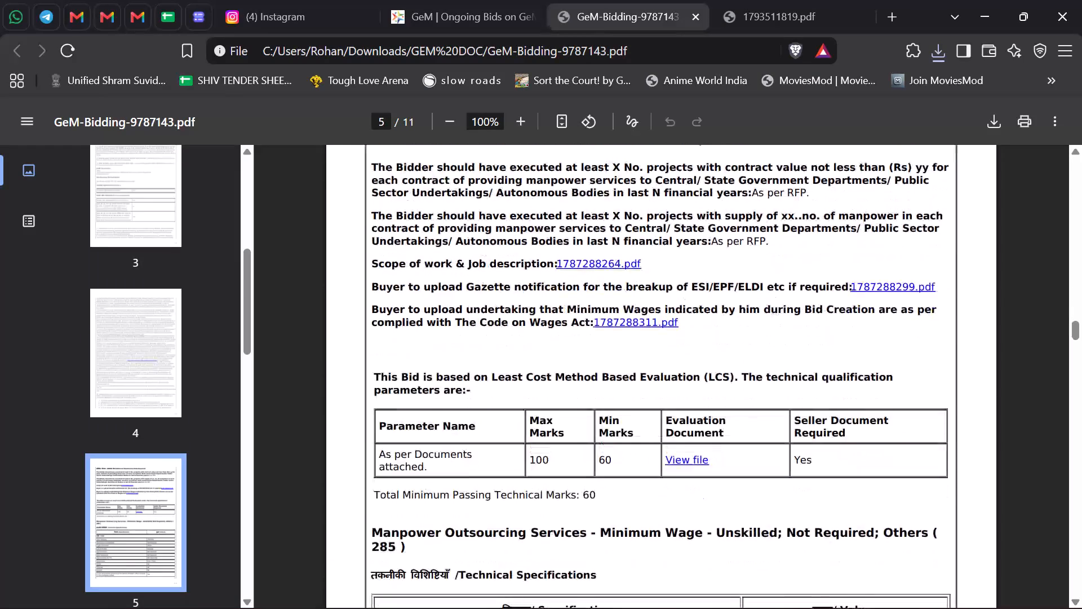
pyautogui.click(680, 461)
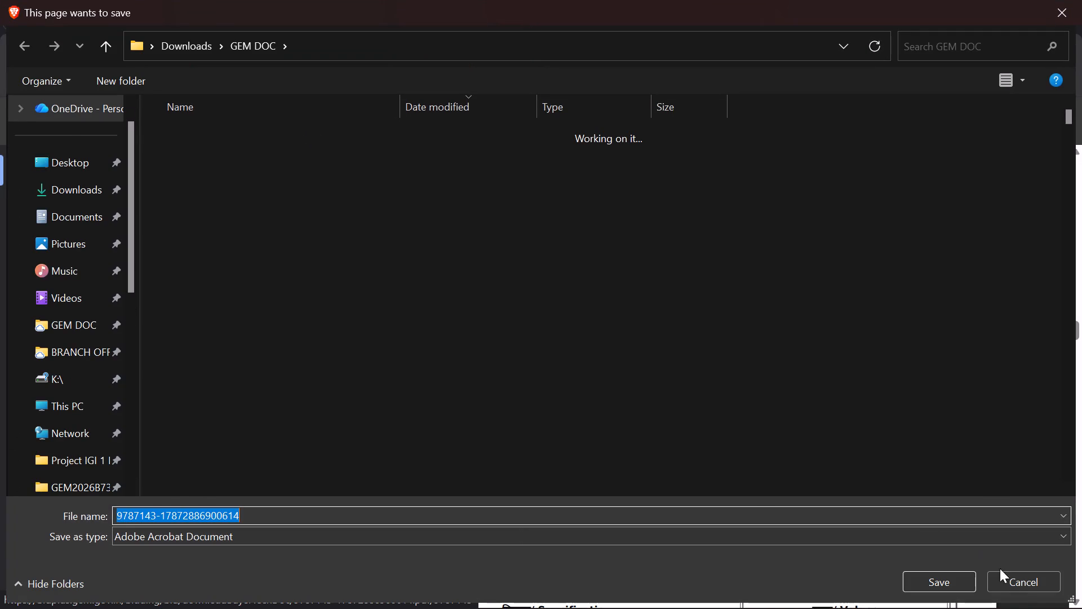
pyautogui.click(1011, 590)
# Return to the GeM bid listing of participated bids.
pyautogui.click(588, 0)
pyautogui.click(441, 0)
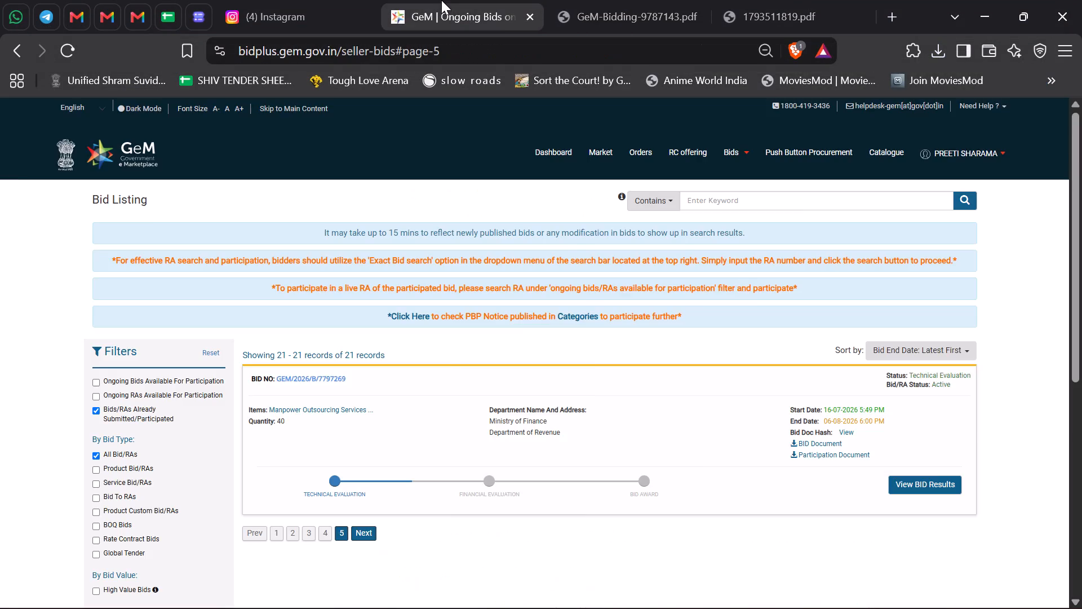
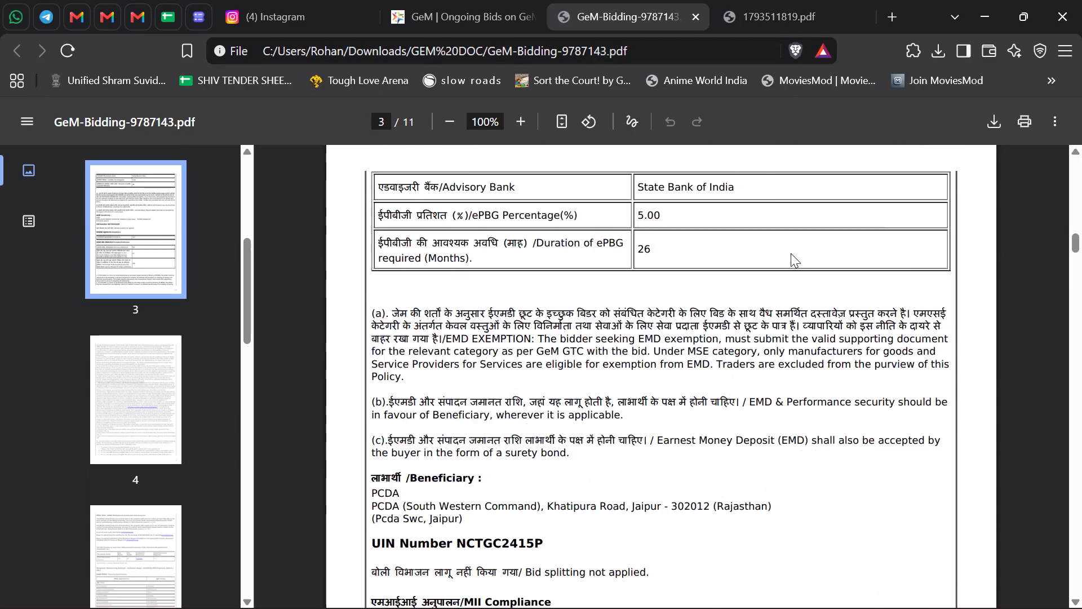
# Copy the full bid number GEM/2026/B/7944835 from the first page of the bid document.
pyautogui.scroll(12, 791, 253)
pyautogui.doubleClick(839, 227)
pyautogui.hotkey('ctrl', 'shift', 'Right')
pyautogui.hotkey('ctrl', 'shift', 'Right')
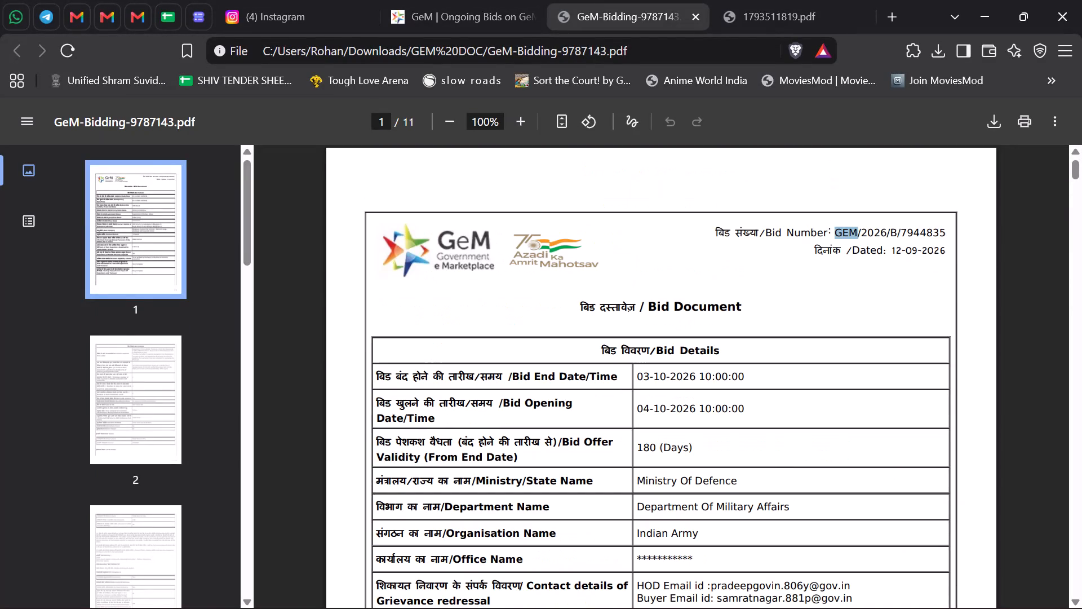
pyautogui.hotkey('ctrl', 'shift', 'Right')
pyautogui.hotkey('ctrl', 'shift', 'Right')
pyautogui.click(839, 227)
pyautogui.moveTo(832, 234); pyautogui.dragTo(926, 229)
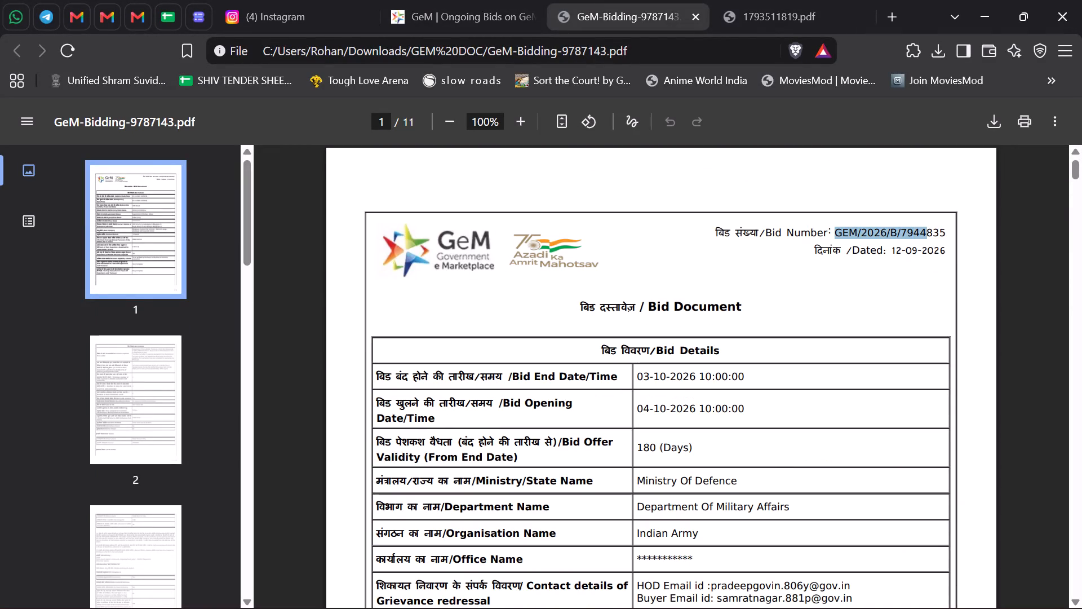
pyautogui.moveTo(926, 229); pyautogui.dragTo(944, 230)
pyautogui.hotkey('ctrl', 'c')
pyautogui.hotkey('ctrl', 'c')
# Switch to Firefox and search the GeM all-bids listing for GEM/2026/B/7944835.
pyautogui.hotkey('alt', 'Tab')
pyautogui.click(753, 208)
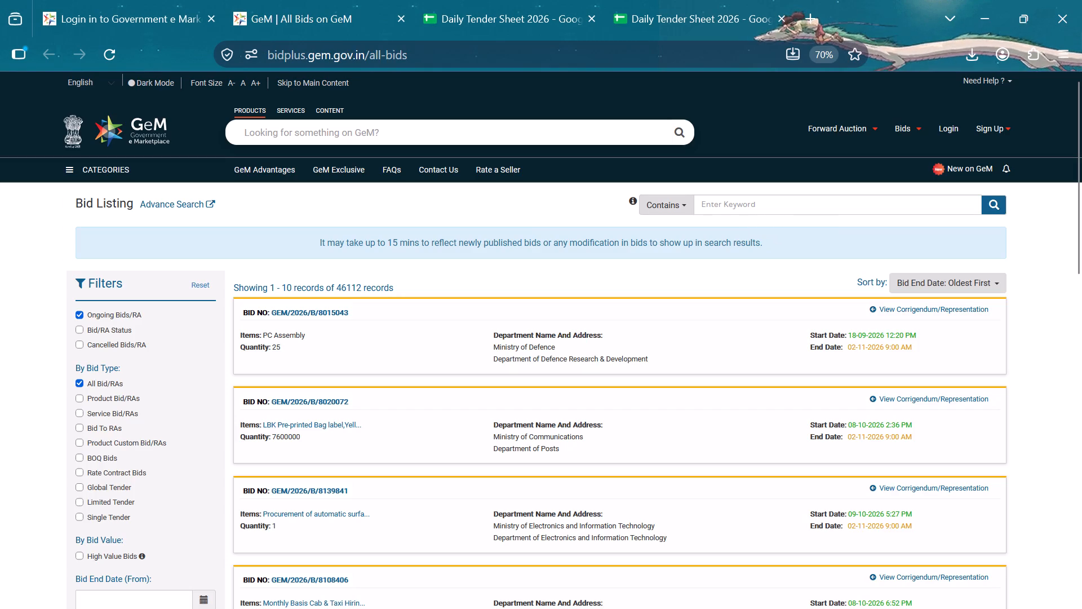
pyautogui.hotkey('ctrl', 'v')
pyautogui.press('Return')
# Change the bid search mode to Exact Search and search again for GEM/2026/B/7944835.
pyautogui.click(655, 217)
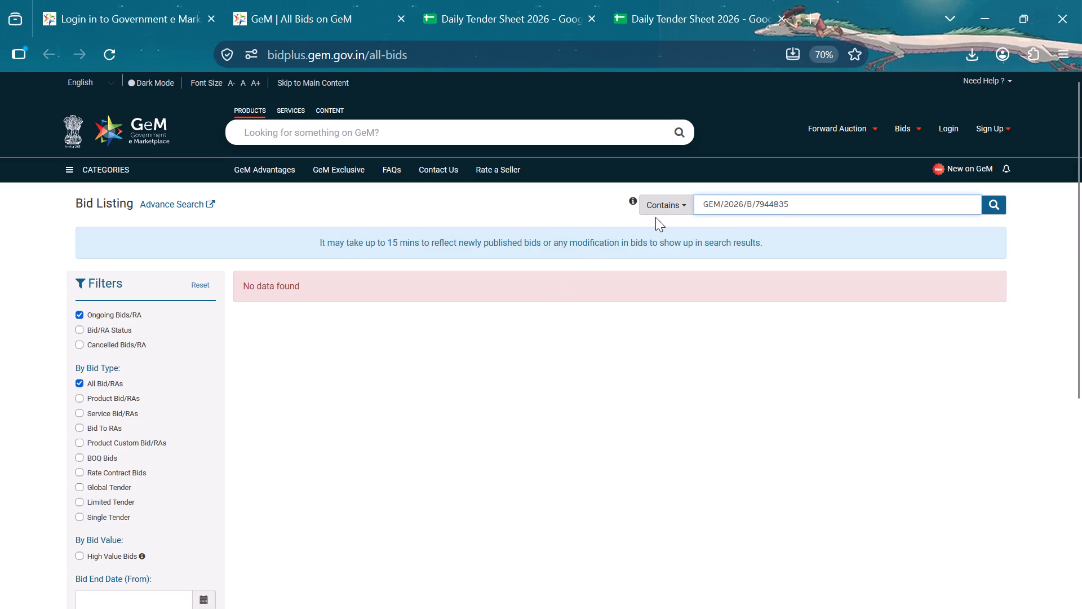
pyautogui.click(660, 205)
pyautogui.click(674, 248)
pyautogui.click(742, 216)
pyautogui.click(746, 205)
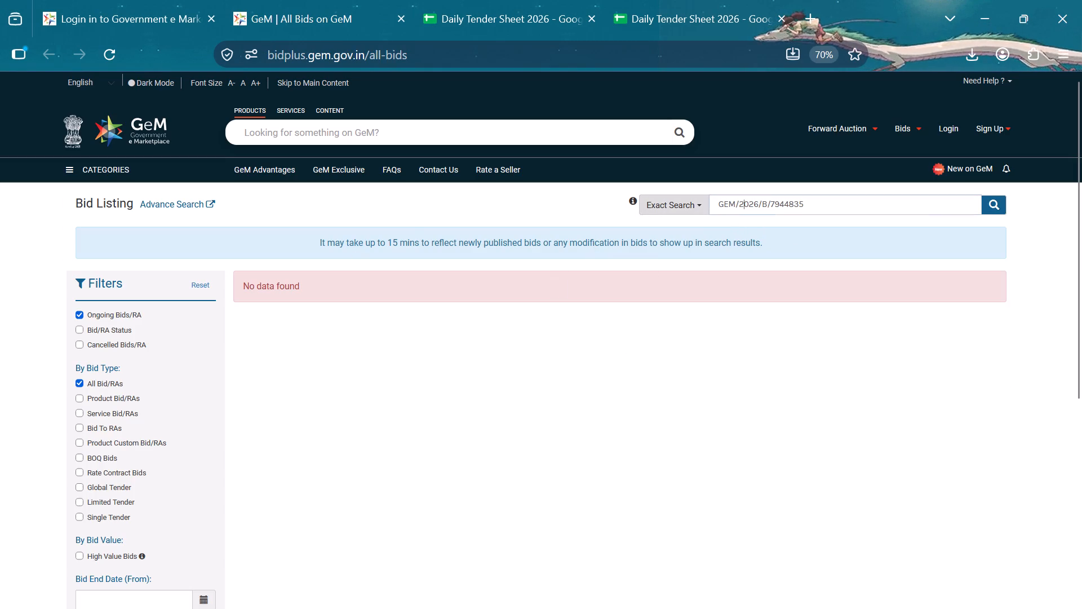
pyautogui.press('Return')
# Filter the bid listing by Bid/RA Status instead of Ongoing Bids/RA.
pyautogui.click(81, 323)
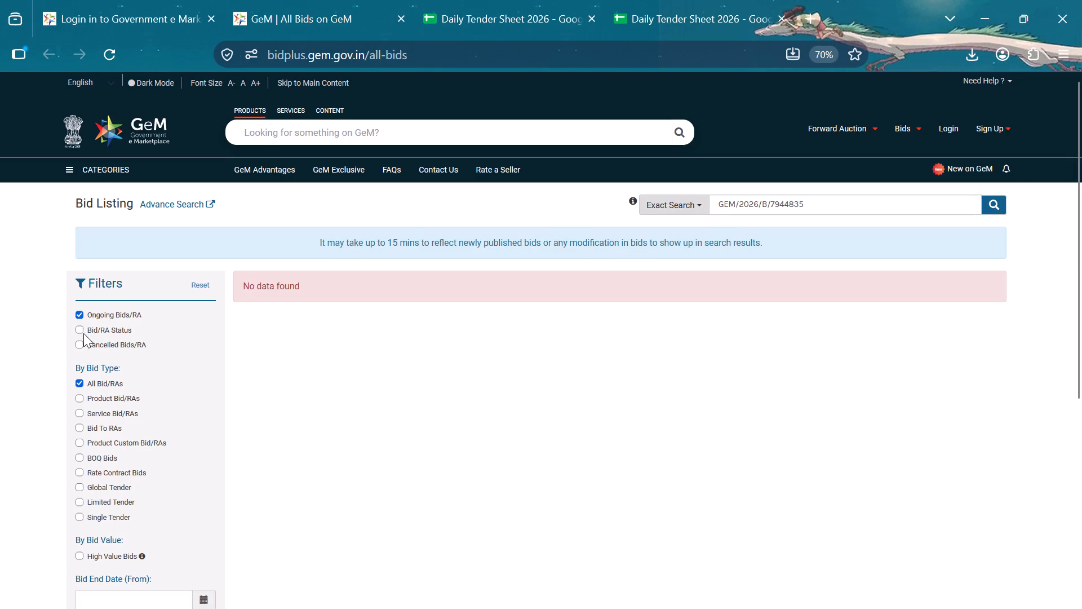
pyautogui.click(83, 341)
pyautogui.click(83, 335)
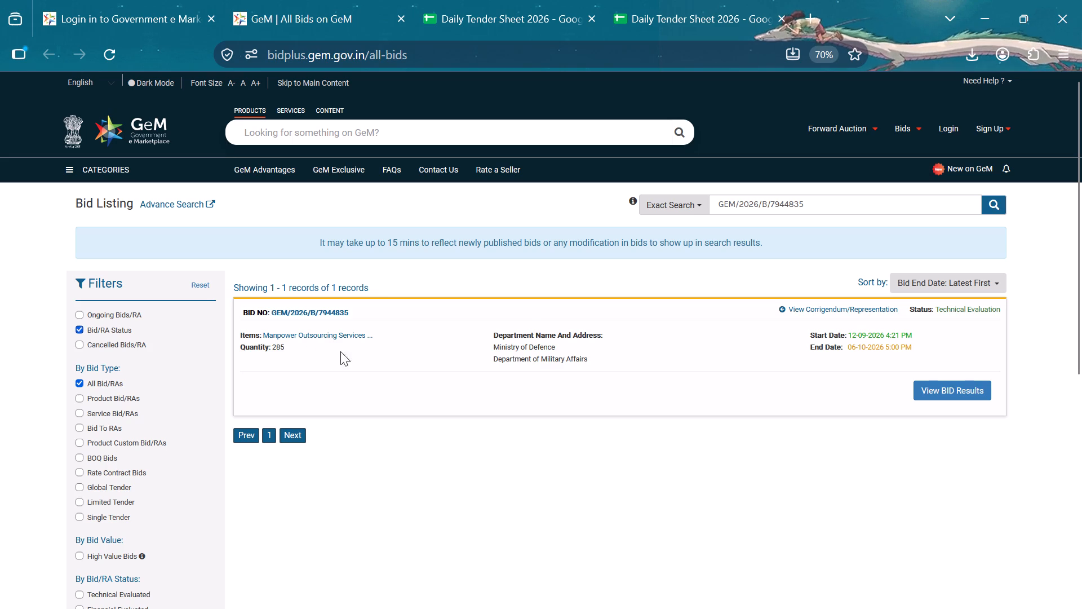
# Open the bid document of GEM/2026/B/7944835 from the bid listing.
pyautogui.click(347, 314)
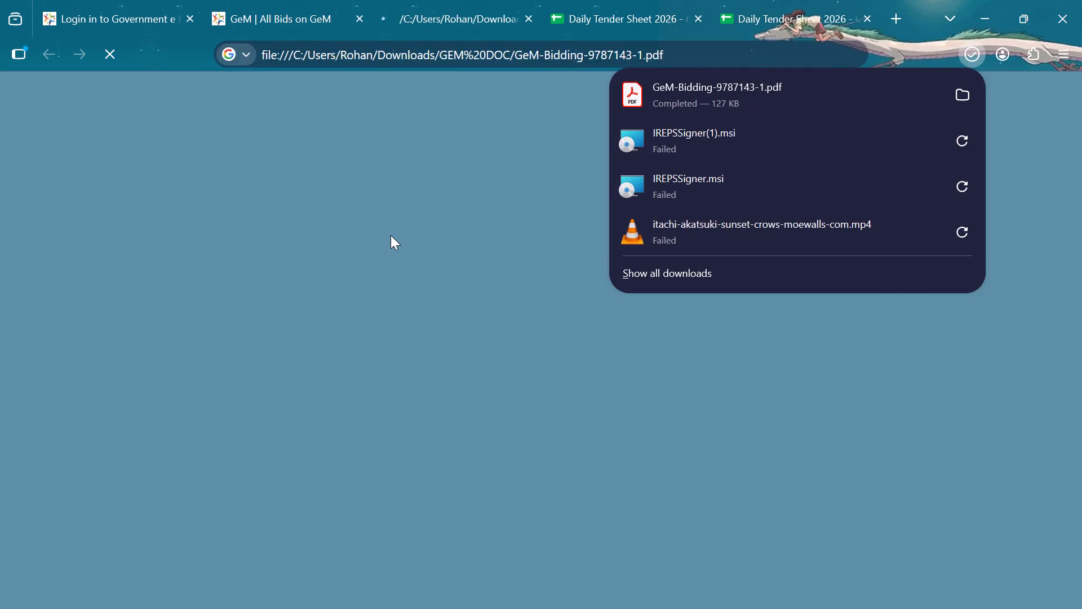
pyautogui.click(430, 294)
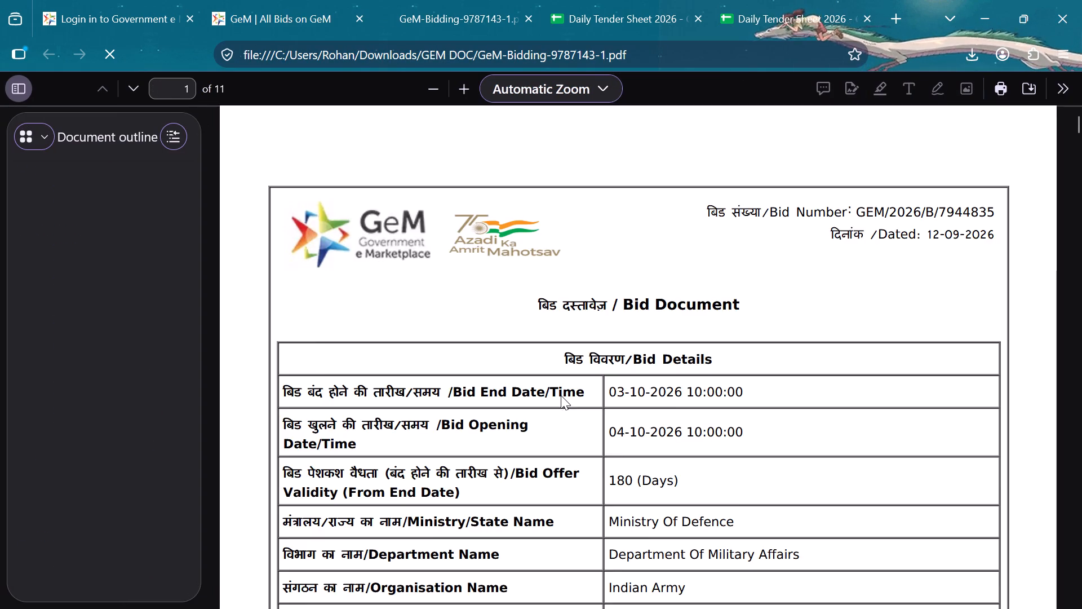
# Open the evaluation document linked in the bid's technical qualification parameters table and review its LCS eligibility criteria.
pyautogui.scroll(-20, 561, 395)
pyautogui.scroll(-13, 561, 395)
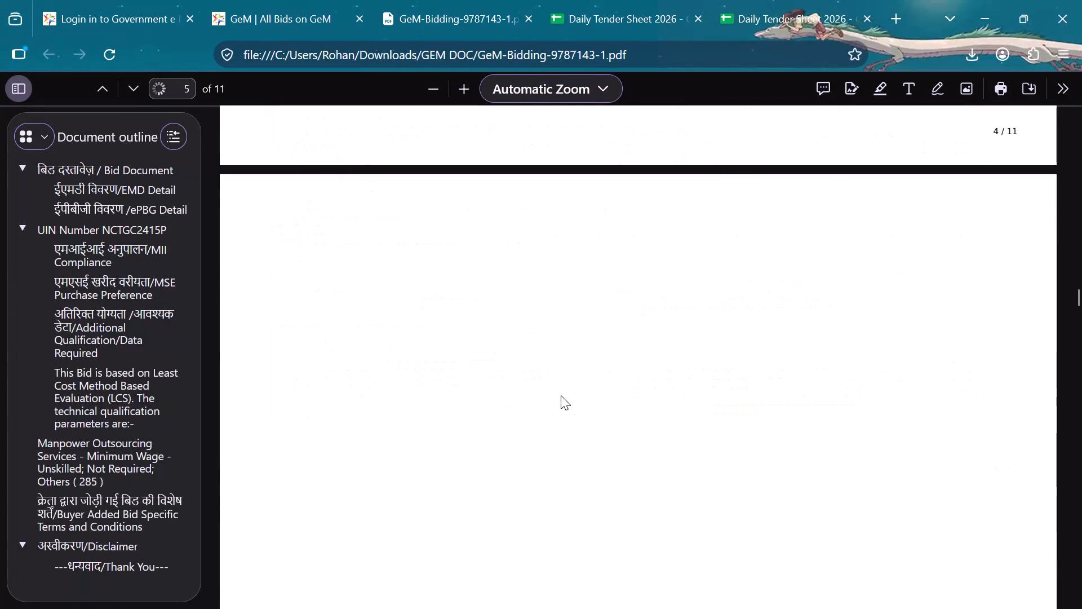
pyautogui.scroll(-7, 561, 395)
pyautogui.scroll(2, 561, 395)
pyautogui.click(662, 410)
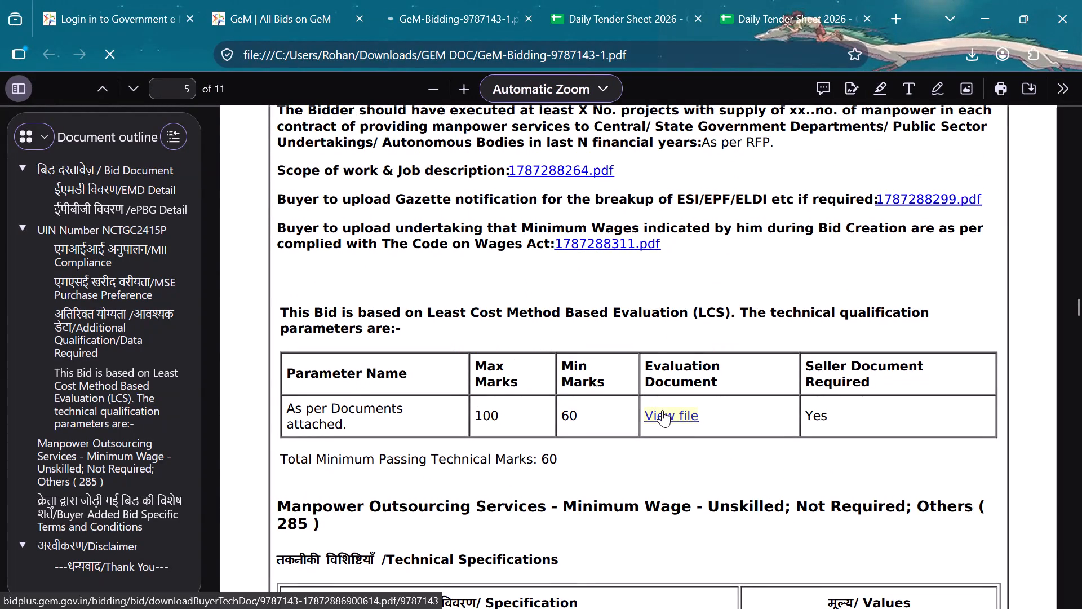
pyautogui.click(494, 385)
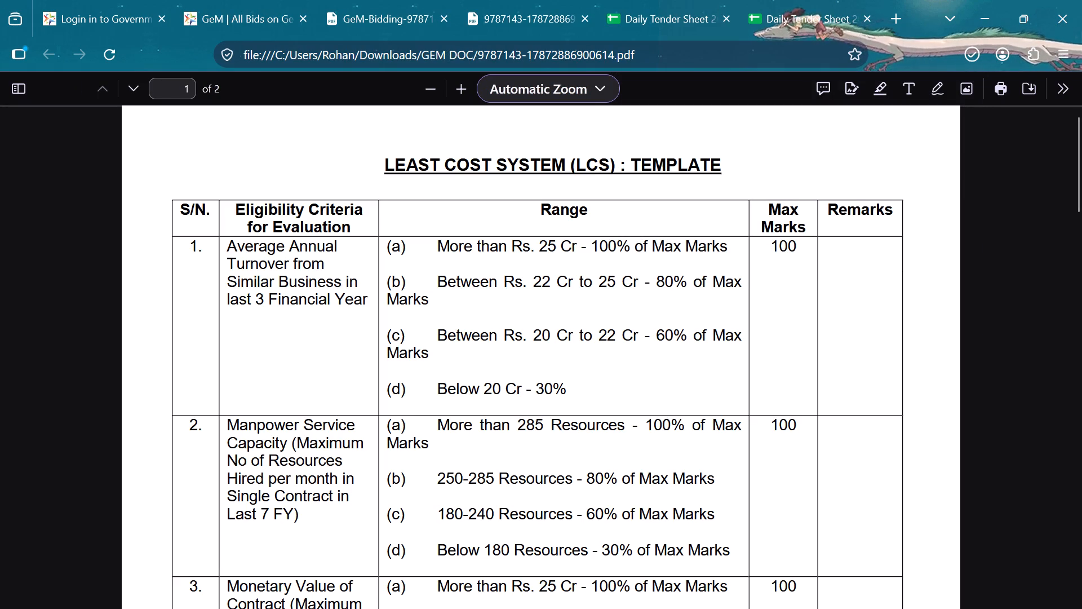
pyautogui.scroll(-7, 494, 385)
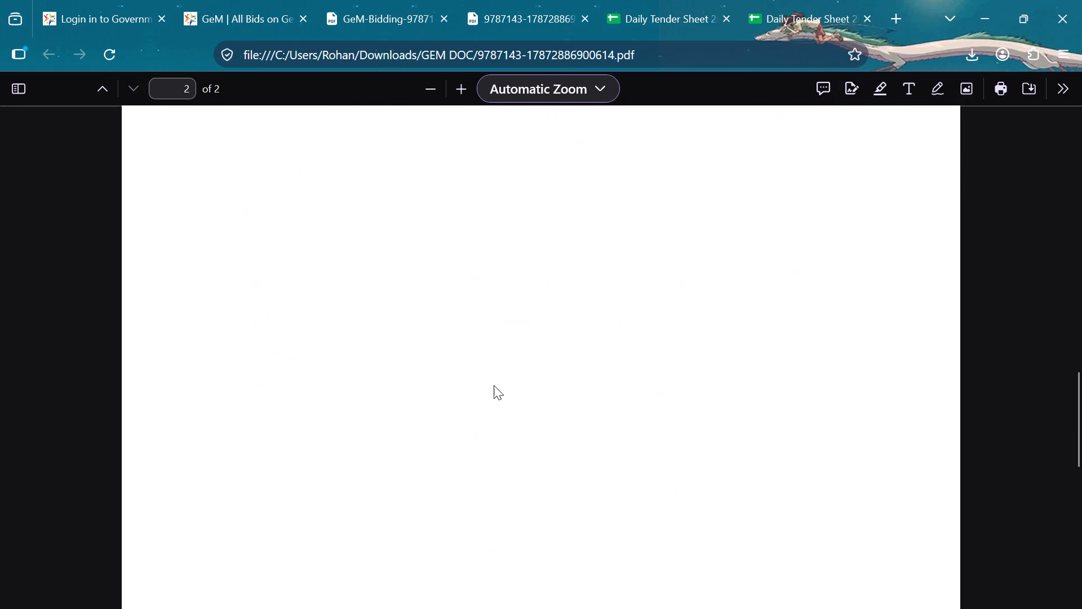
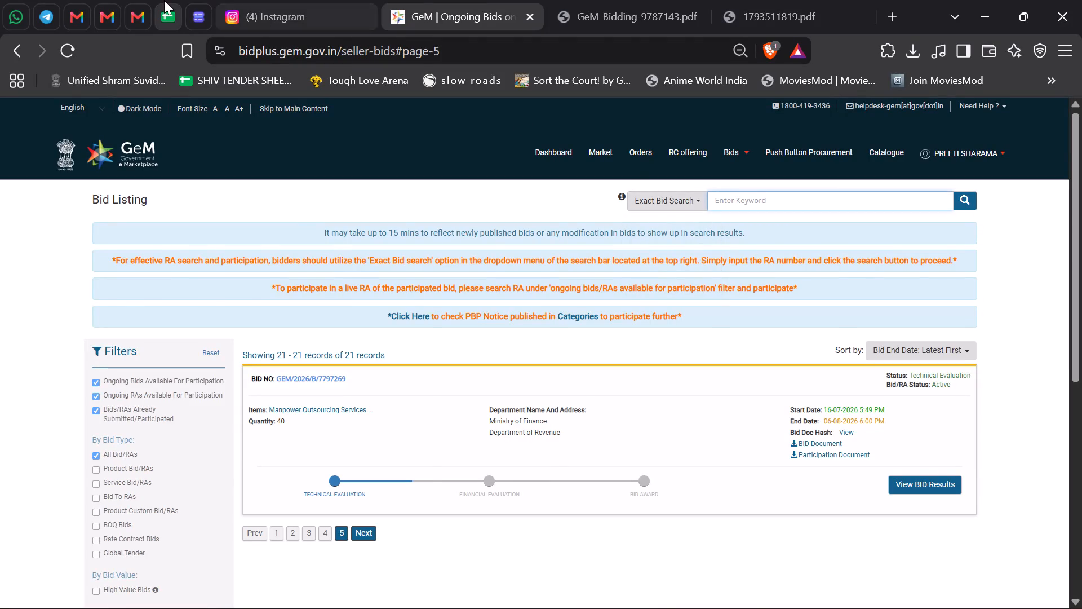
# Search the seller bid listing in Brave for the exact bid number GEM/2026/B/8103772.
pyautogui.hotkey('ctrl', 'c')
pyautogui.click(514, 0)
pyautogui.hotkey('ctrl', 'v')
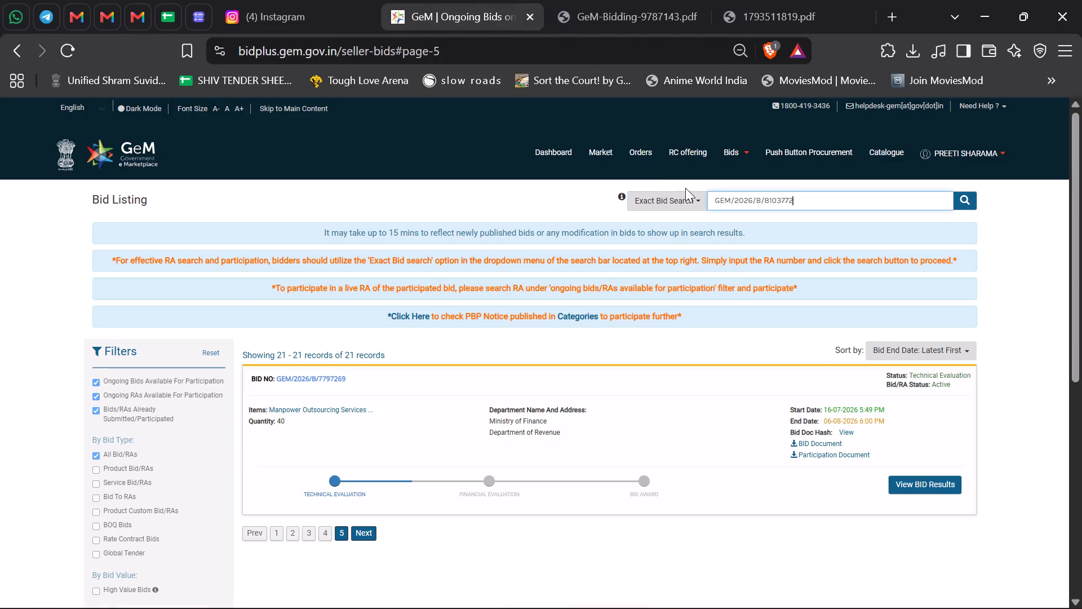
pyautogui.press('Return')
pyautogui.hotkey('alt', 'Tab')
pyautogui.hotkey('alt', 'Tab')
# Start participation in GEM/2026/B/8103772 and save the compliance declaration with No for land-border ownership, No for ToT arrangement, and Yes for certification.
pyautogui.click(971, 479)
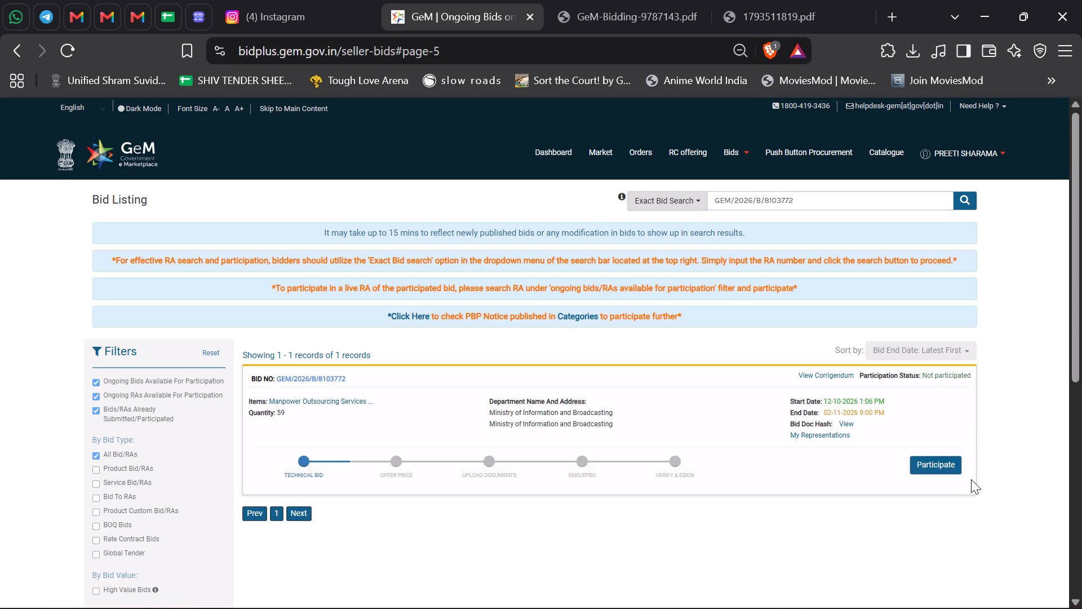
pyautogui.click(955, 471)
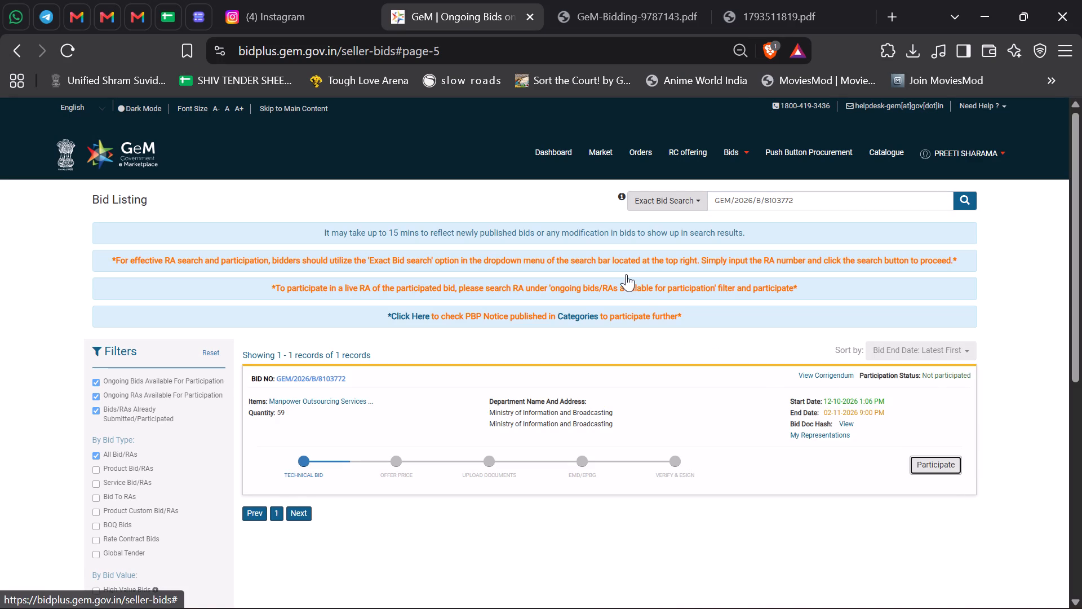
pyautogui.click(559, 241)
pyautogui.click(631, 201)
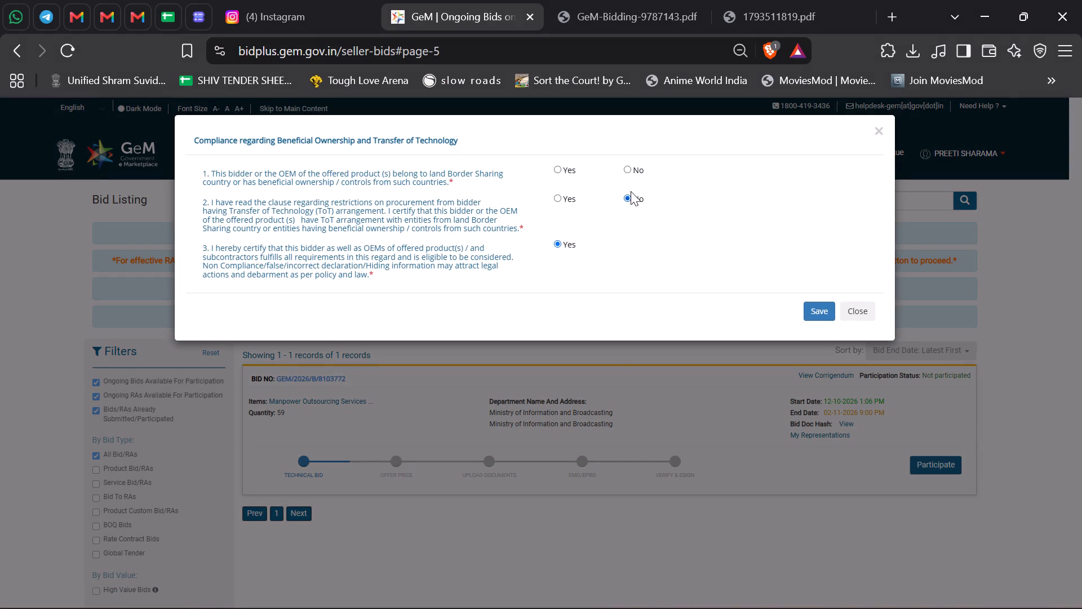
pyautogui.click(633, 175)
pyautogui.click(819, 309)
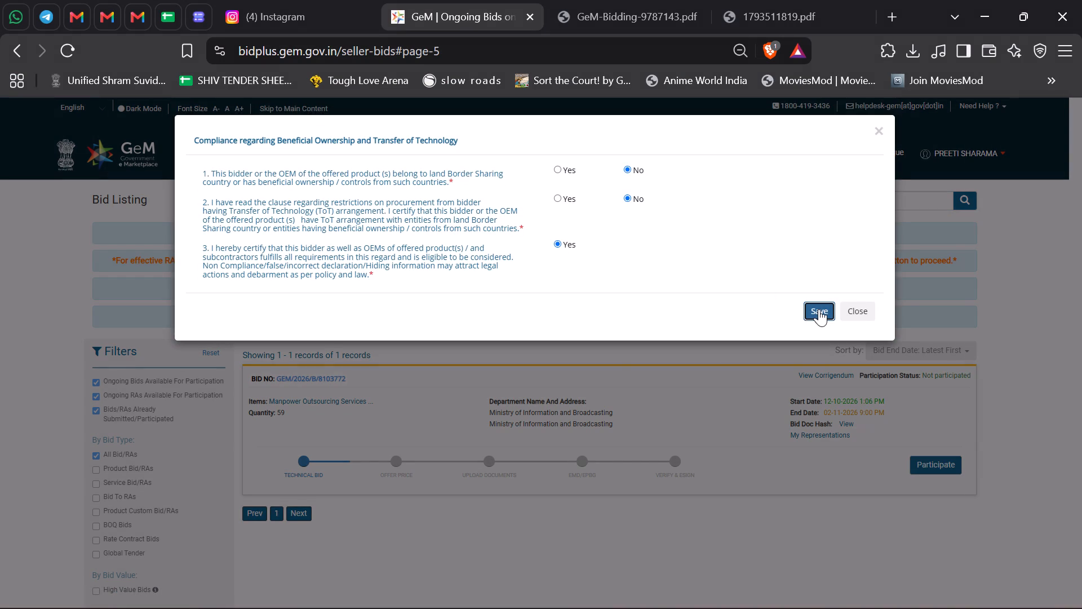
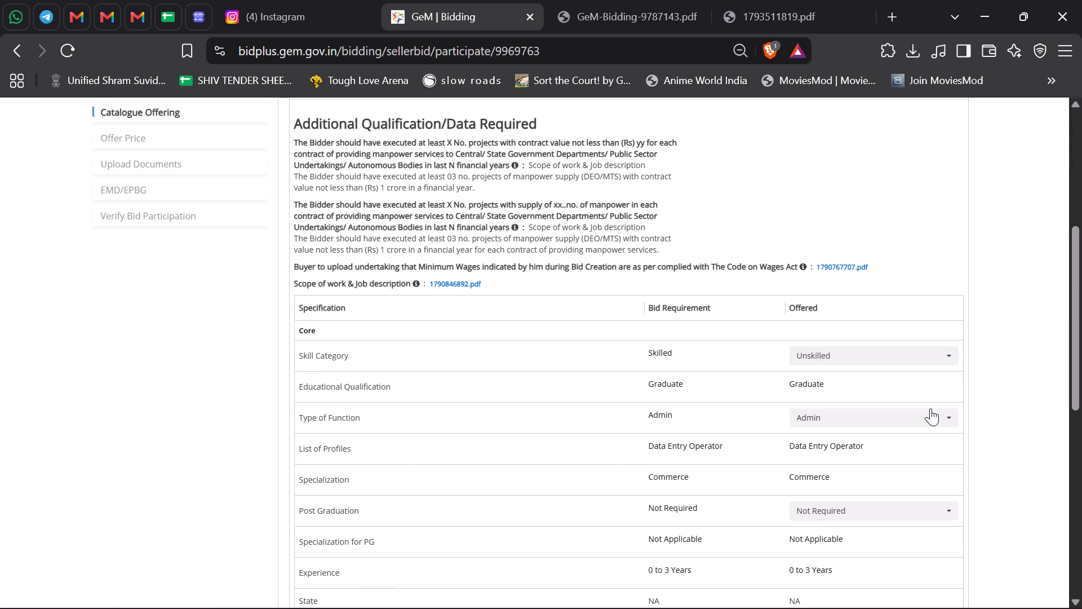
# For the second catalogue item, offer Skilled as the skill category and Madhya Pradesh for geographical presence, and encrypt and save the offering.
pyautogui.click(886, 358)
pyautogui.click(829, 414)
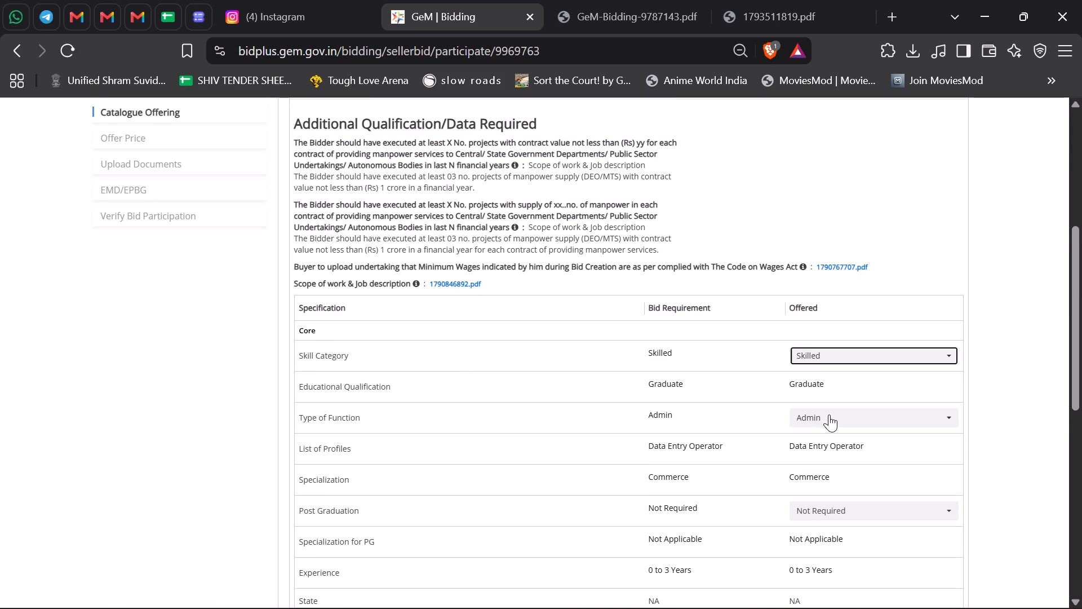
pyautogui.scroll(-3, 829, 414)
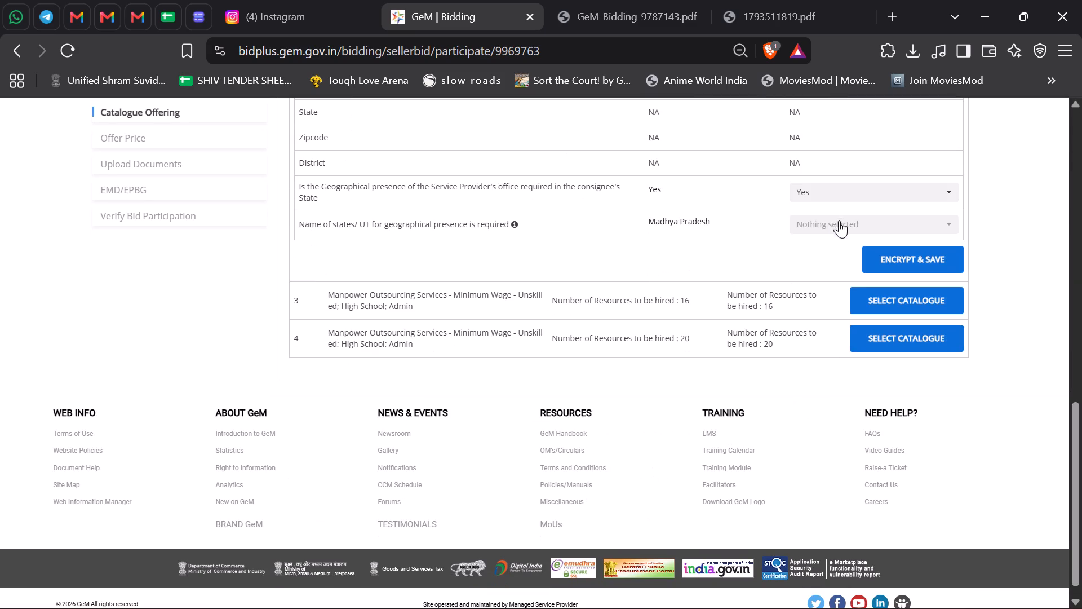
pyautogui.click(841, 218)
pyautogui.write('mm')
pyautogui.press('Return')
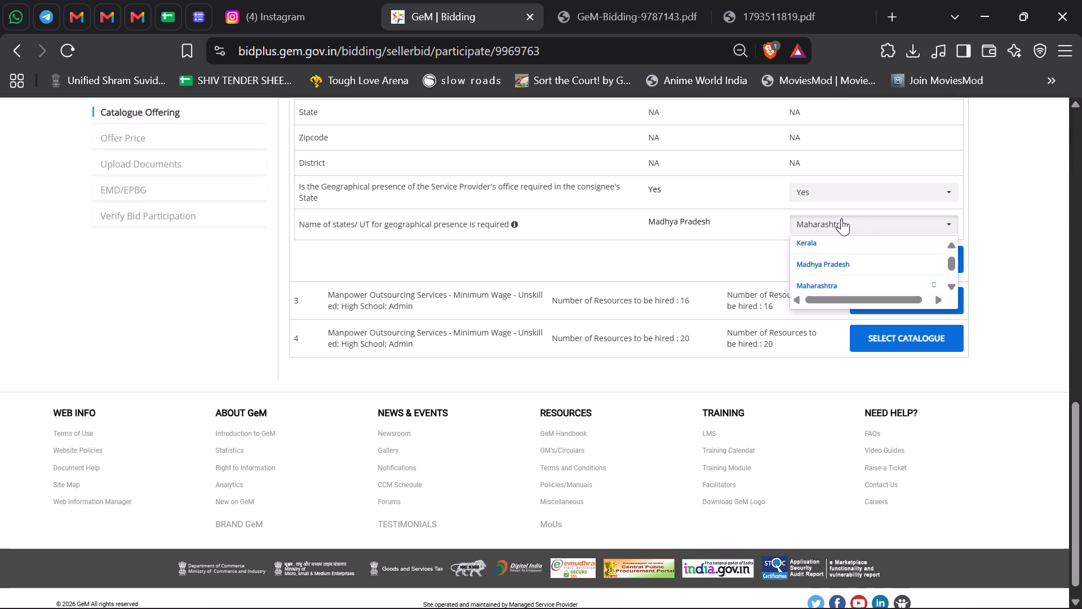
pyautogui.click(831, 269)
pyautogui.click(831, 280)
pyautogui.click(658, 265)
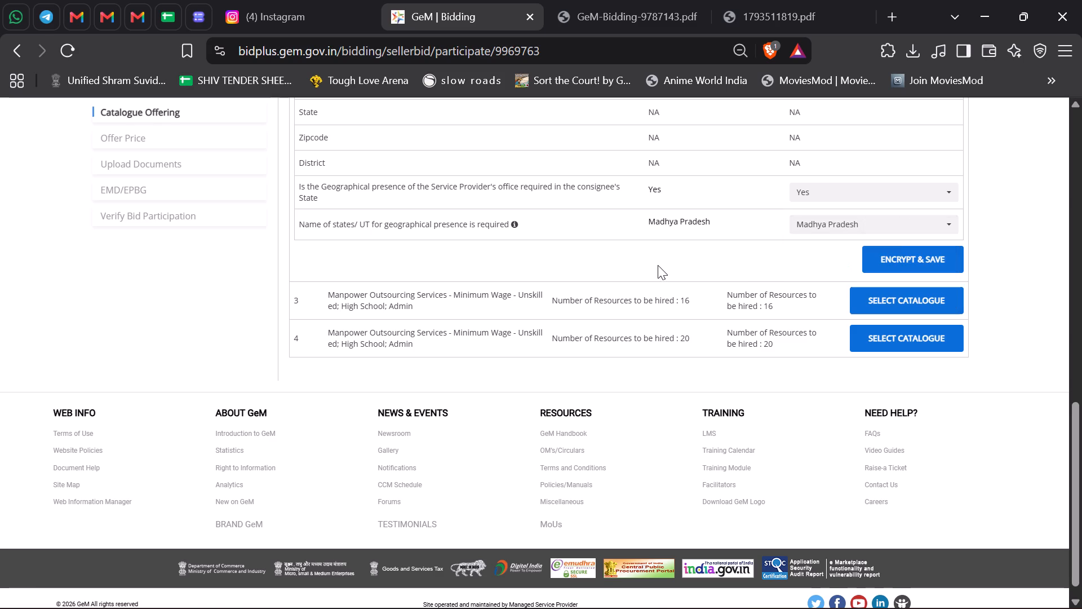
pyautogui.click(920, 259)
# Switch to Firefox and check the GeM bid listing for GEM/2026/B/7944835.
pyautogui.hotkey('alt', 'Tab')
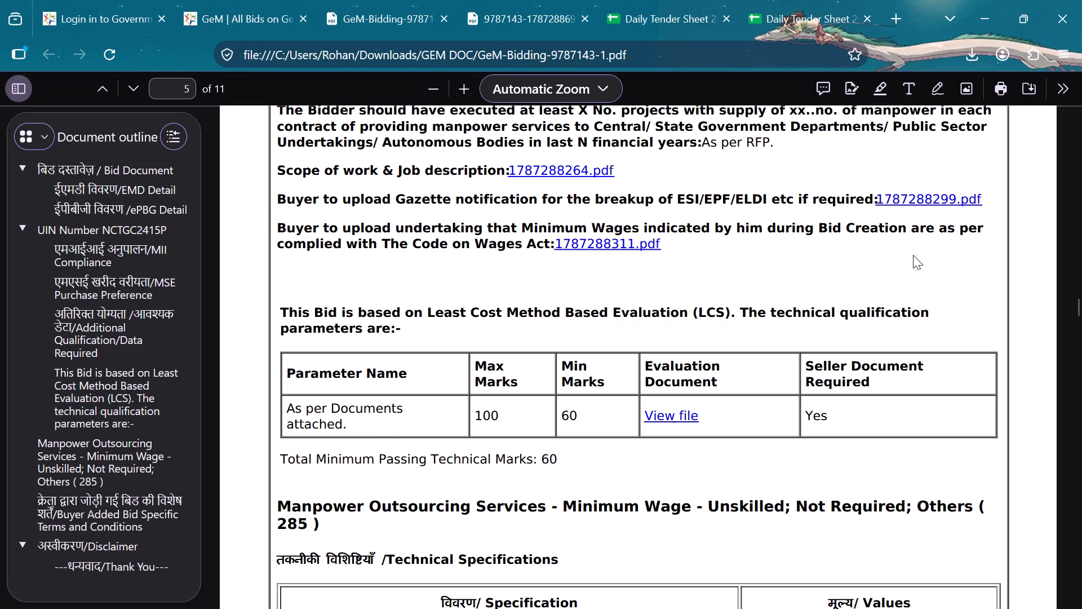
pyautogui.click(360, 0)
pyautogui.click(492, 0)
pyautogui.click(292, 0)
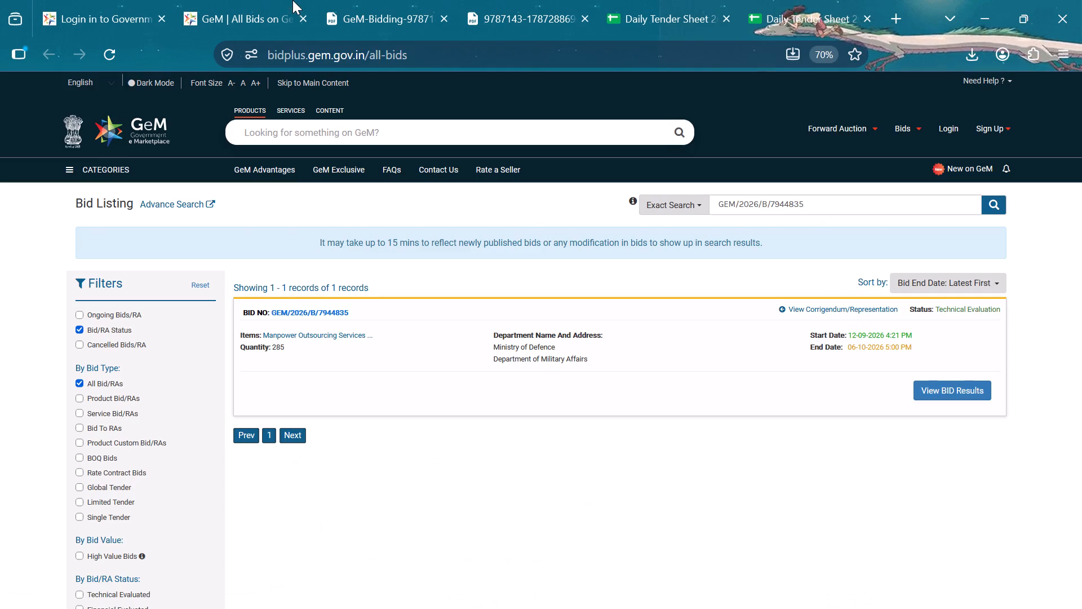
# Switch back to Brave and select the catalogue for the third item, Unskilled; High School; Admin, with 16 resources.
pyautogui.hotkey('alt', 'Tab')
pyautogui.doubleClick(866, 451)
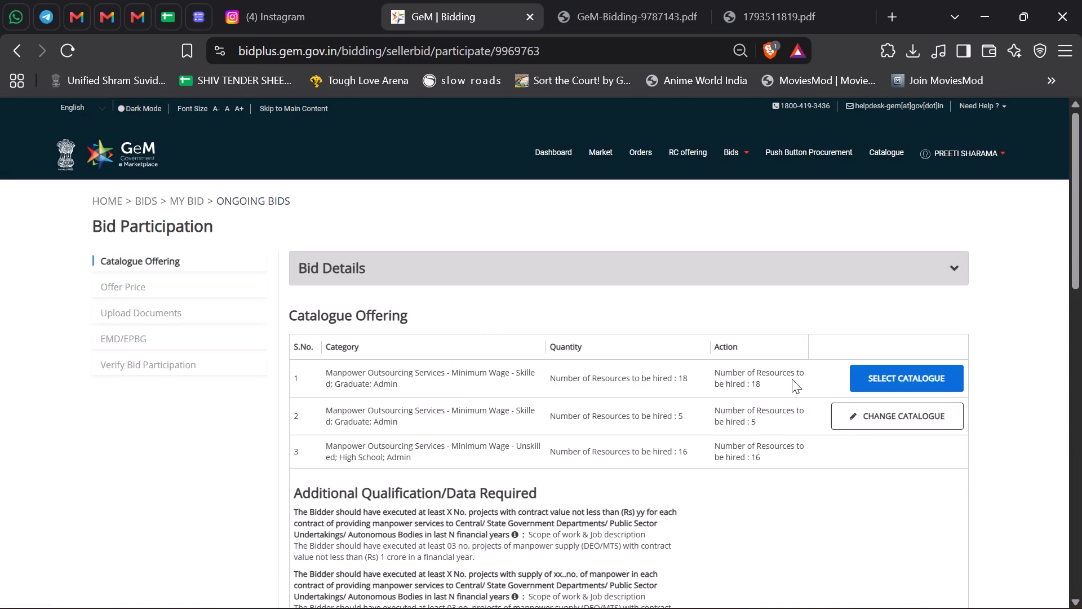
# Open the choice of states for geographical presence in the third item's offering.
pyautogui.scroll(-2, 725, 294)
pyautogui.scroll(-1, 811, 365)
pyautogui.click(827, 356)
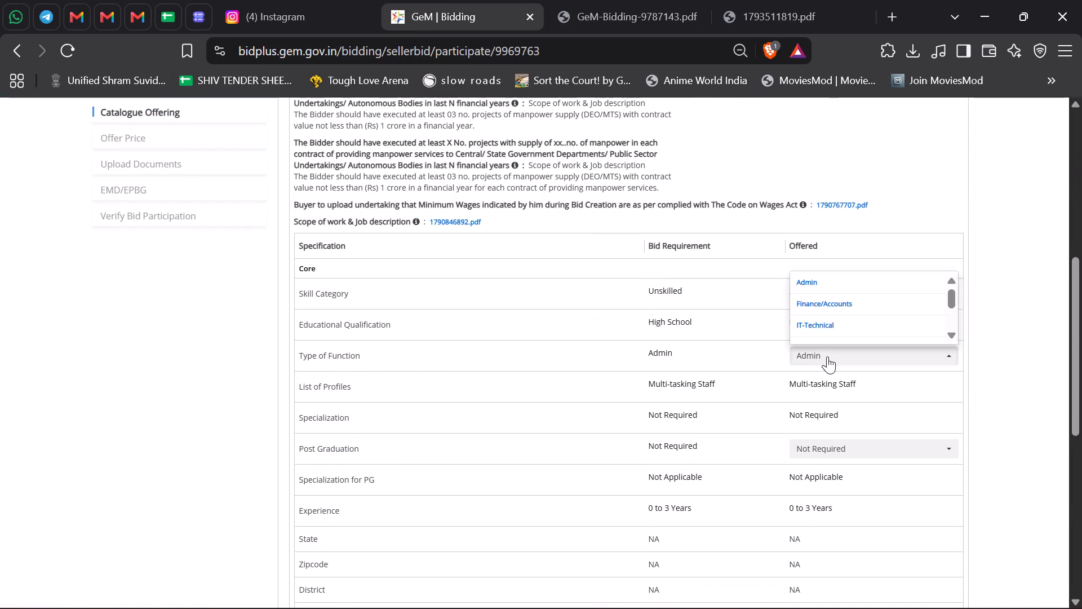
pyautogui.click(799, 413)
pyautogui.scroll(-1, 799, 413)
pyautogui.click(806, 422)
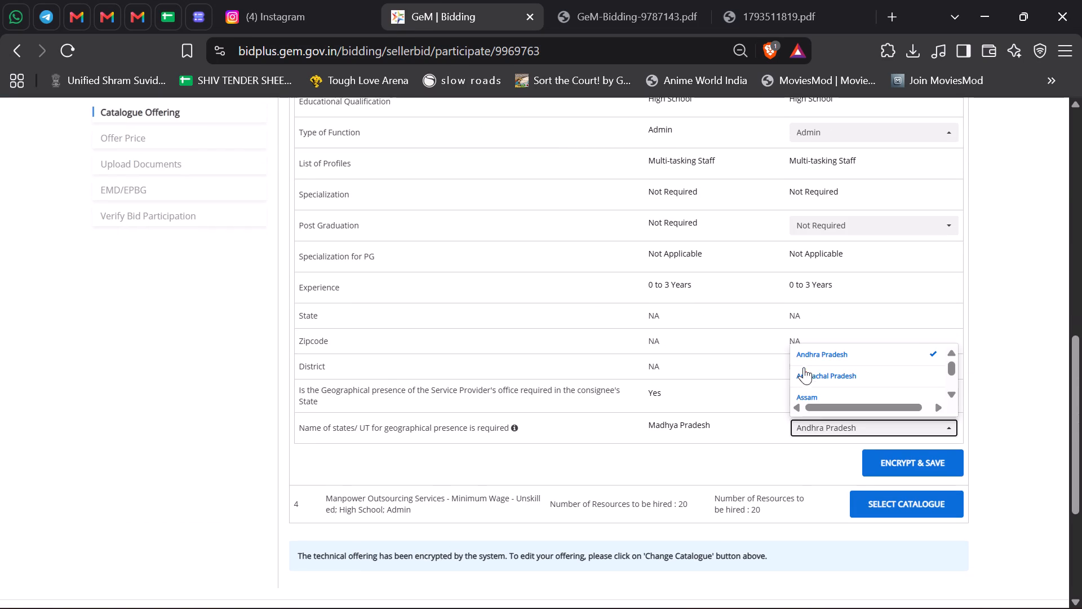
# Replace Andhra Pradesh with Madhya Pradesh as the third item's geographical presence, and encrypt and save the offering.
pyautogui.click(803, 354)
pyautogui.click(758, 439)
pyautogui.click(842, 425)
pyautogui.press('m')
pyautogui.press('Return')
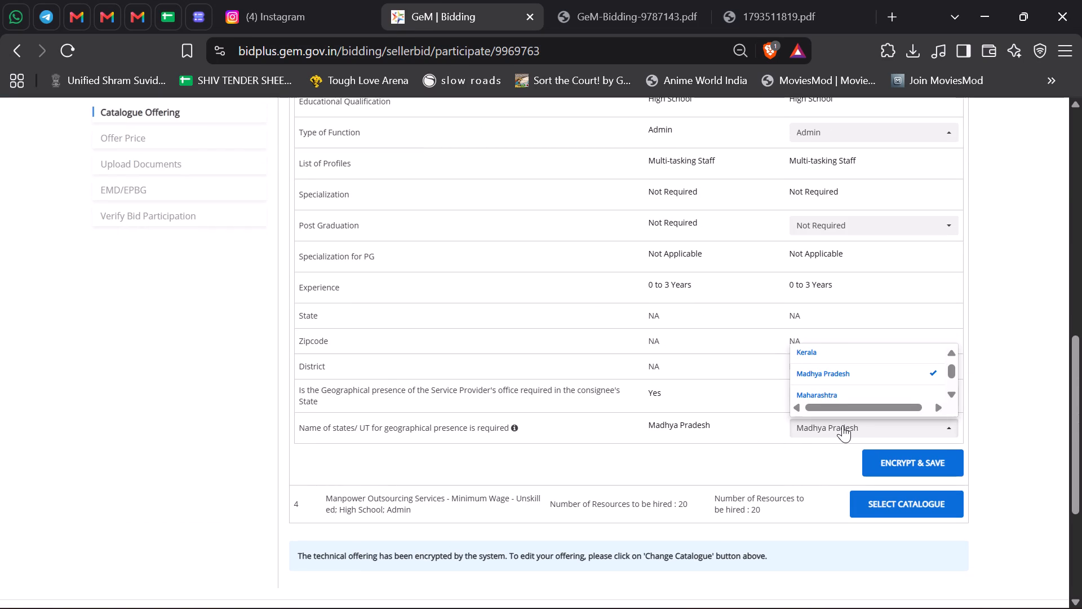
pyautogui.click(888, 465)
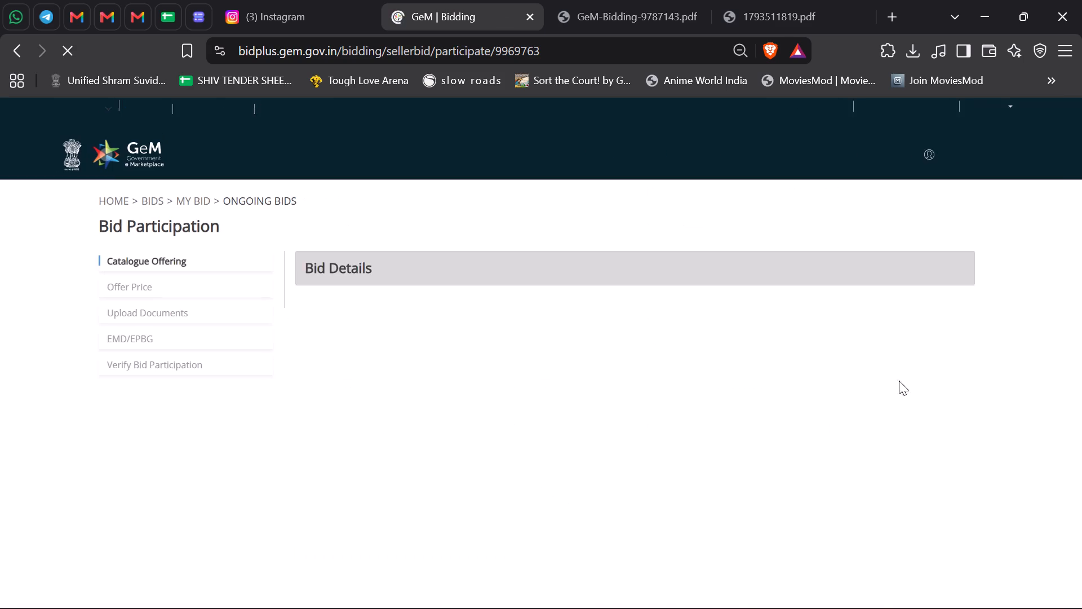
# For the first catalogue item, offer Skilled as the skill category and Madhya Pradesh for geographical presence, and encrypt and save the offering.
pyautogui.click(888, 380)
pyautogui.scroll(-3, 761, 418)
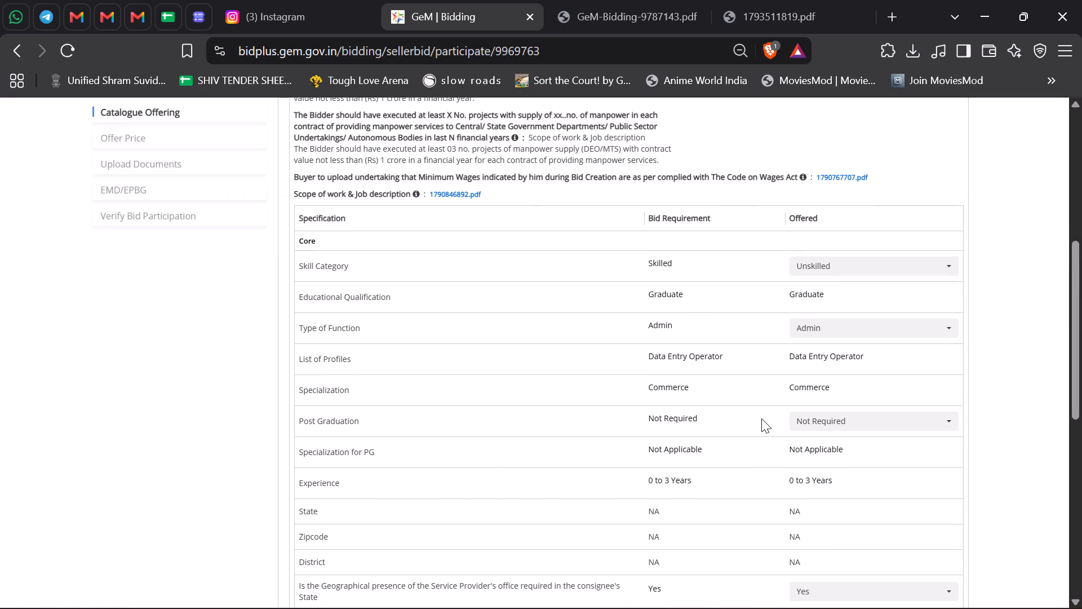
pyautogui.click(835, 264)
pyautogui.click(817, 332)
pyautogui.scroll(-2, 817, 332)
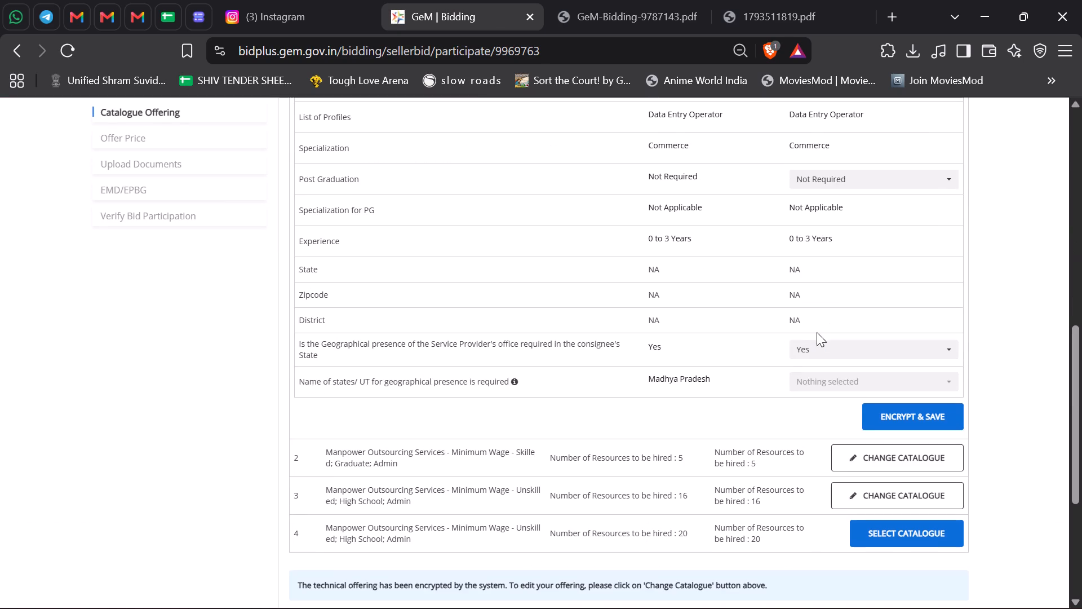
pyautogui.click(820, 373)
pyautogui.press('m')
pyautogui.press('Return')
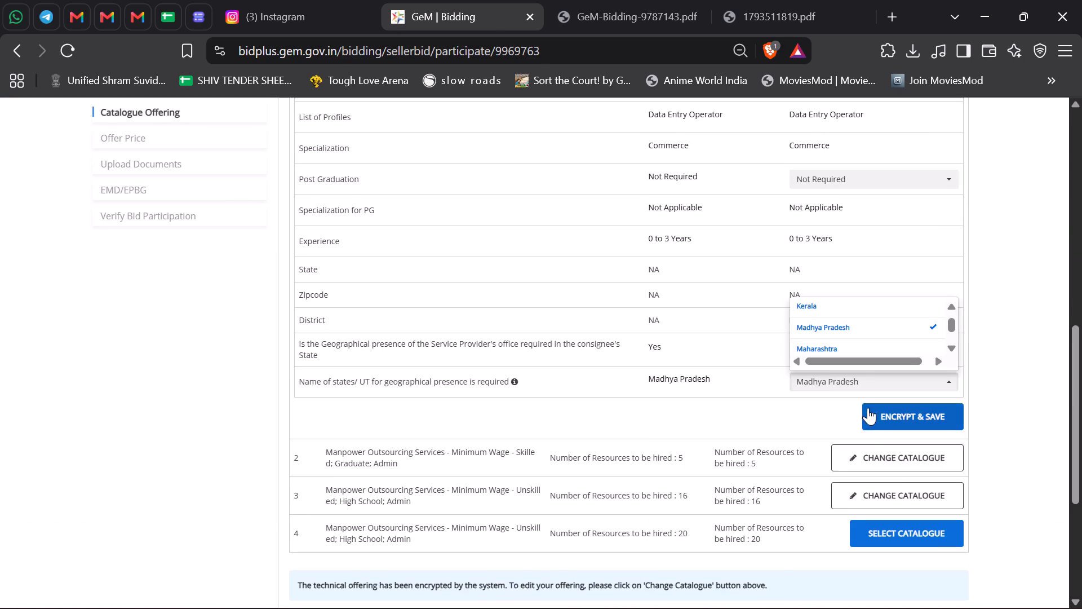
pyautogui.click(876, 418)
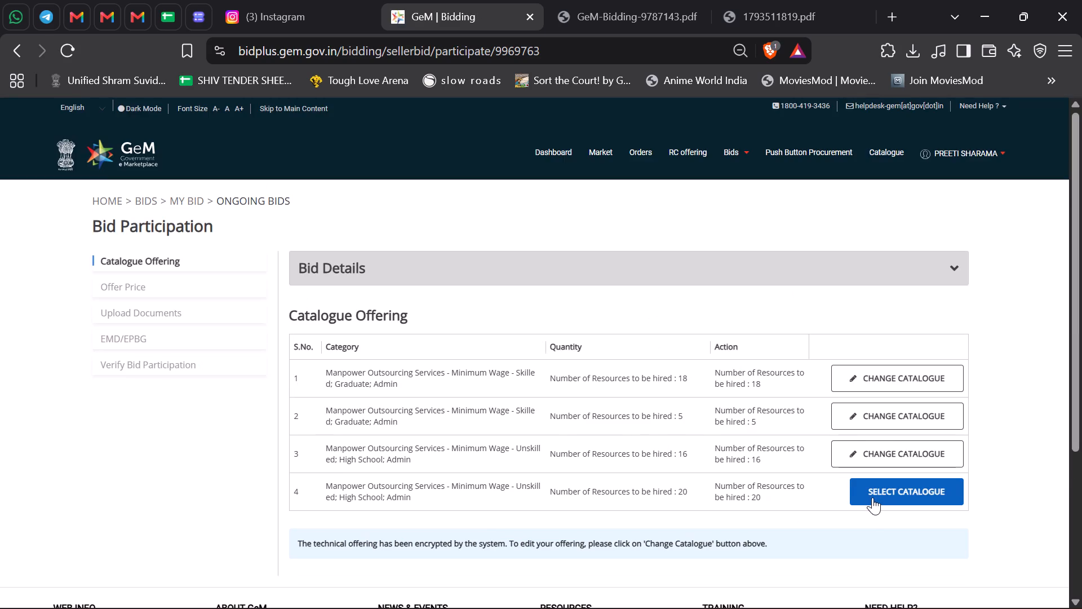
# Select the fourth item's catalogue, replace Andhra Pradesh with Madhya Pradesh for geographical presence, and encrypt and save the offering.
pyautogui.click(872, 497)
pyautogui.scroll(-4, 809, 471)
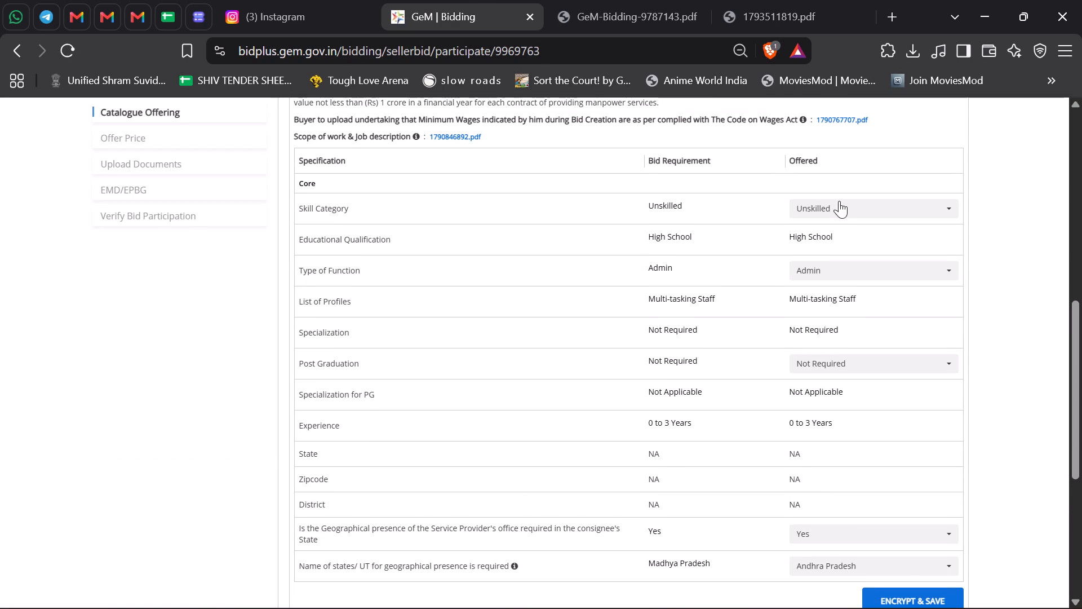
pyautogui.scroll(-1, 819, 397)
pyautogui.click(821, 389)
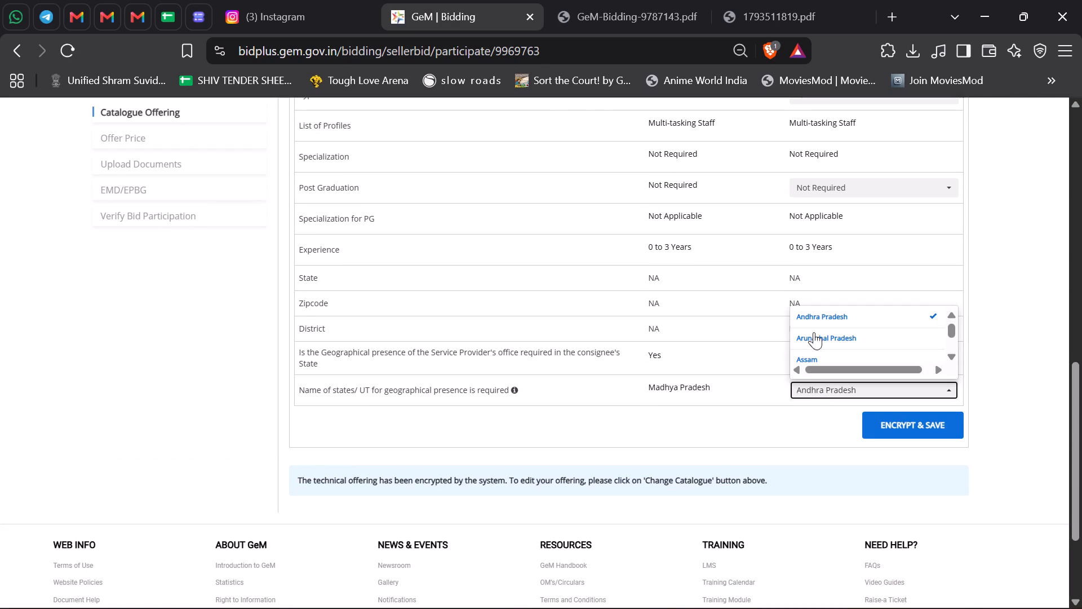
pyautogui.click(814, 316)
pyautogui.click(746, 384)
pyautogui.click(813, 386)
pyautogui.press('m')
pyautogui.press('Return')
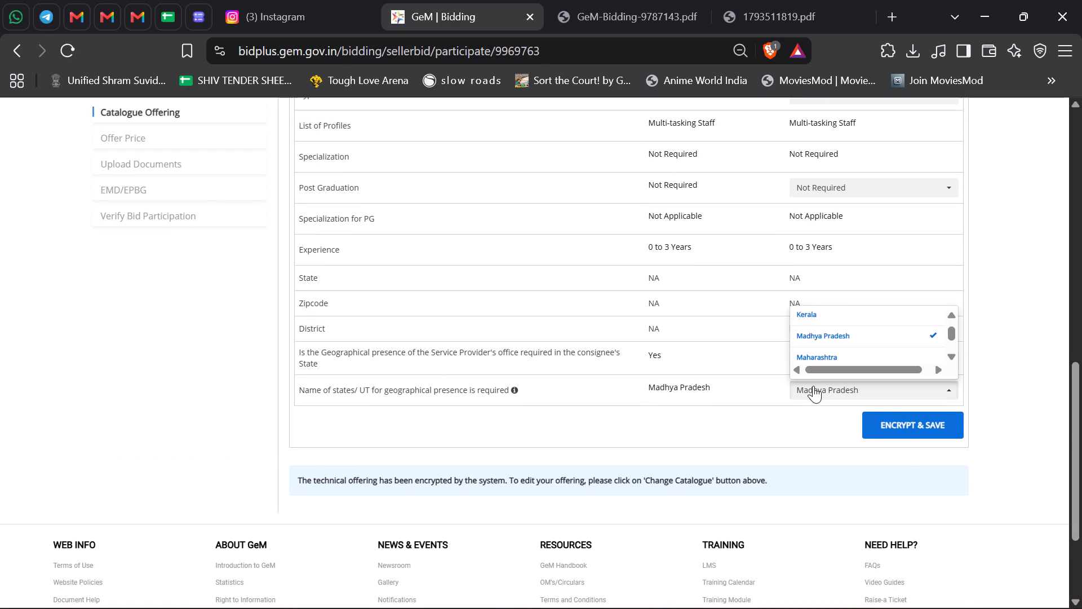
pyautogui.click(914, 447)
pyautogui.click(914, 437)
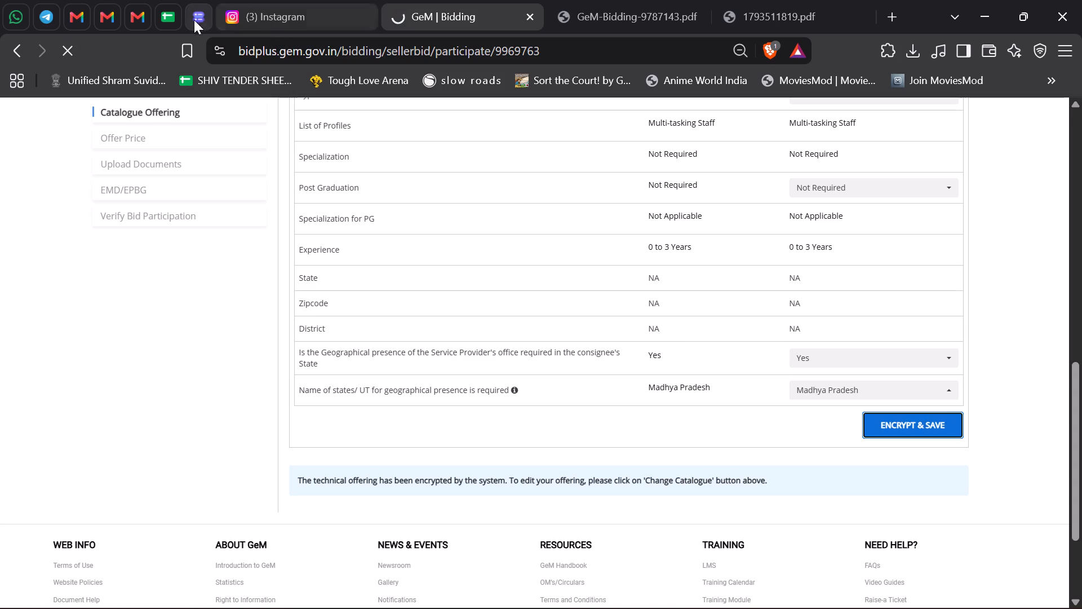
# In the tender tracking sheet, replace the State entry for GEM/2026/B/8103772 with M.
pyautogui.click(176, 22)
pyautogui.click(171, 283)
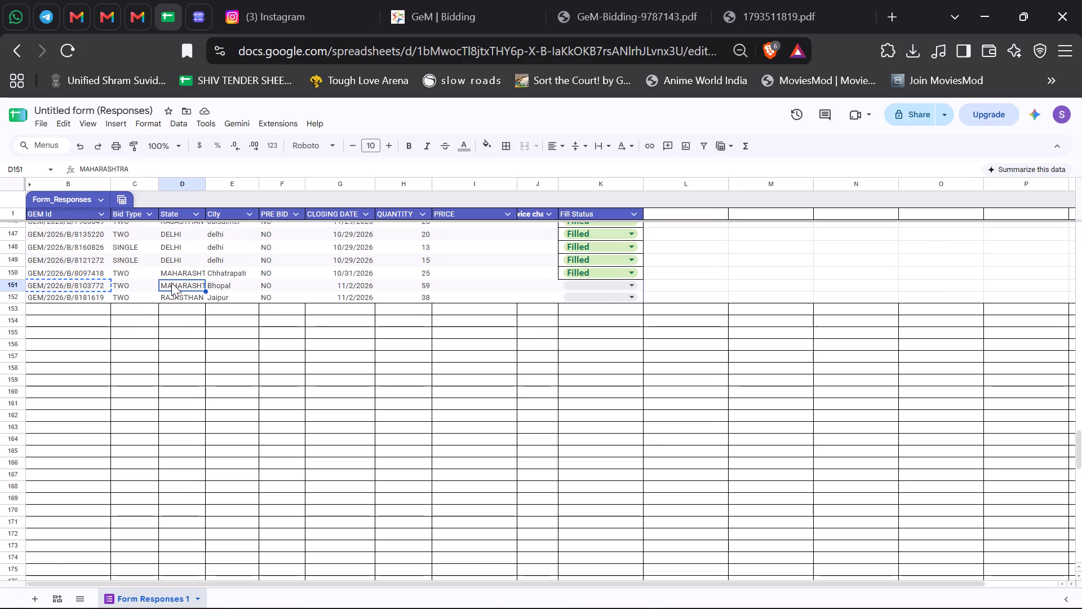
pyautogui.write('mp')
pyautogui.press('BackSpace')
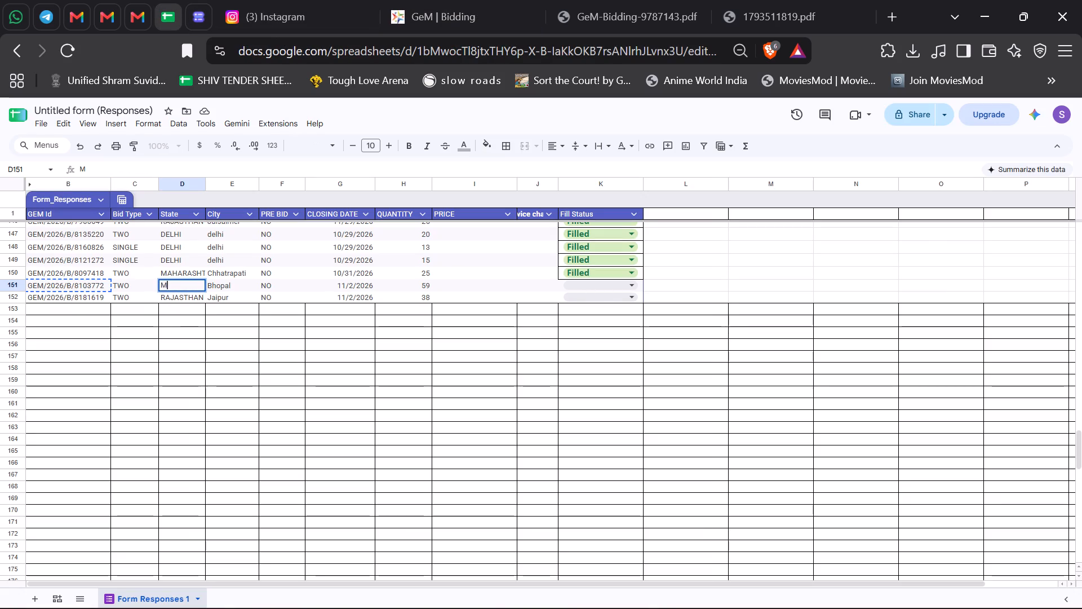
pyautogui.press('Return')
# Bring up the bid document GeM-Bidding-9787143.pdf.
pyautogui.click(579, 0)
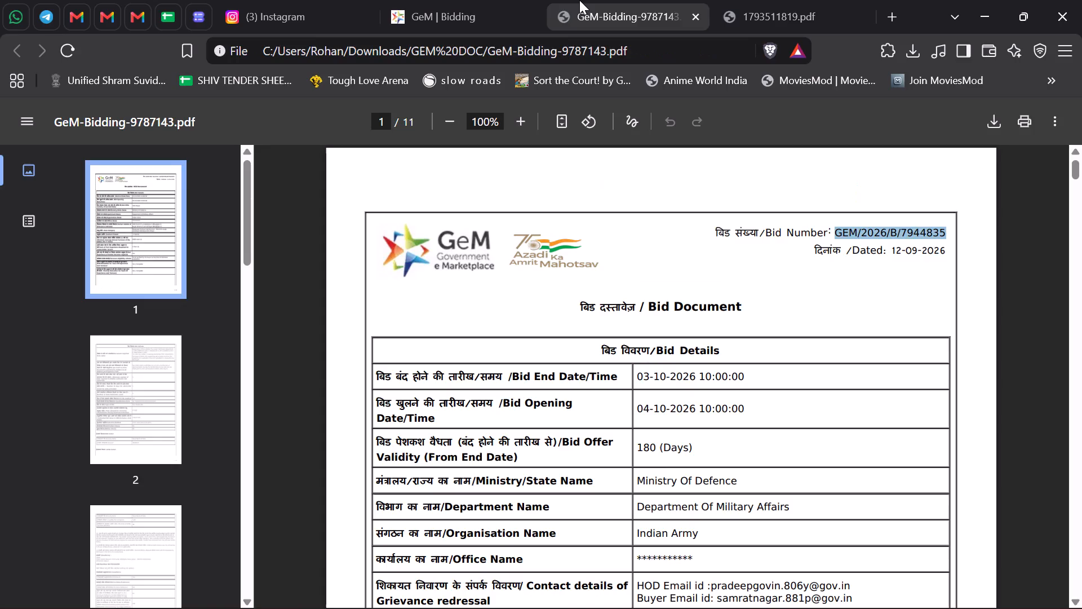
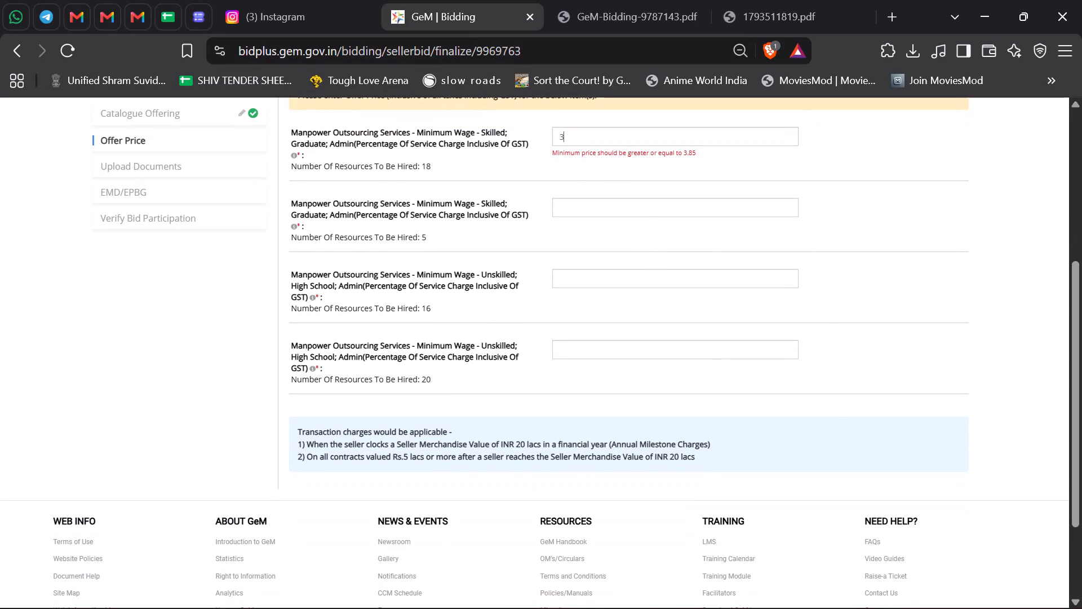
# Enter an offer price of 3.85 percent service charge for all four Manpower Outsourcing Services items.
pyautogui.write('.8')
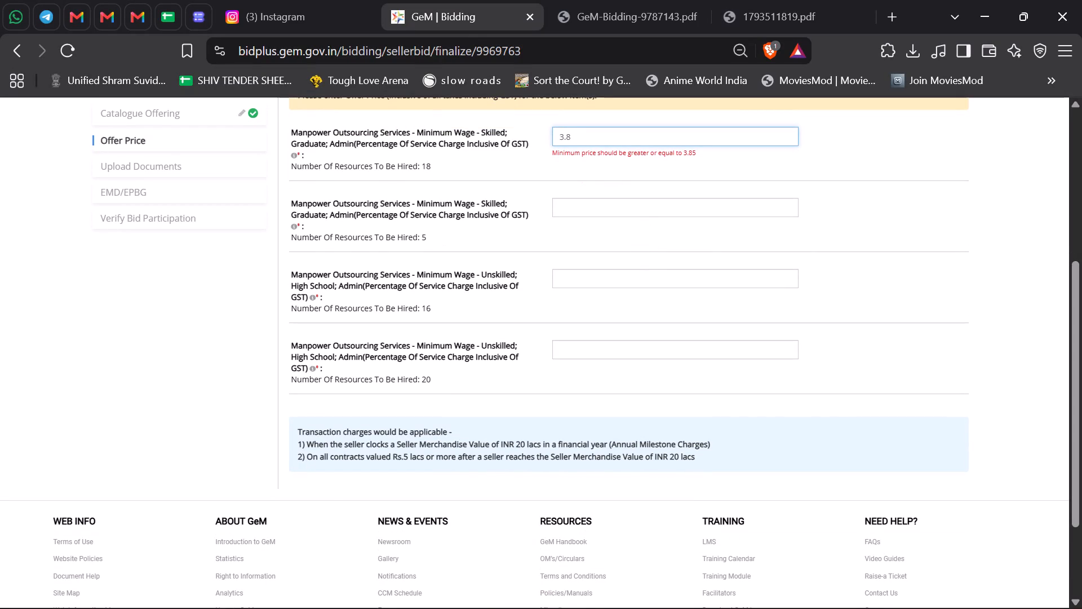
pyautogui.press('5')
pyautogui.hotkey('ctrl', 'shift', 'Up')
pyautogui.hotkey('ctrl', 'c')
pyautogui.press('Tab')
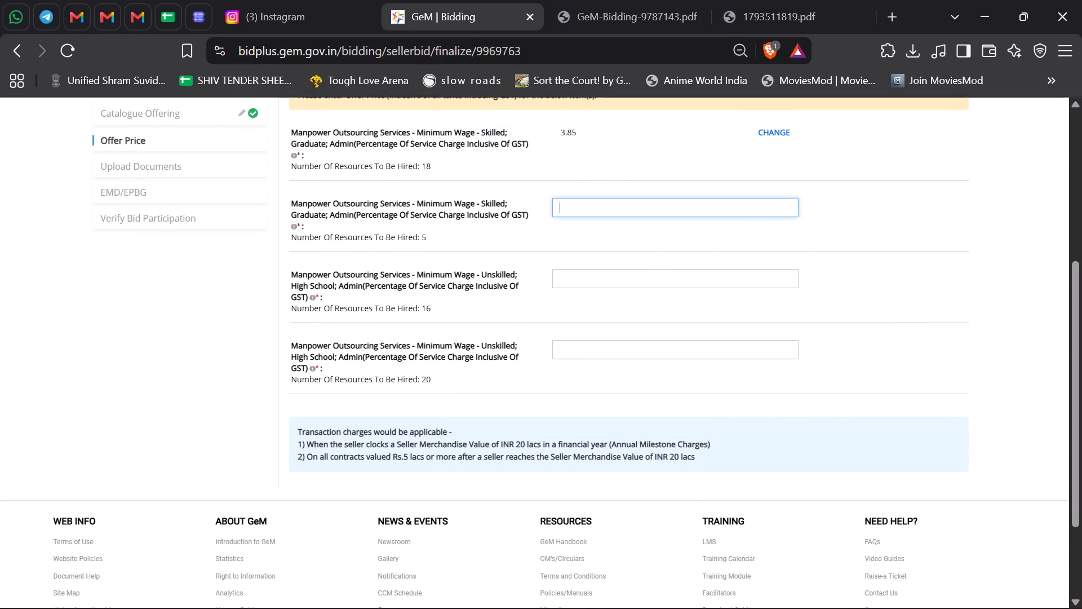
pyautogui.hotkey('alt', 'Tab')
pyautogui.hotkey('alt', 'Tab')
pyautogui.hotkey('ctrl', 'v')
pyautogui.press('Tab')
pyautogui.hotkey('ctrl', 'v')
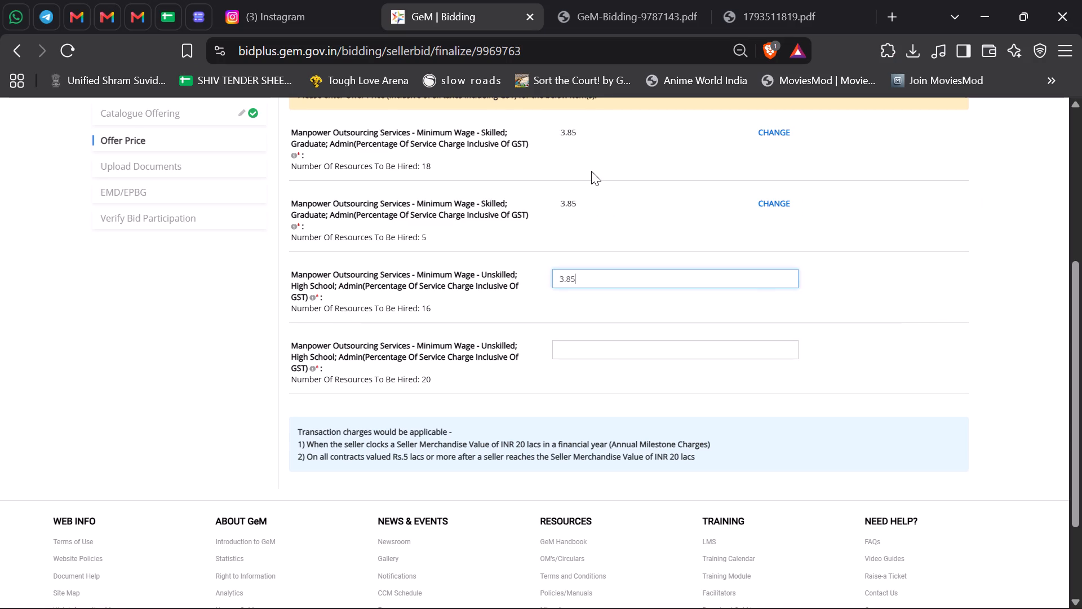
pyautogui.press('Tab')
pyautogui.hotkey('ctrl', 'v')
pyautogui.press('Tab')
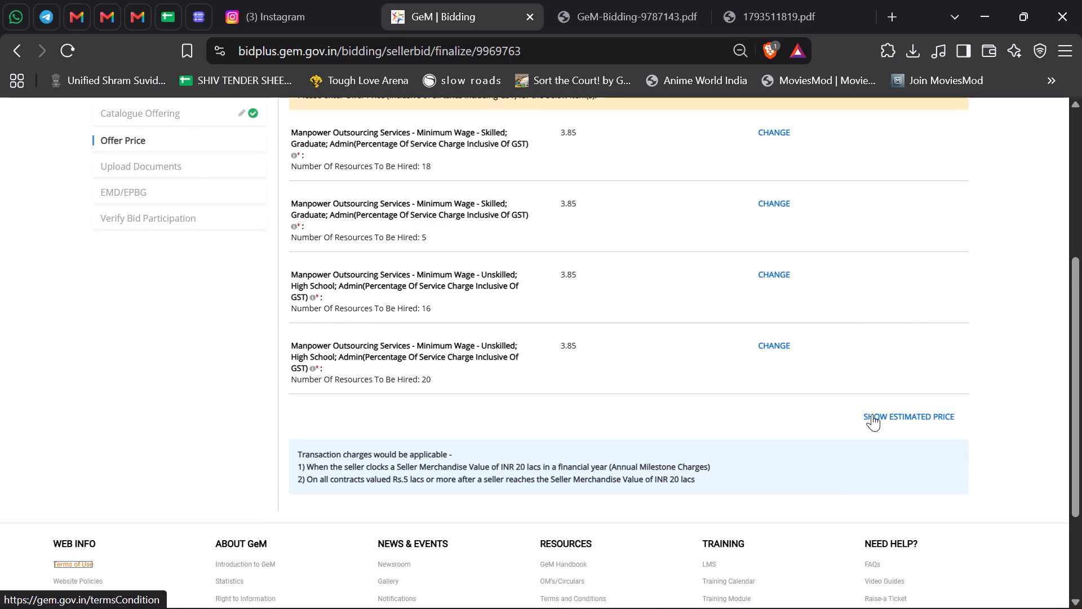
# Show the estimated price for the offer, proceed with it, and encrypt and save the financial quote.
pyautogui.click(872, 414)
pyautogui.scroll(-14, 626, 409)
pyautogui.click(719, 577)
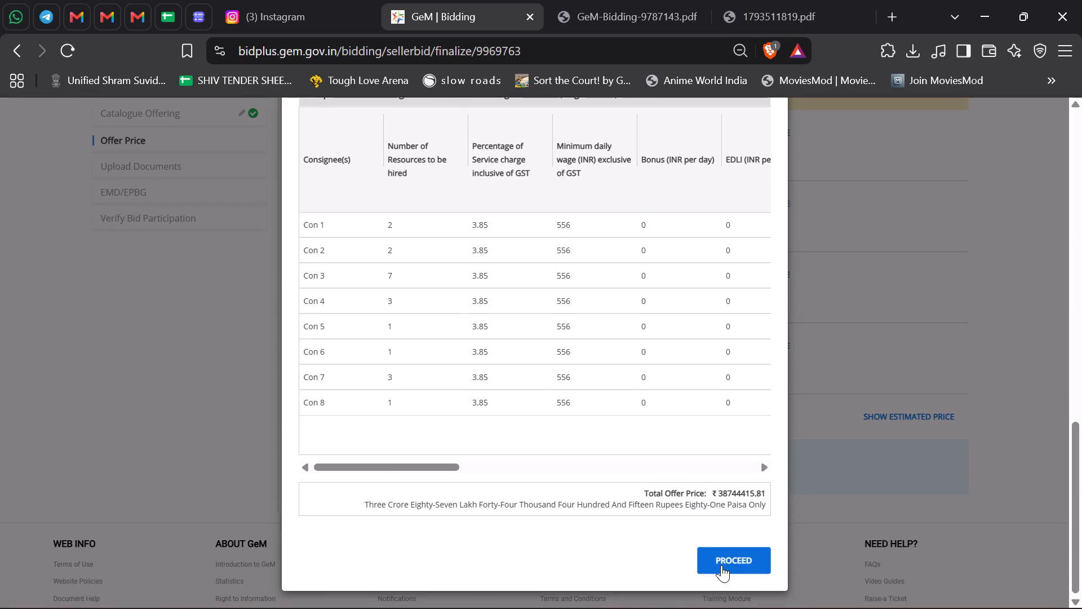
pyautogui.click(725, 561)
pyautogui.click(890, 453)
pyautogui.click(618, 191)
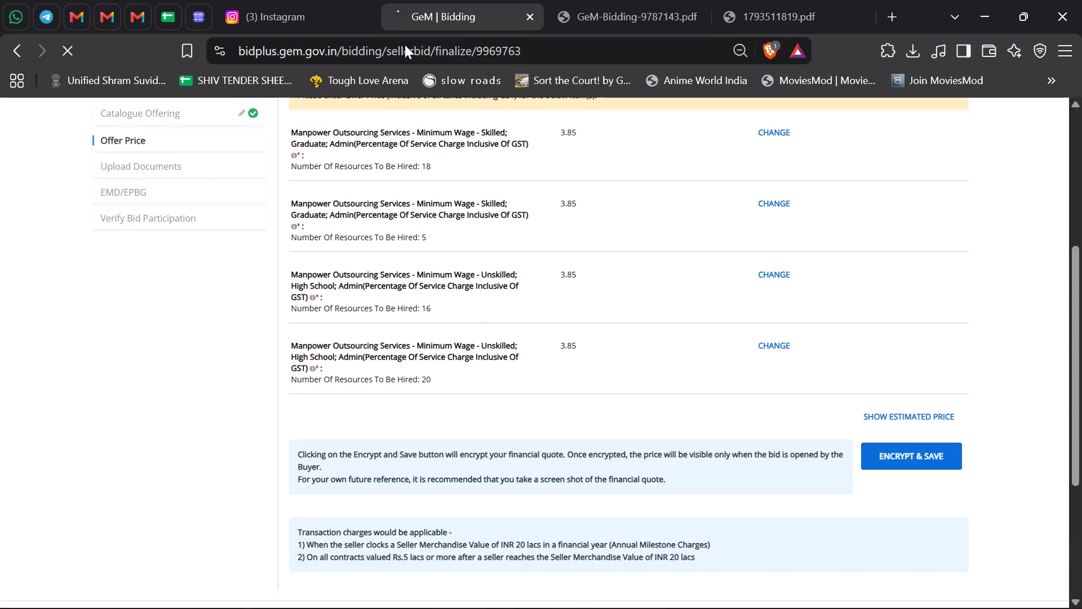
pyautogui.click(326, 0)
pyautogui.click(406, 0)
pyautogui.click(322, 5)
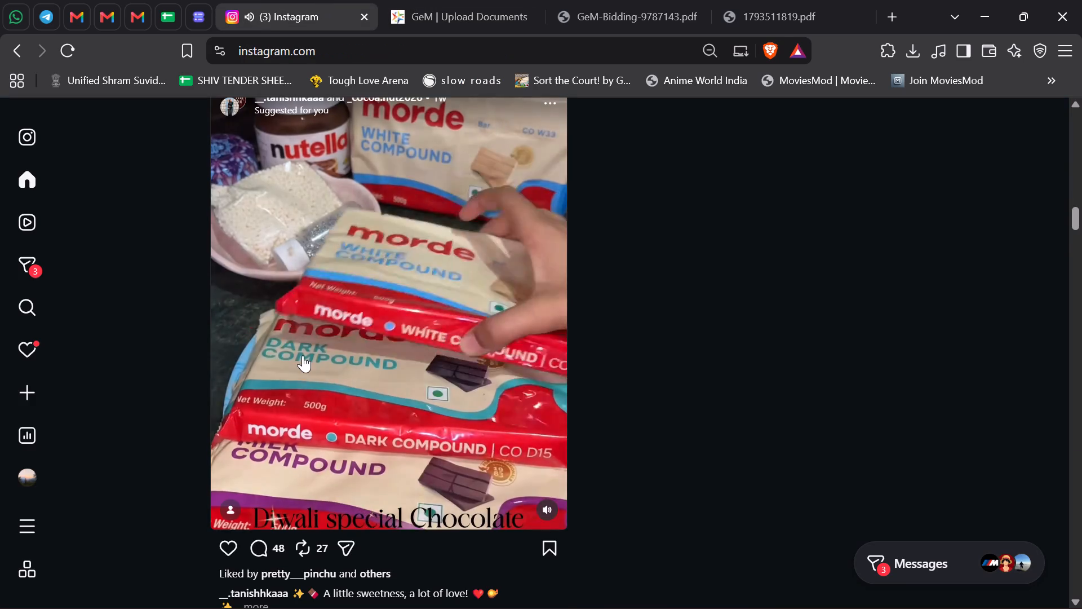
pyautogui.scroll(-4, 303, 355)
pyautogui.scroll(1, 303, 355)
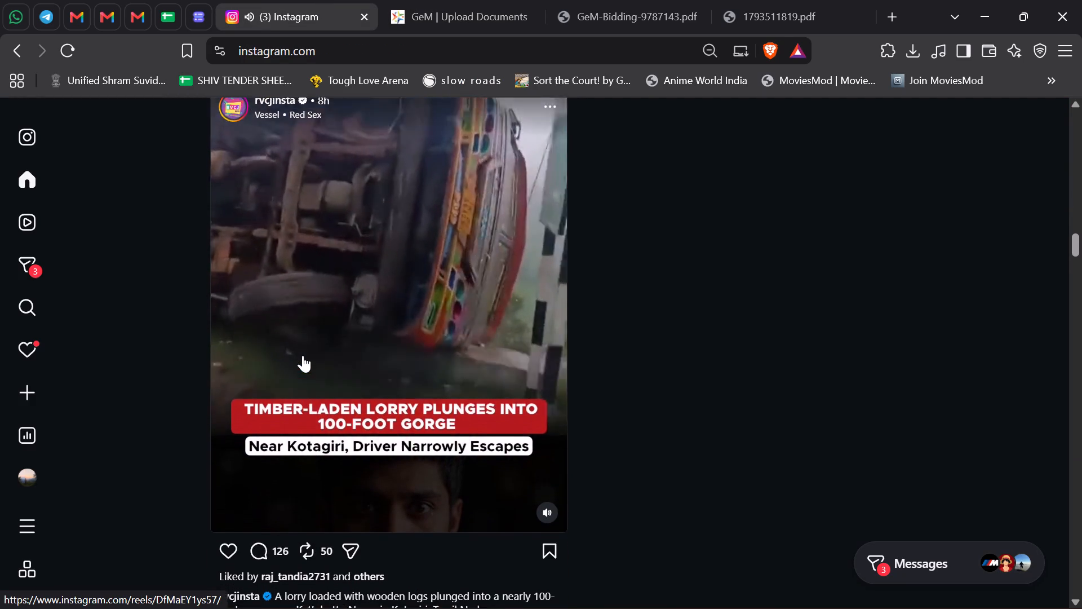
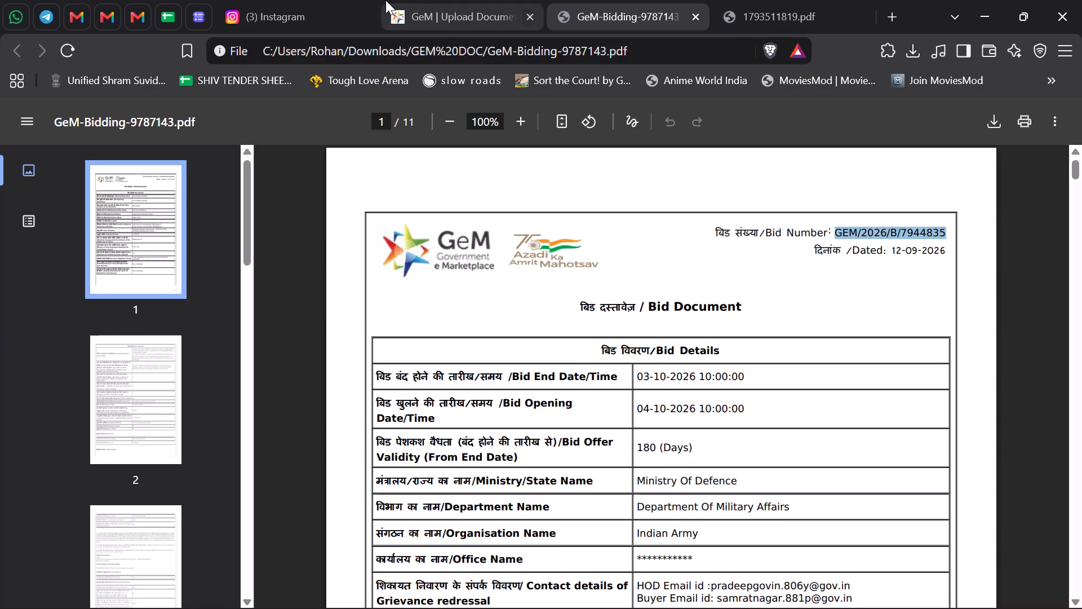
# Start the Experience Criteria file upload in the Upload Documents section and browse the gem_doc folder for the PDF.
pyautogui.scroll(-8, 592, 247)
pyautogui.scroll(1, 592, 247)
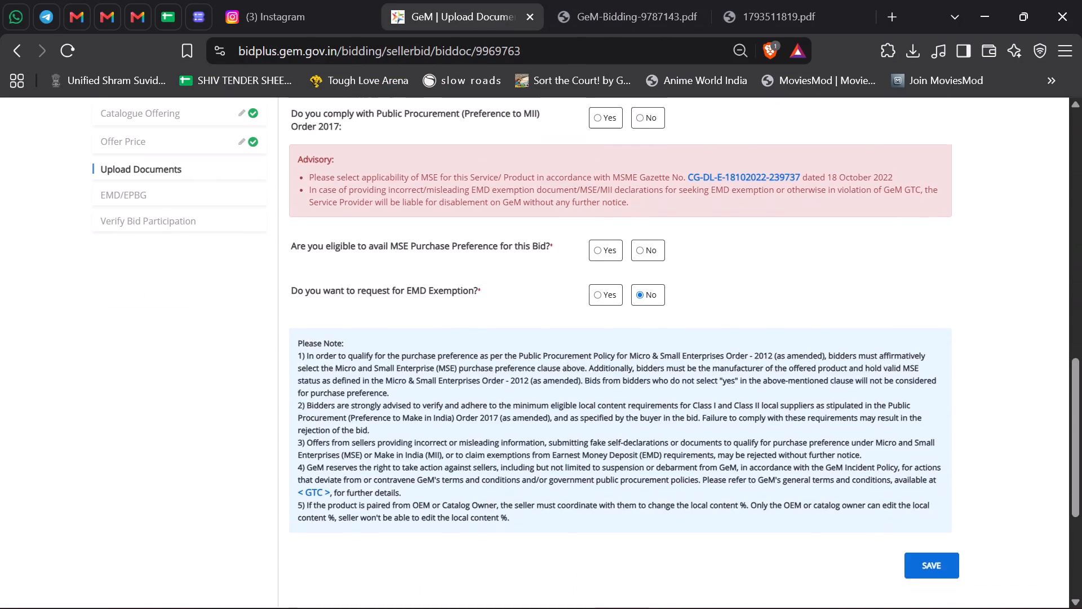
pyautogui.scroll(1, 592, 247)
pyautogui.scroll(1, 598, 157)
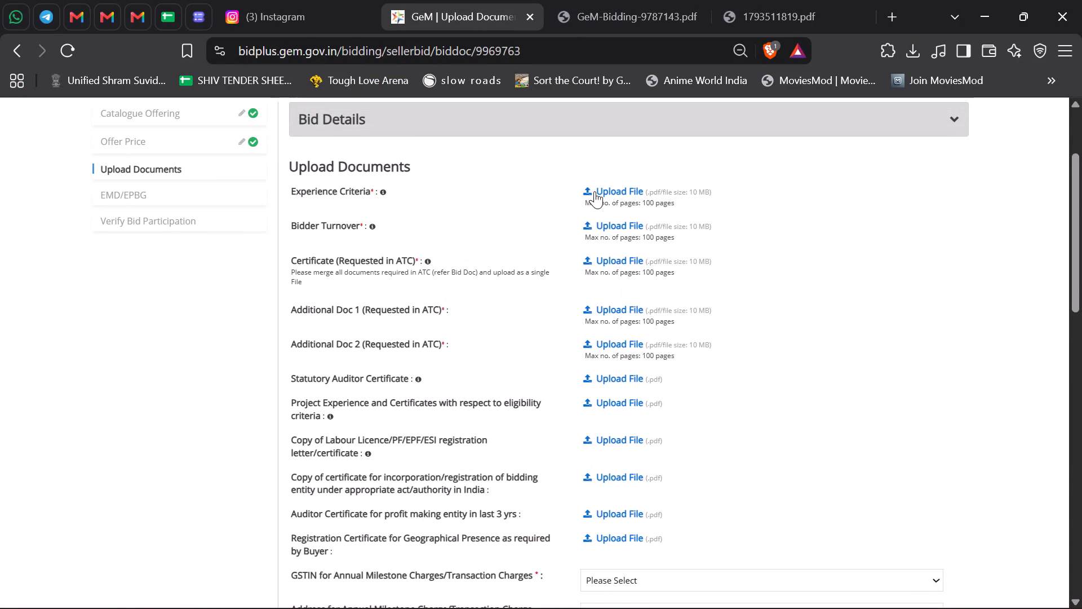
pyautogui.click(595, 191)
pyautogui.scroll(-18, 344, 324)
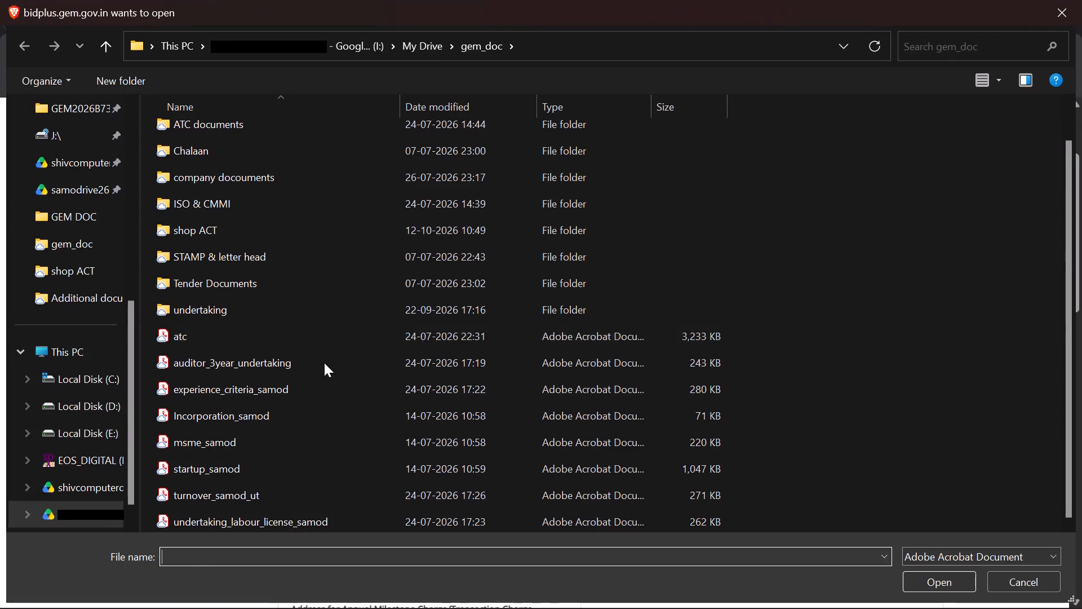
# Upload experience_criteria_samod for Experience Criteria and turnover_samod_ut for Bidder Turnover.
pyautogui.doubleClick(312, 381)
pyautogui.click(608, 237)
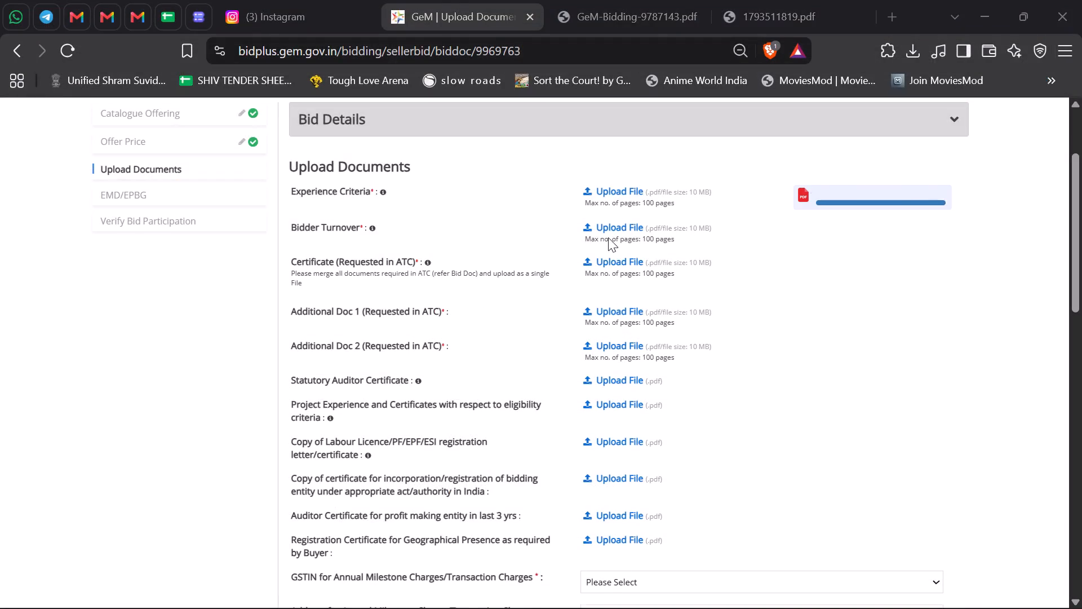
pyautogui.scroll(-18, 361, 354)
pyautogui.doubleClick(303, 496)
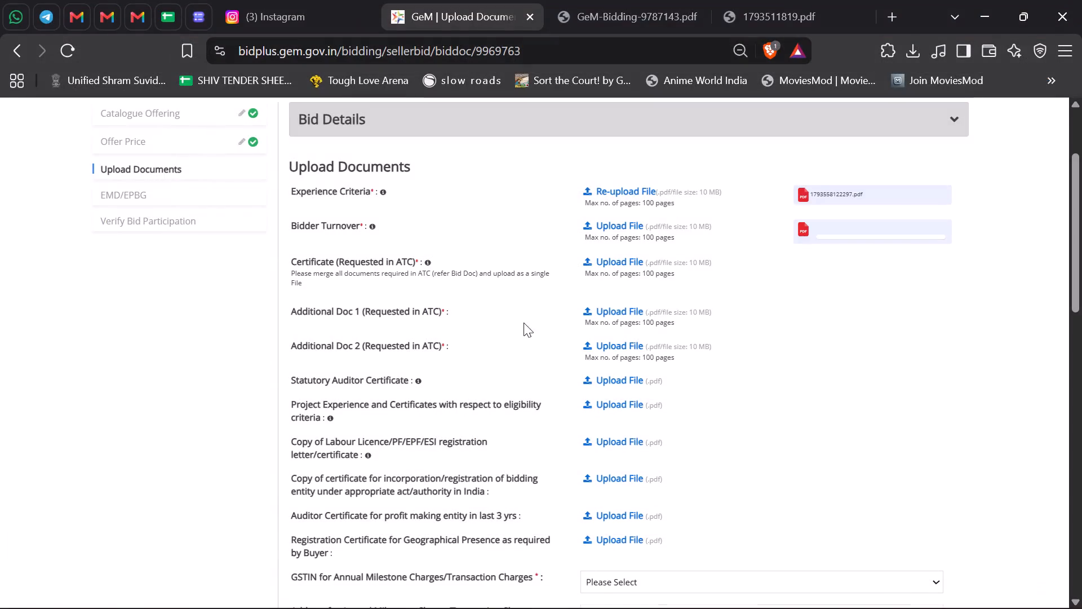
# Upload the atc PDF as the Certificate (Requested in ATC).
pyautogui.click(643, 268)
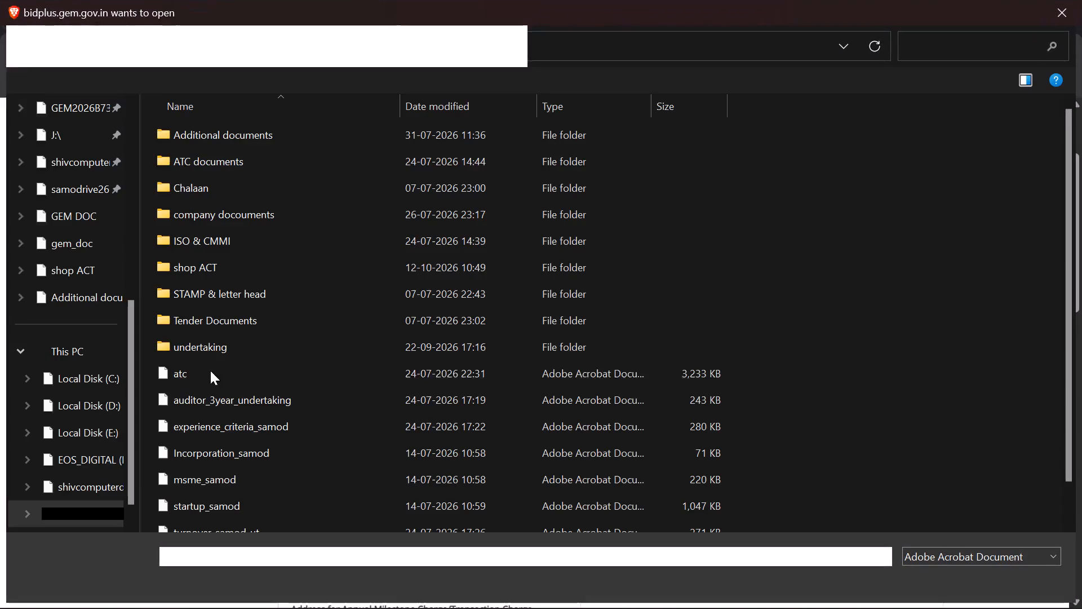
pyautogui.doubleClick(206, 377)
# From the Additional documents folder, upload solvency_certificate as Additional Doc 1 and liquidity_certificate as Additional Doc 2.
pyautogui.click(587, 305)
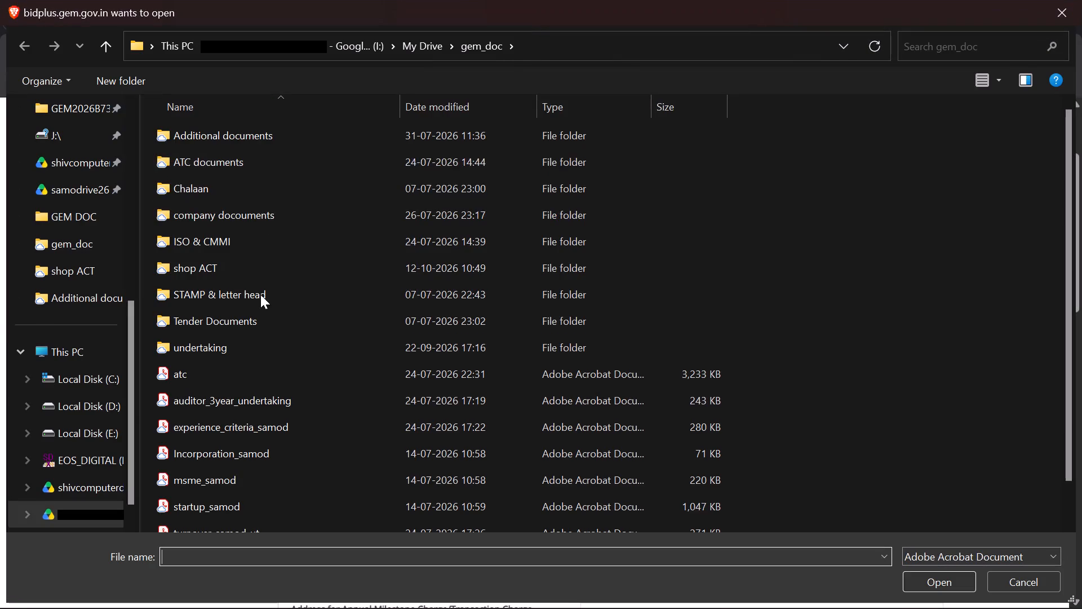
pyautogui.doubleClick(272, 126)
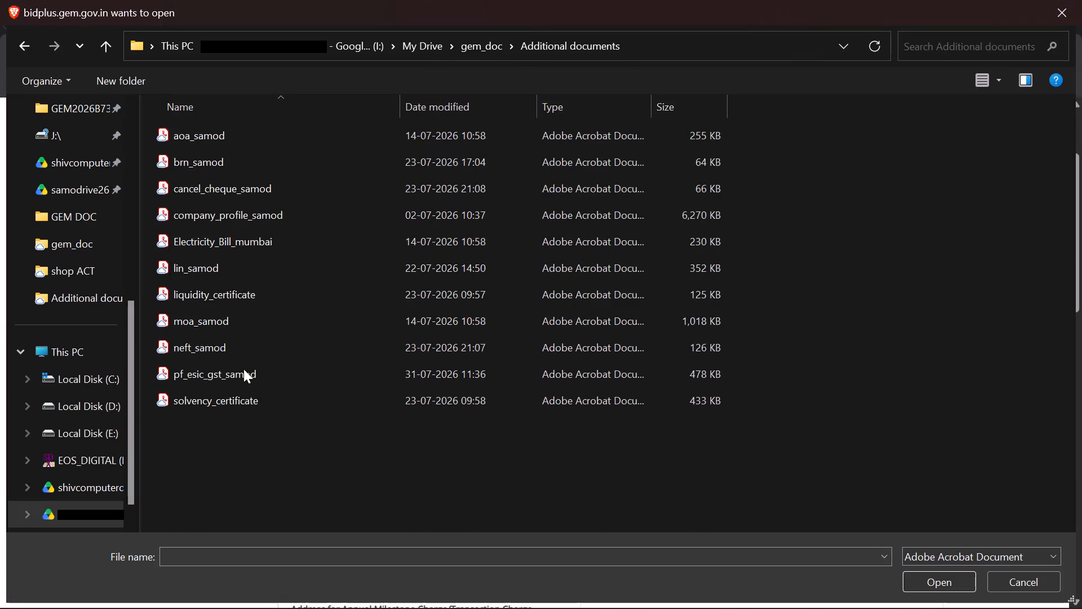
pyautogui.doubleClick(251, 400)
pyautogui.click(600, 342)
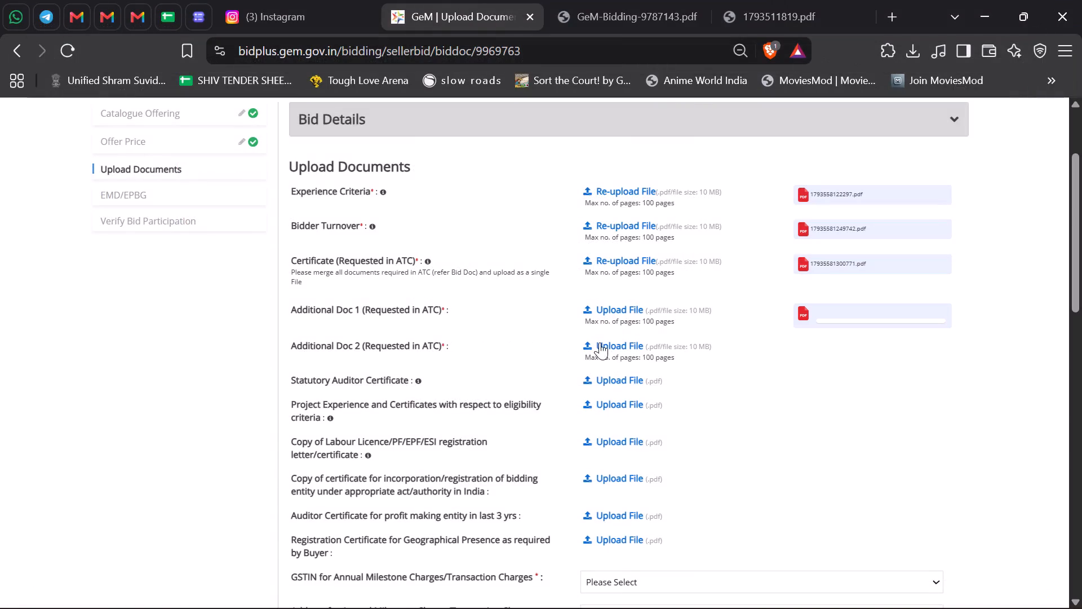
pyautogui.scroll(-12, 397, 345)
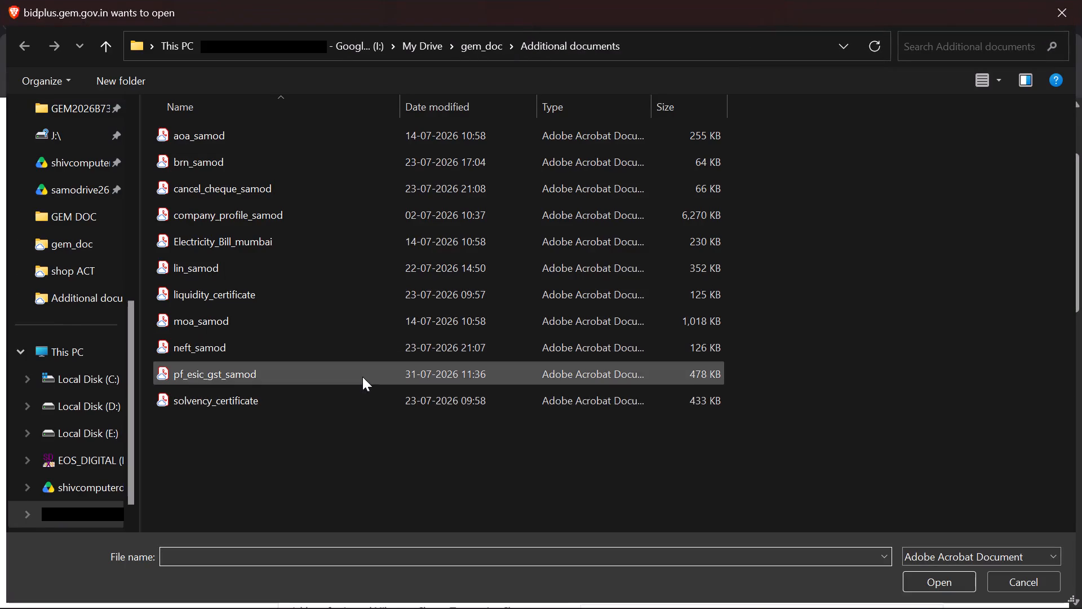
pyautogui.doubleClick(357, 286)
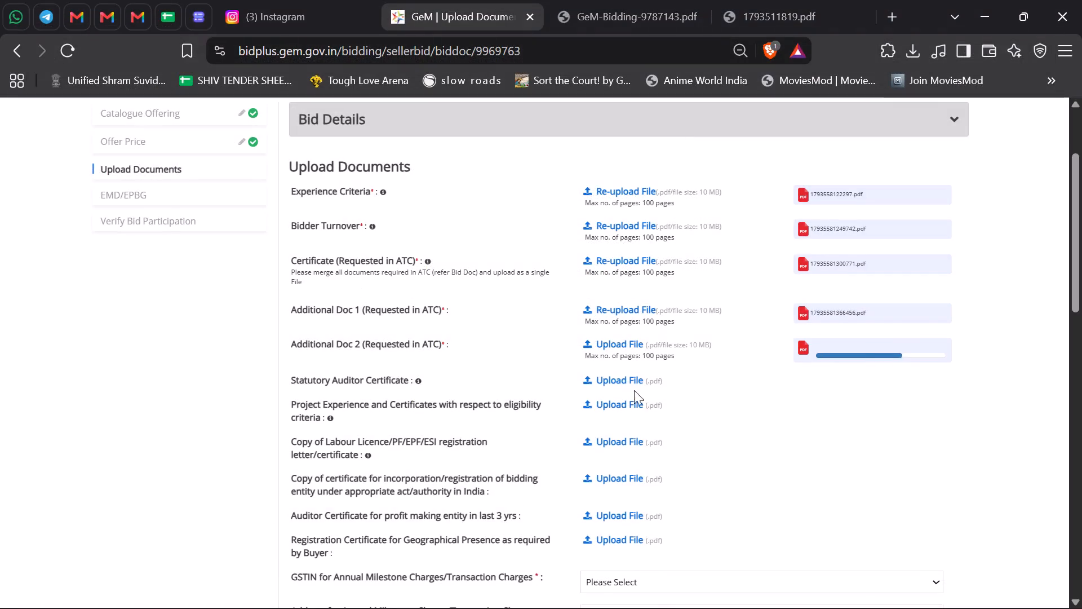
# From the gem_doc folder, upload turnover_samod_ut as the Statutory Auditor Certificate and experience_criteria_samod for Project Experience and Certificates.
pyautogui.click(629, 381)
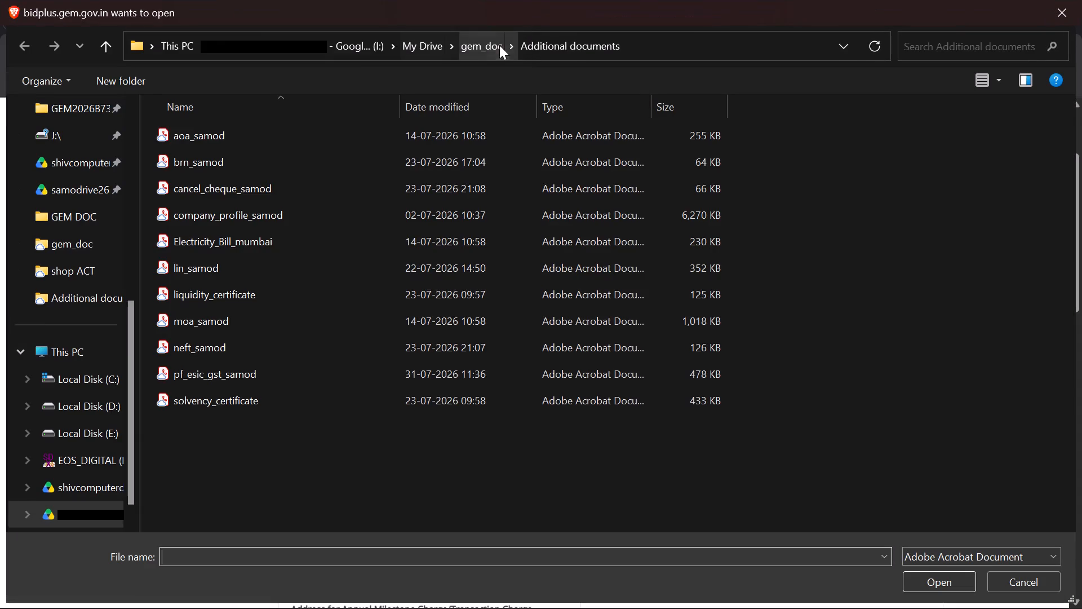
pyautogui.click(499, 45)
pyautogui.scroll(-5, 492, 247)
pyautogui.doubleClick(401, 482)
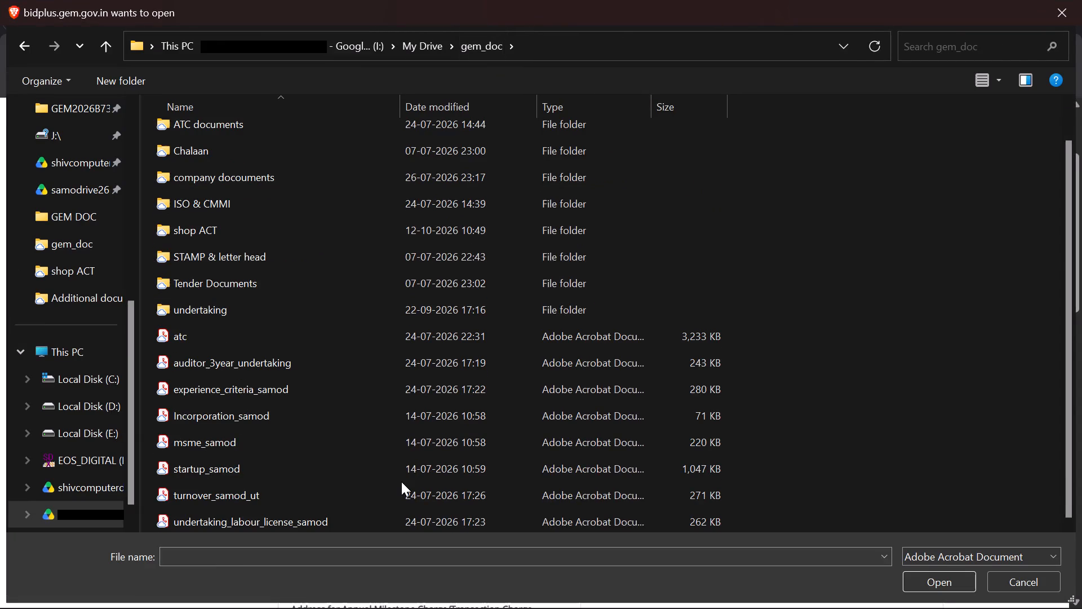
pyautogui.doubleClick(401, 484)
pyautogui.click(602, 405)
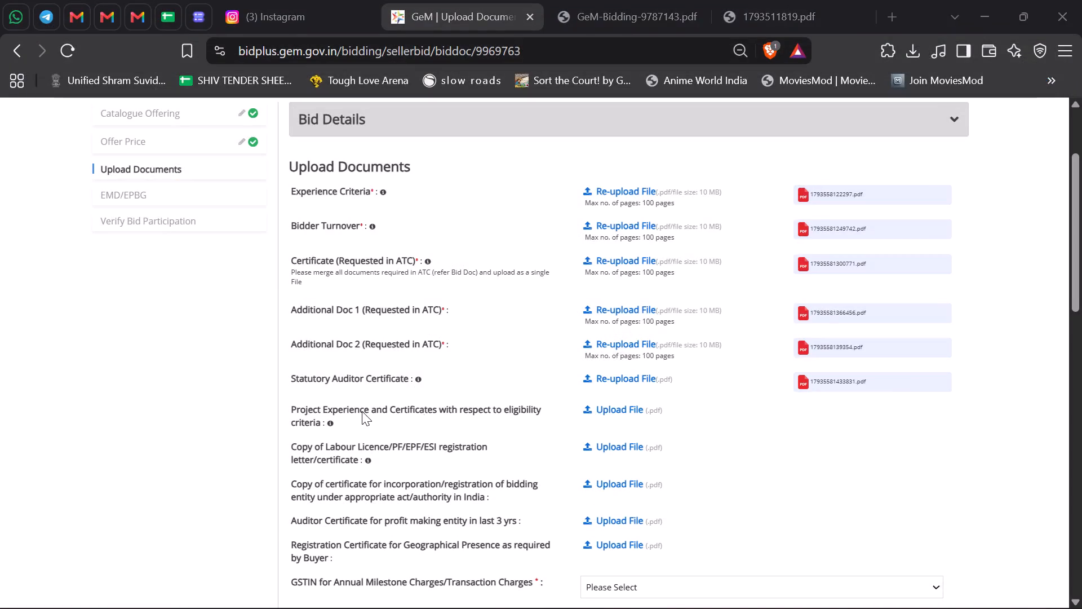
pyautogui.scroll(-7, 362, 411)
pyautogui.doubleClick(247, 435)
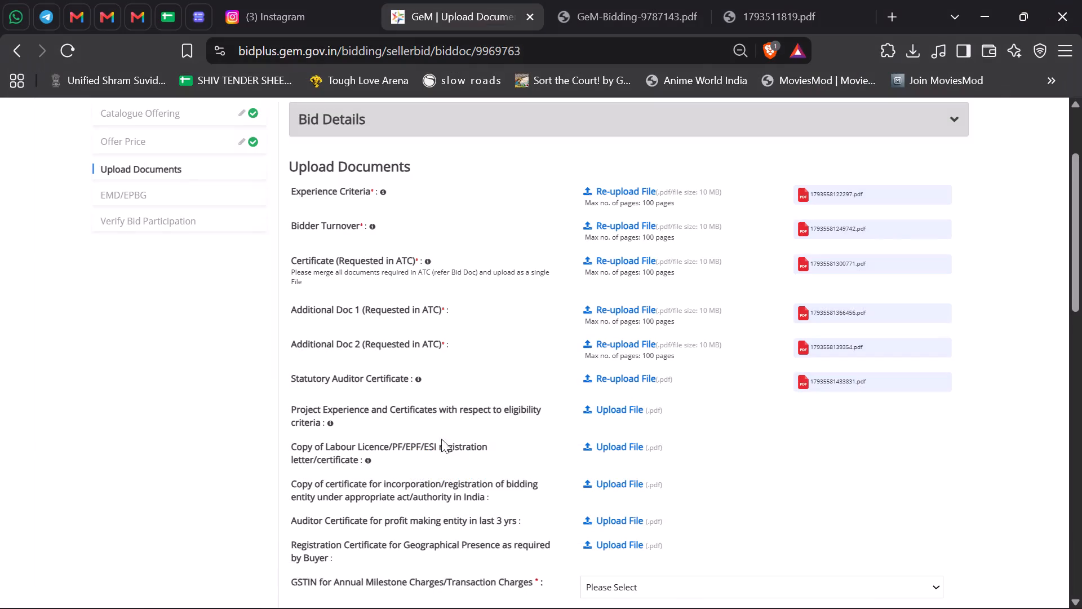
# Upload undertaking_labour_license_samod as the copy of Labour Licence/PF/EPF/ESI registration.
pyautogui.click(591, 454)
pyautogui.scroll(-4, 367, 491)
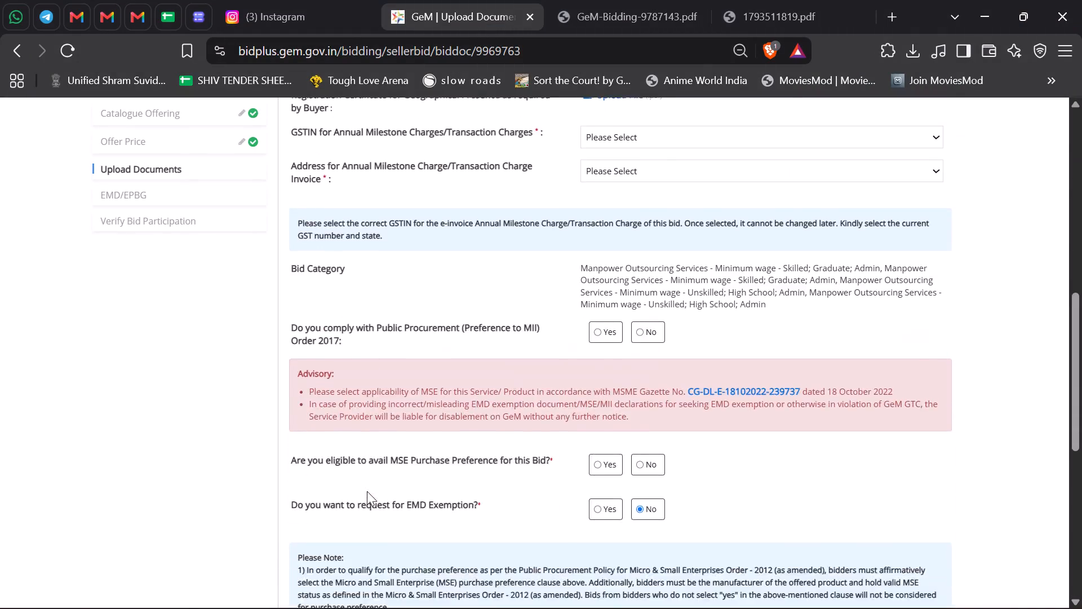
pyautogui.scroll(2, 367, 491)
pyautogui.click(610, 180)
pyautogui.scroll(-5, 342, 324)
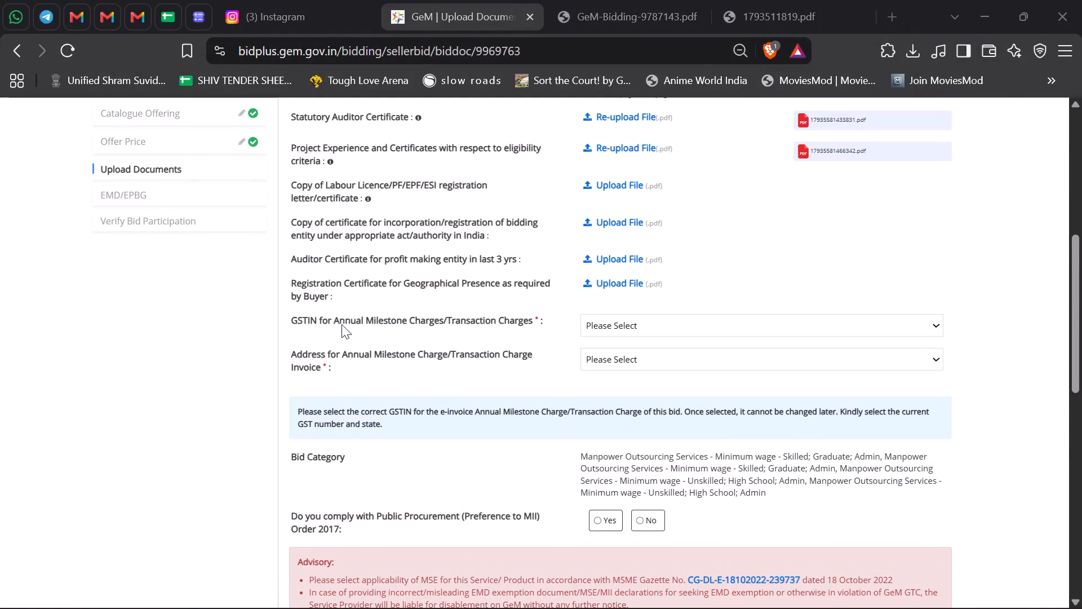
pyautogui.scroll(-20, 342, 324)
pyautogui.scroll(-1, 342, 324)
pyautogui.doubleClick(271, 519)
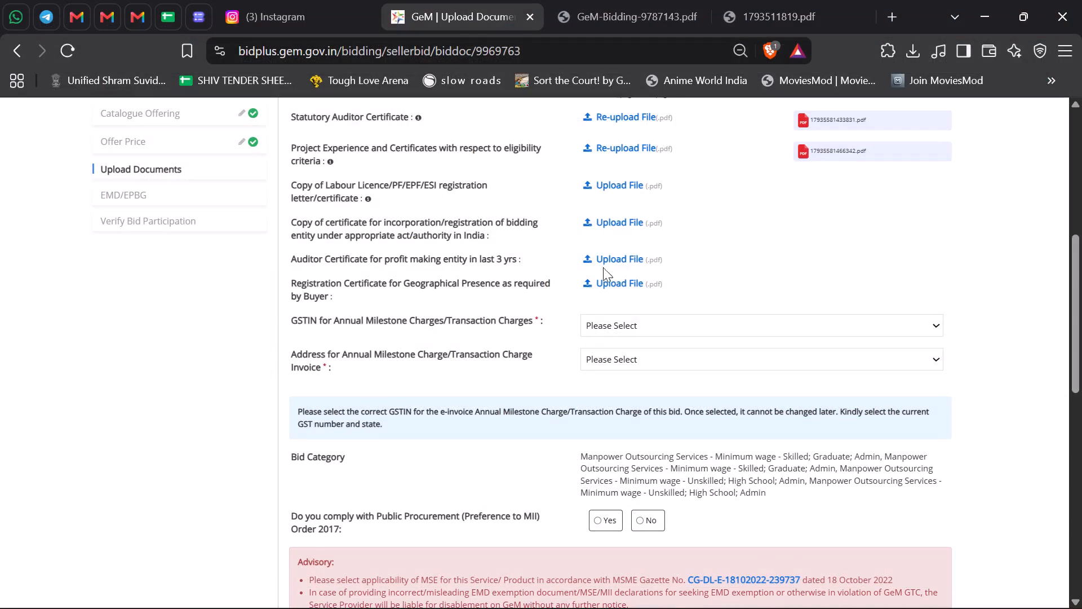
# Upload auditor_3year_undertaking as the profit-making Auditor Certificate and Incorporation_samod as the certificate for incorporation/registration.
pyautogui.click(620, 257)
pyautogui.scroll(-8, 450, 310)
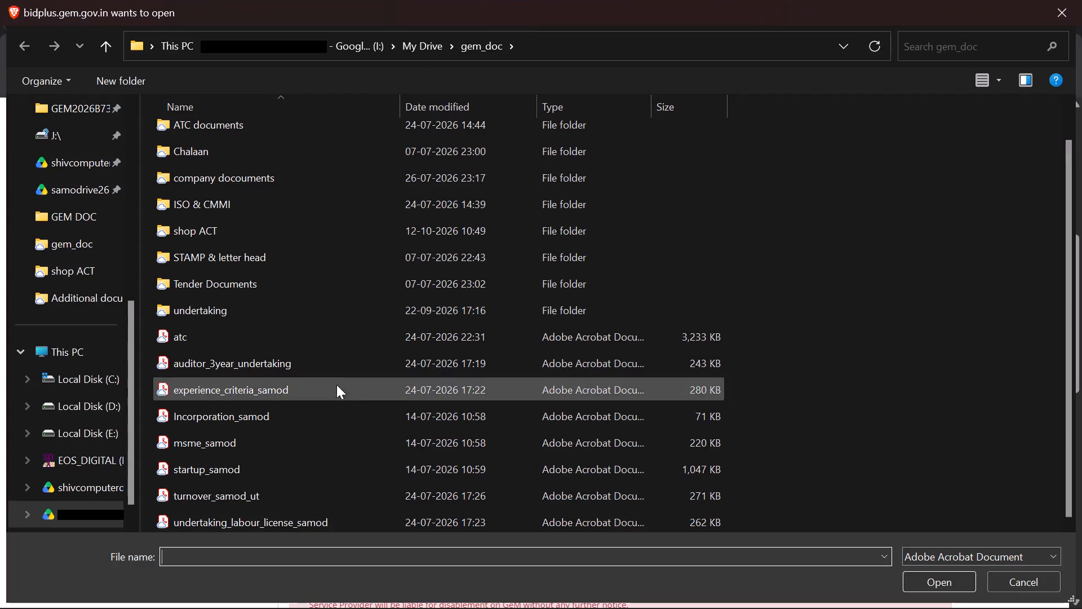
pyautogui.doubleClick(338, 370)
pyautogui.click(631, 224)
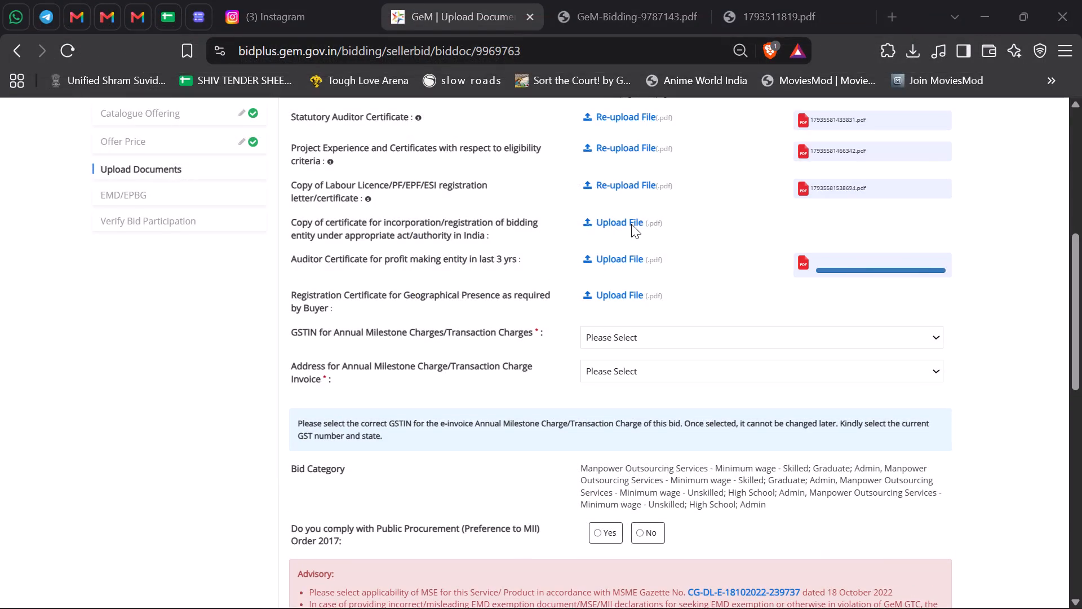
pyautogui.doubleClick(229, 449)
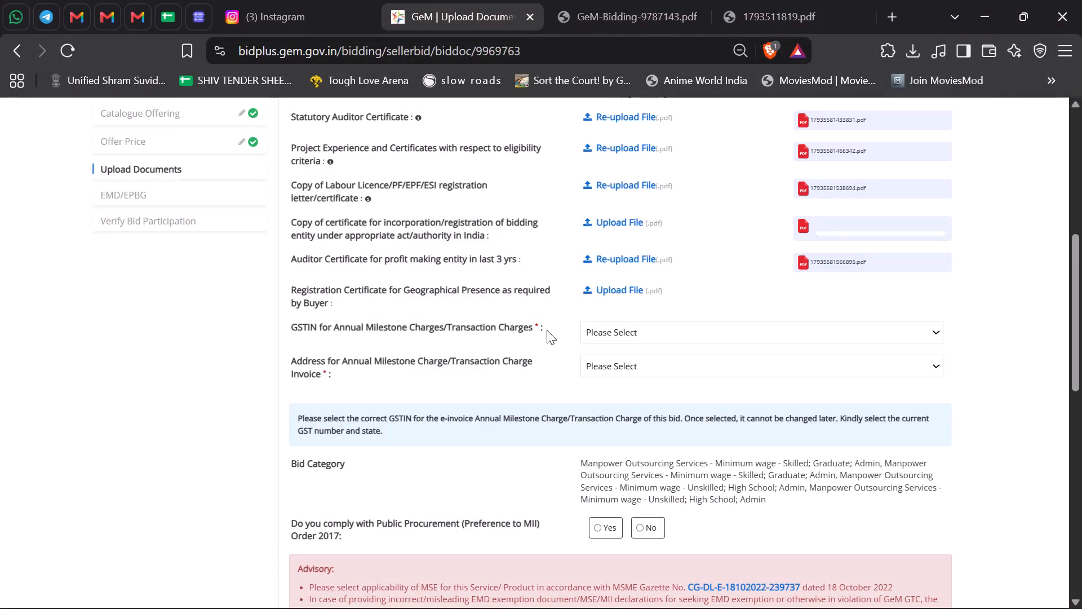
# Upload mp_indore_rent_samod from the shop ACT folder as the Registration Certificate for Geographical Presence.
pyautogui.click(624, 284)
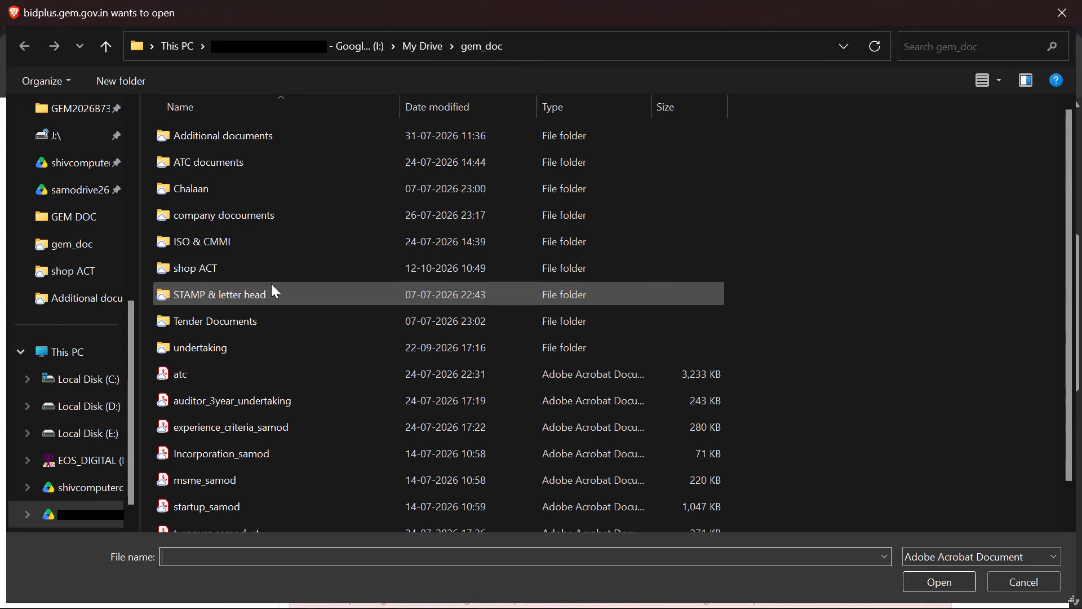
pyautogui.doubleClick(270, 268)
pyautogui.doubleClick(277, 220)
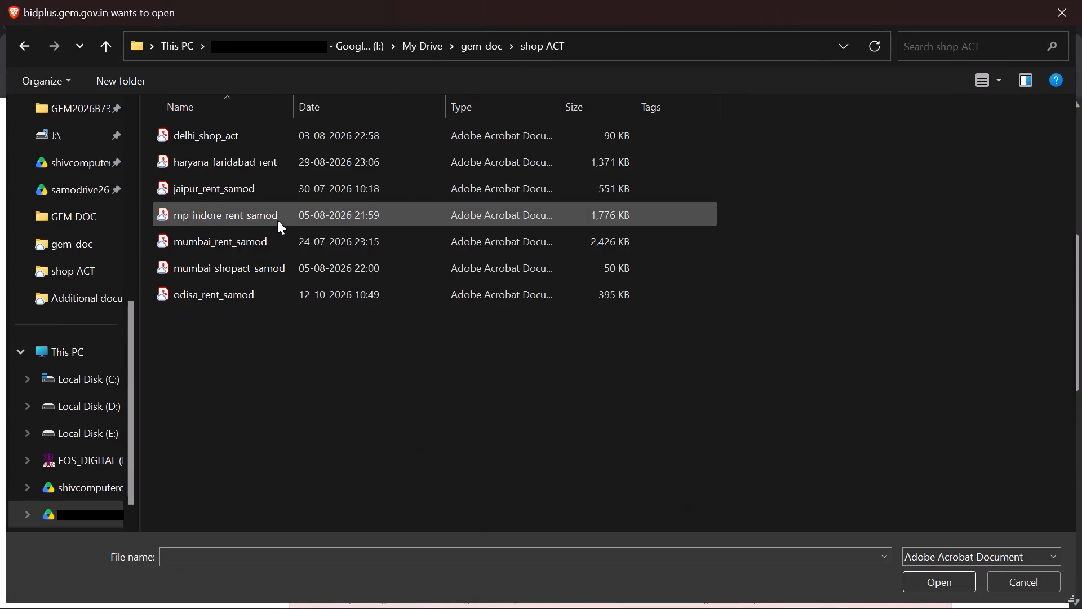
# Select the Billing GSTIN for the transaction charges and the Mumbai, Maharashtra address for the invoice, confirming the address.
pyautogui.click(612, 335)
pyautogui.press('Left')
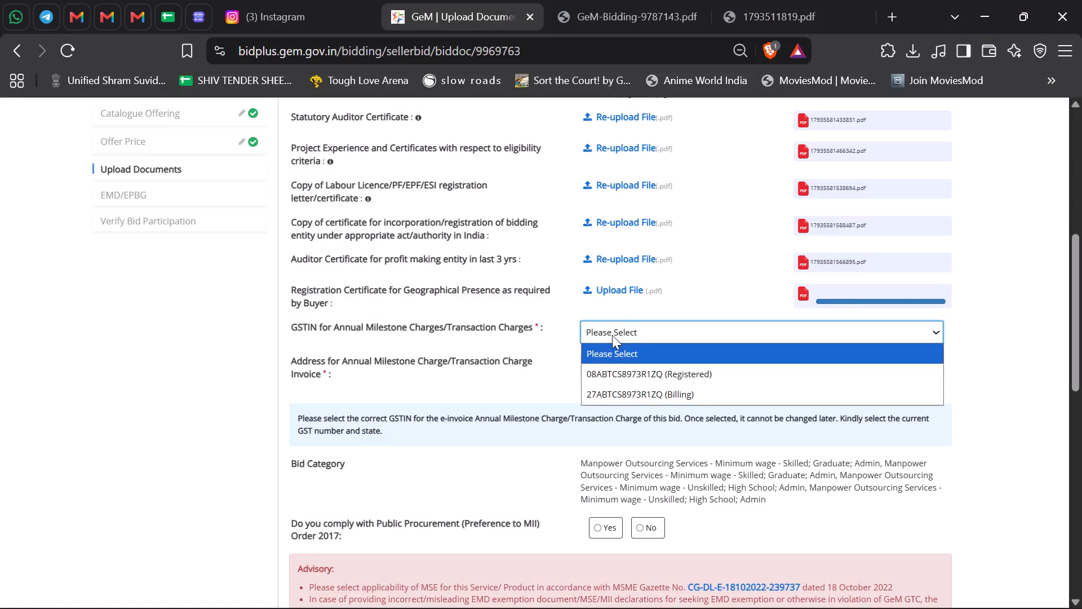
pyautogui.press('Down')
pyautogui.press('Down')
pyautogui.press('Return')
pyautogui.press('Return')
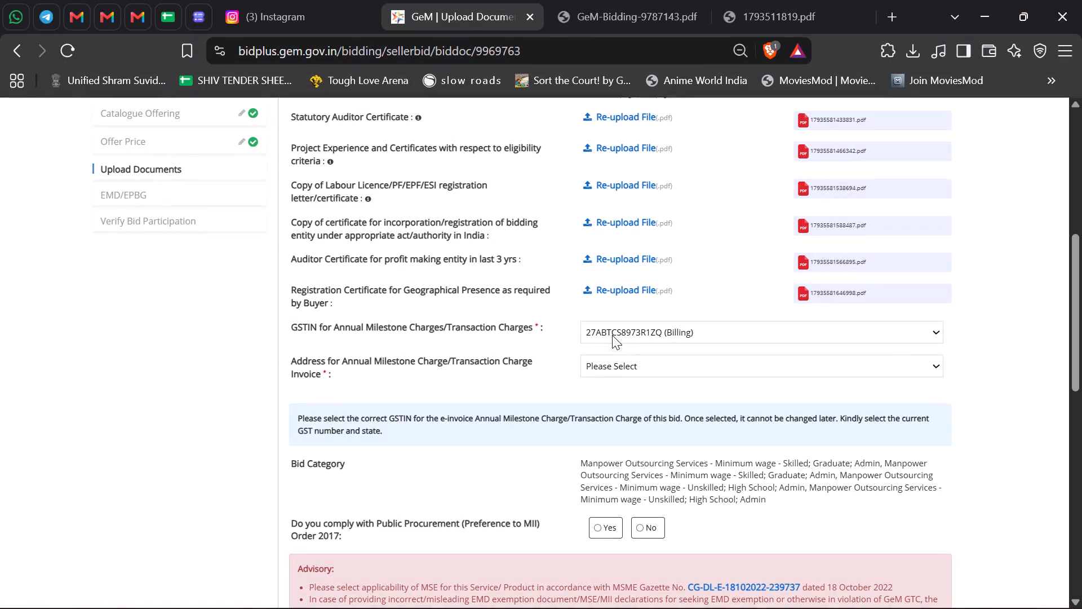
pyautogui.click(612, 374)
pyautogui.press('Down')
pyautogui.press('Return')
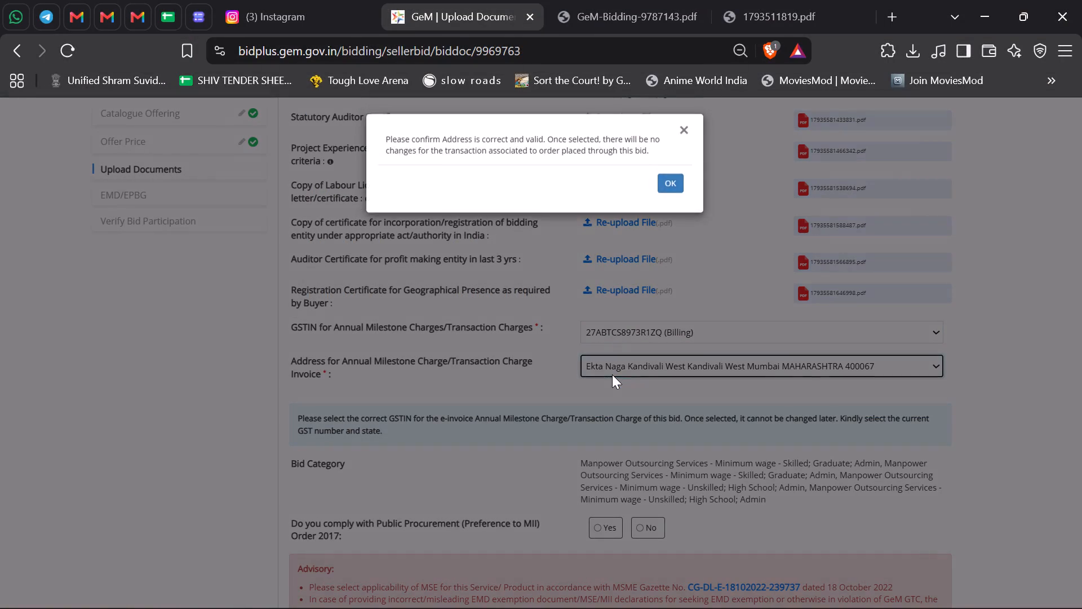
pyautogui.press('Return')
pyautogui.press('Return')
# Answer Yes to MII Order 2017 compliance, MSE Purchase Preference eligibility and the EMD exemption request.
pyautogui.scroll(-1, 612, 374)
pyautogui.click(598, 418)
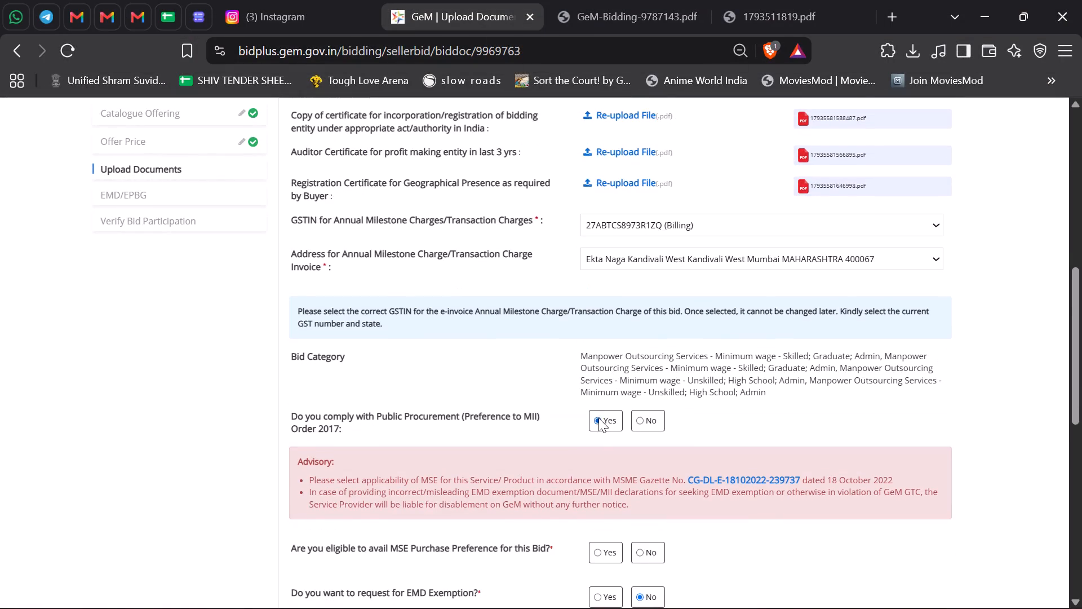
pyautogui.scroll(-1, 598, 418)
pyautogui.click(597, 421)
pyautogui.click(597, 492)
# Upload msme_samod from the gem_doc folder as the MSE category certificate.
pyautogui.click(606, 454)
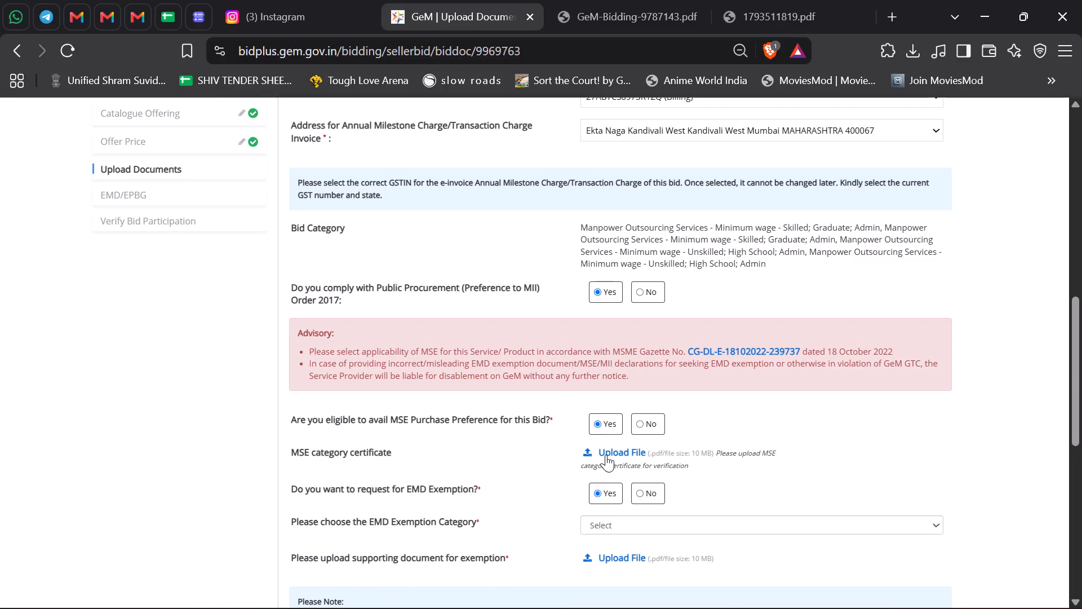
pyautogui.scroll(-11, 380, 398)
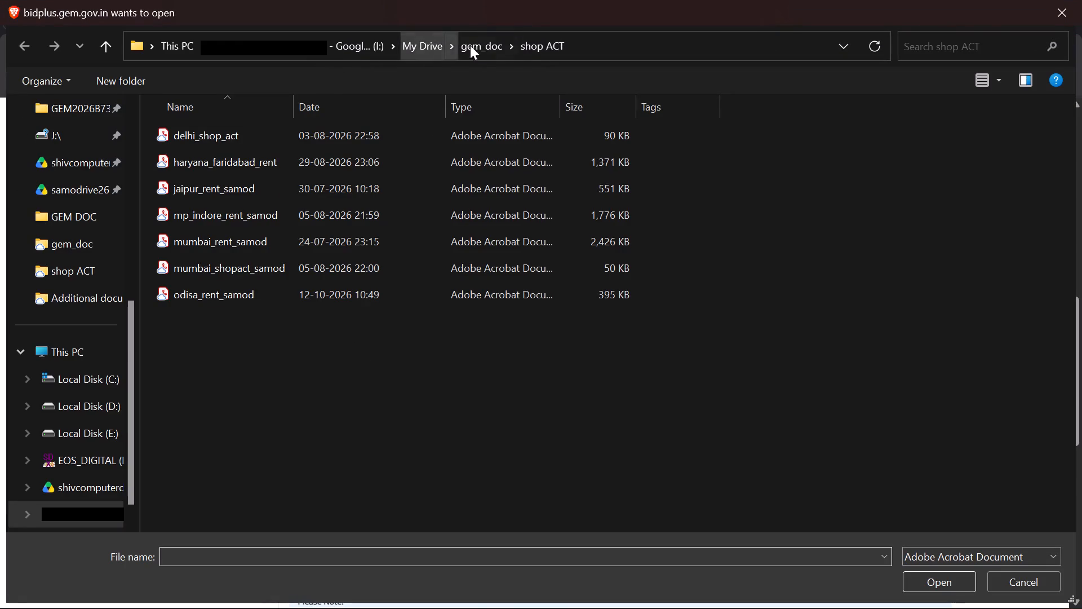
pyautogui.click(480, 50)
pyautogui.scroll(-5, 371, 282)
pyautogui.click(326, 461)
pyautogui.doubleClick(328, 443)
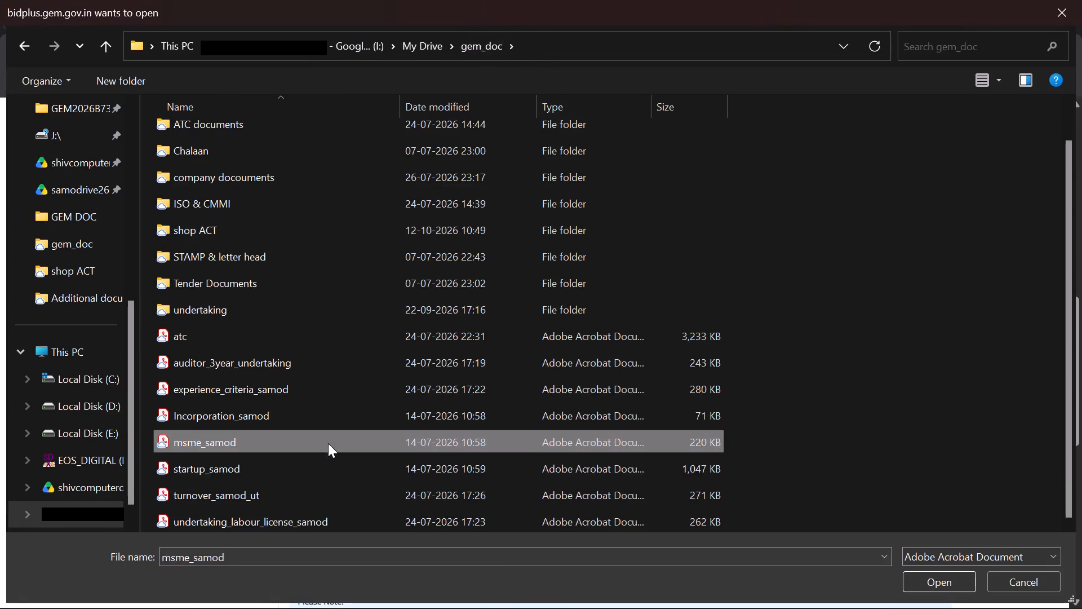
# Set the EMD Exemption Category to Start-up.
pyautogui.scroll(-1, 505, 450)
pyautogui.click(615, 452)
pyautogui.press('Down')
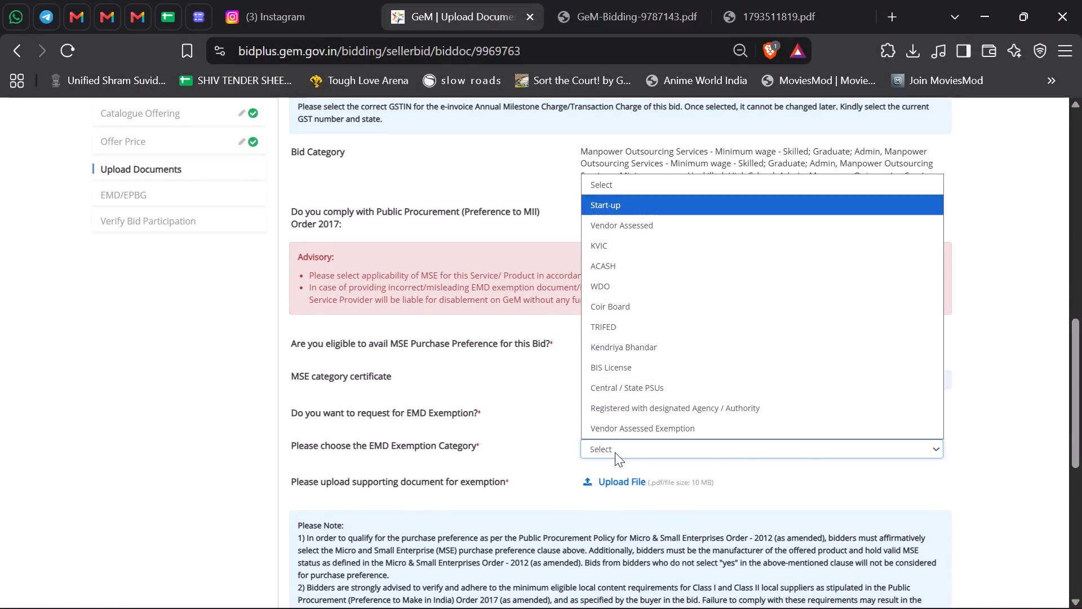
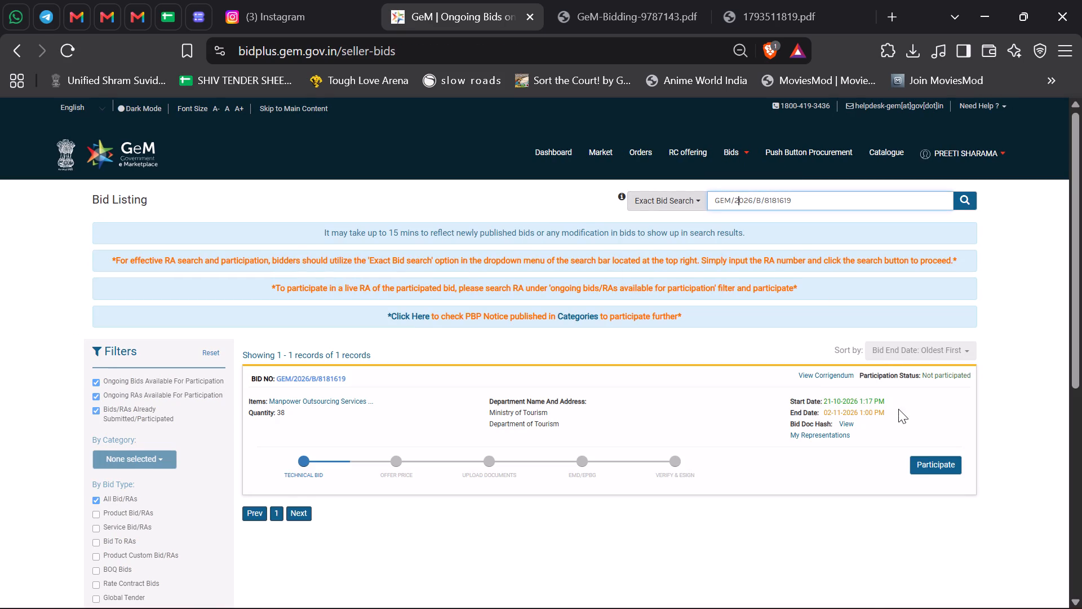
# Start participation in bid GEM/2026/B/8181619.
pyautogui.click(920, 452)
pyautogui.click(920, 454)
pyautogui.click(920, 458)
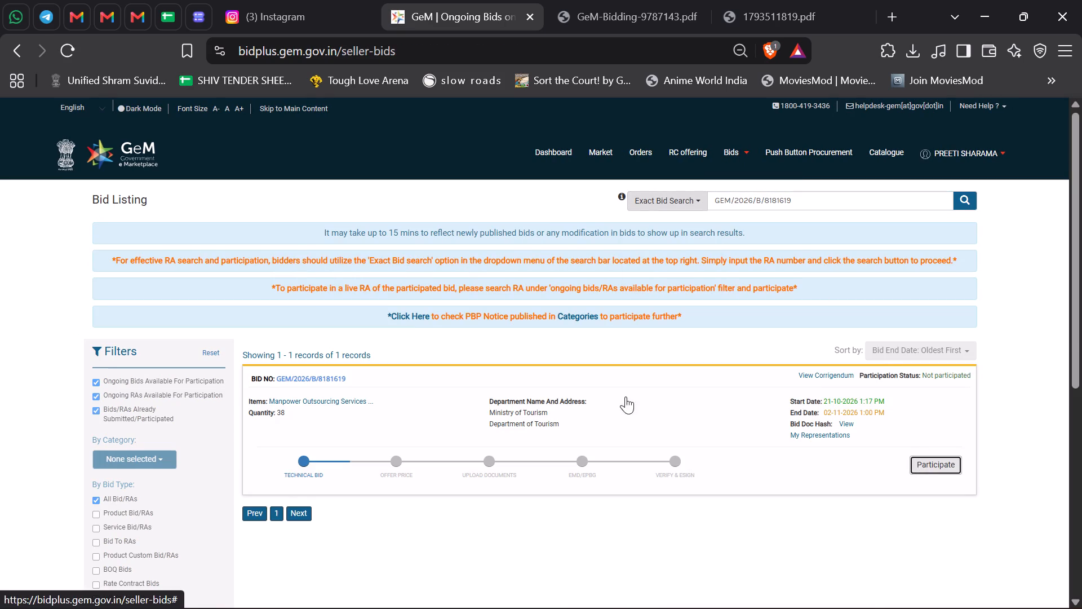
# Declare No for land border ownership and ToT arrangement, certify Yes for eligibility, and save the compliance declaration.
pyautogui.scroll(-1, 626, 396)
pyautogui.click(557, 241)
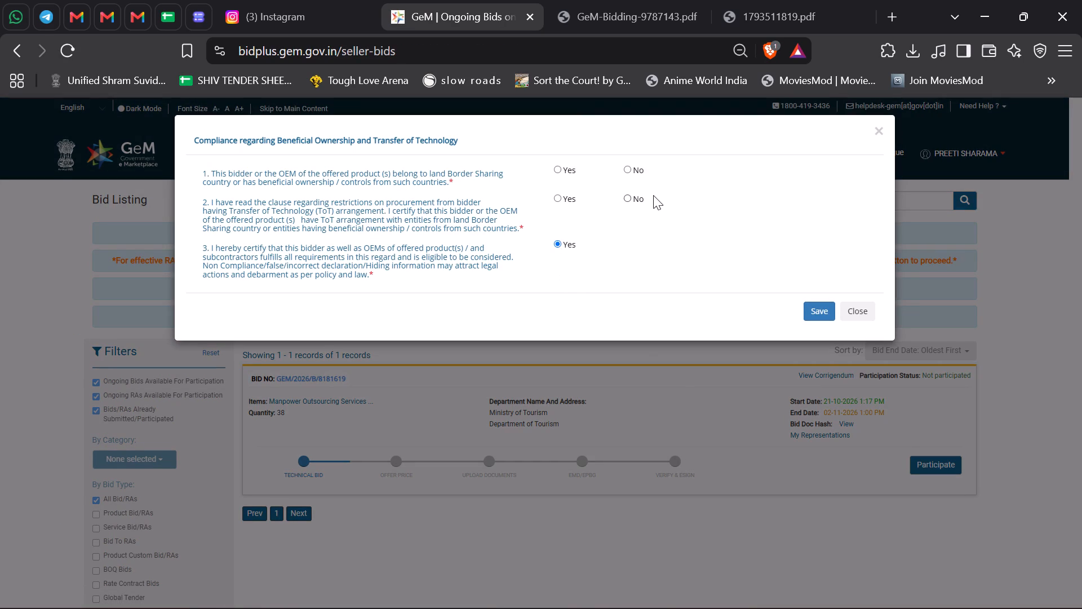
pyautogui.click(645, 197)
pyautogui.click(637, 167)
pyautogui.click(823, 312)
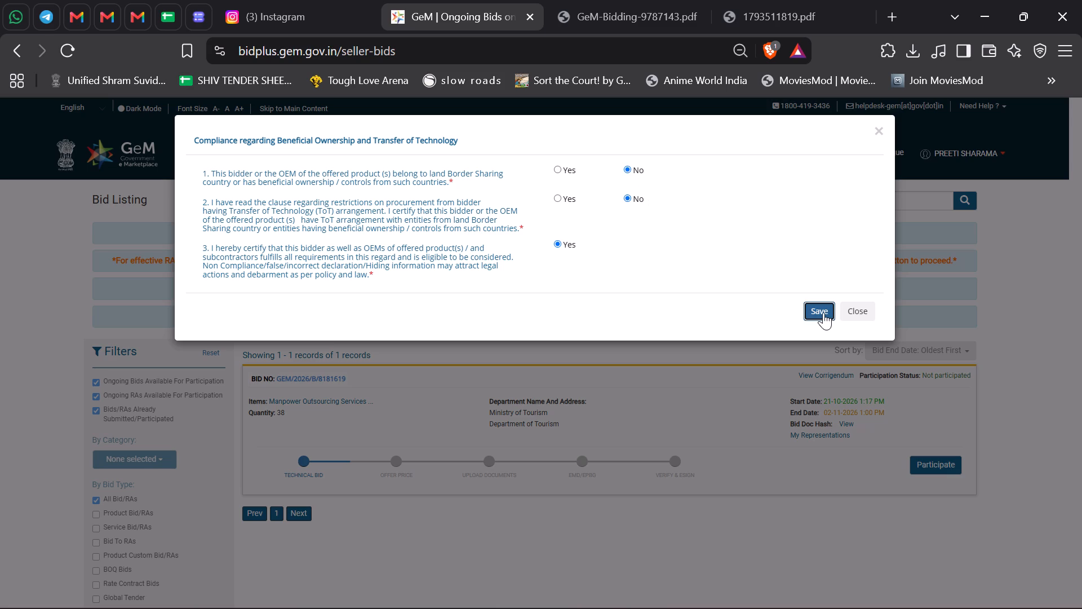
# Duplicate the Bid Participation page into a second browser tab.
pyautogui.scroll(-2, 822, 314)
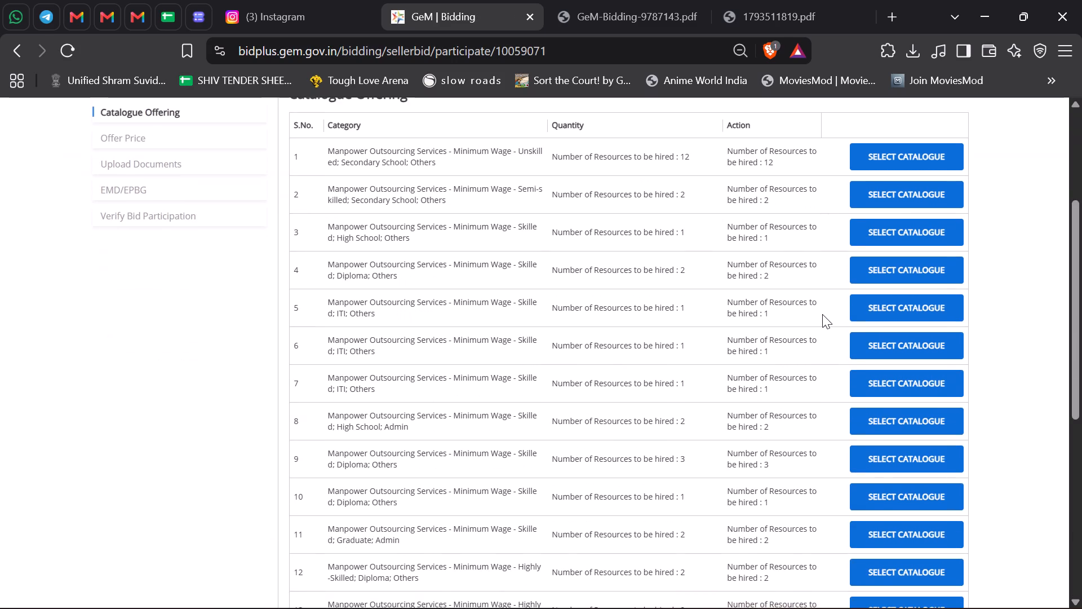
pyautogui.scroll(1, 822, 314)
pyautogui.rightClick(520, 2)
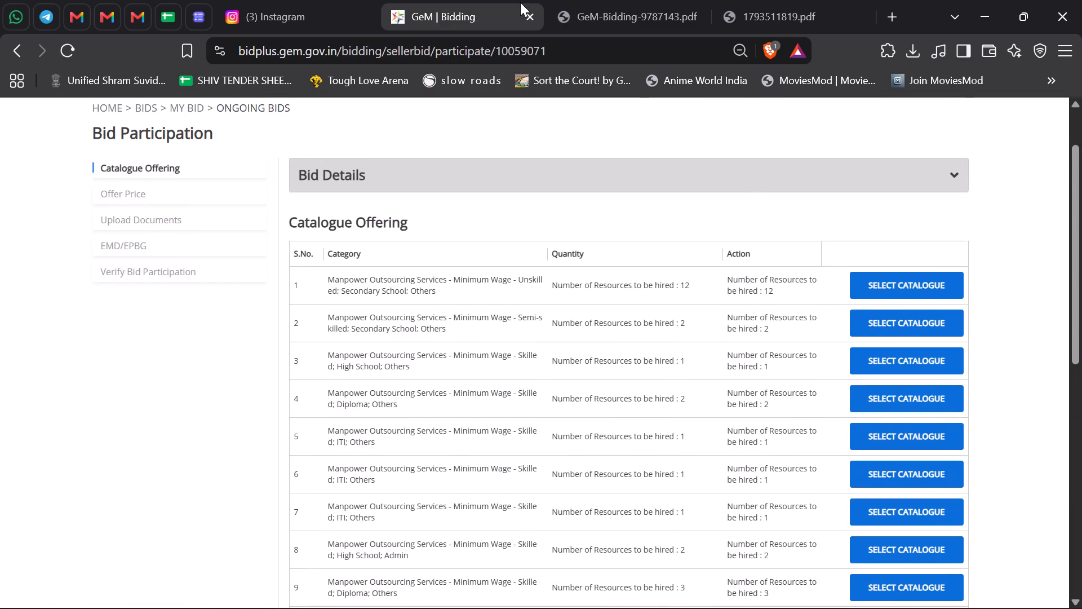
pyautogui.click(575, 154)
# In the original tab, open the catalogue for item 1 (Unskilled, Secondary School) and set its Type of Function to Others.
pyautogui.click(461, 0)
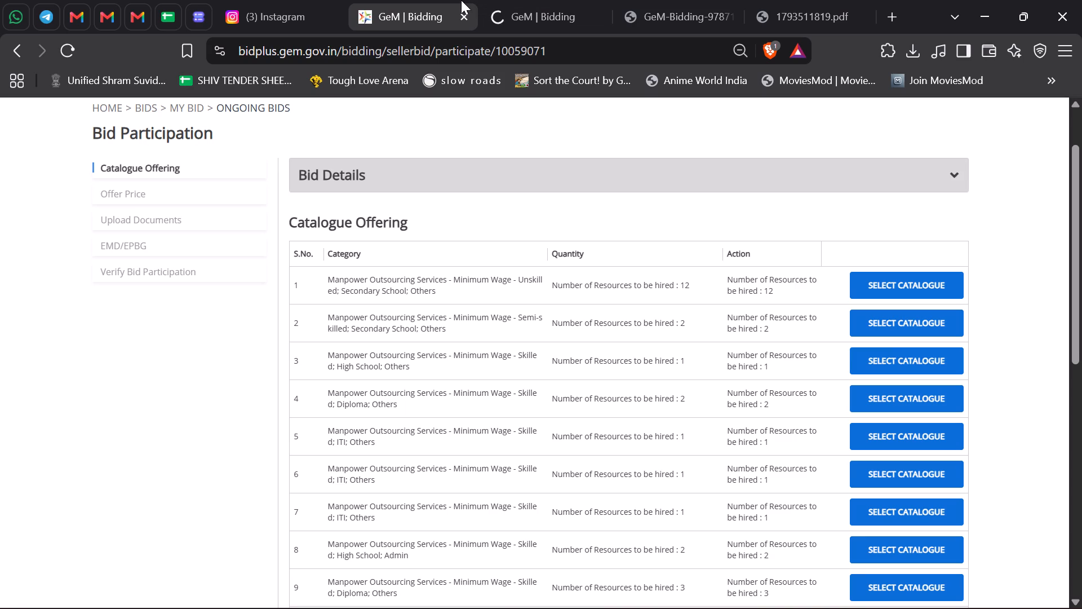
pyautogui.click(905, 279)
pyautogui.scroll(-2, 743, 284)
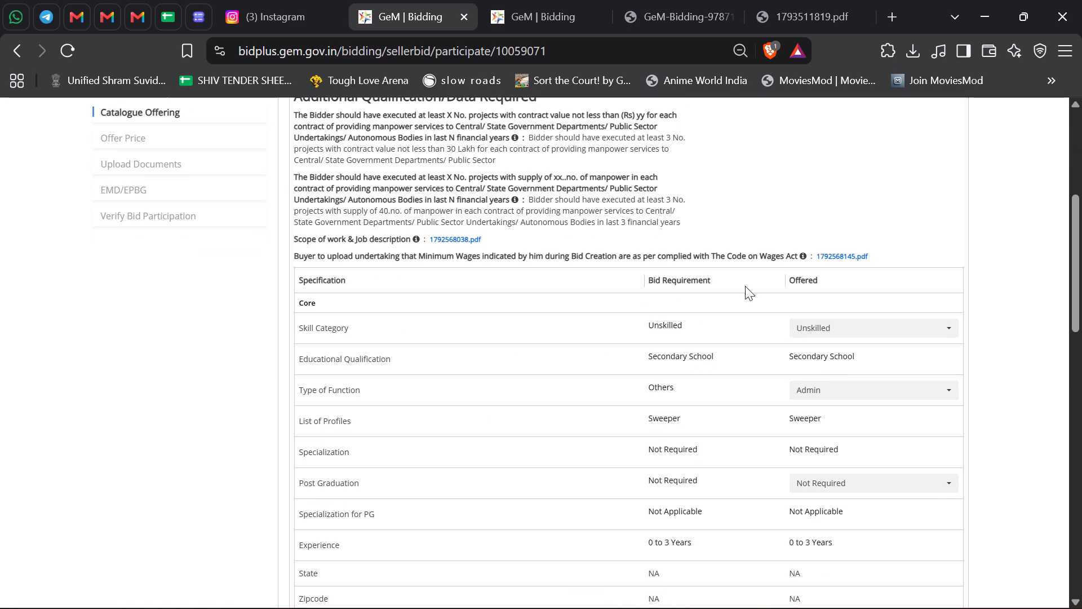
pyautogui.click(733, 377)
pyautogui.scroll(-1, 733, 377)
pyautogui.click(826, 248)
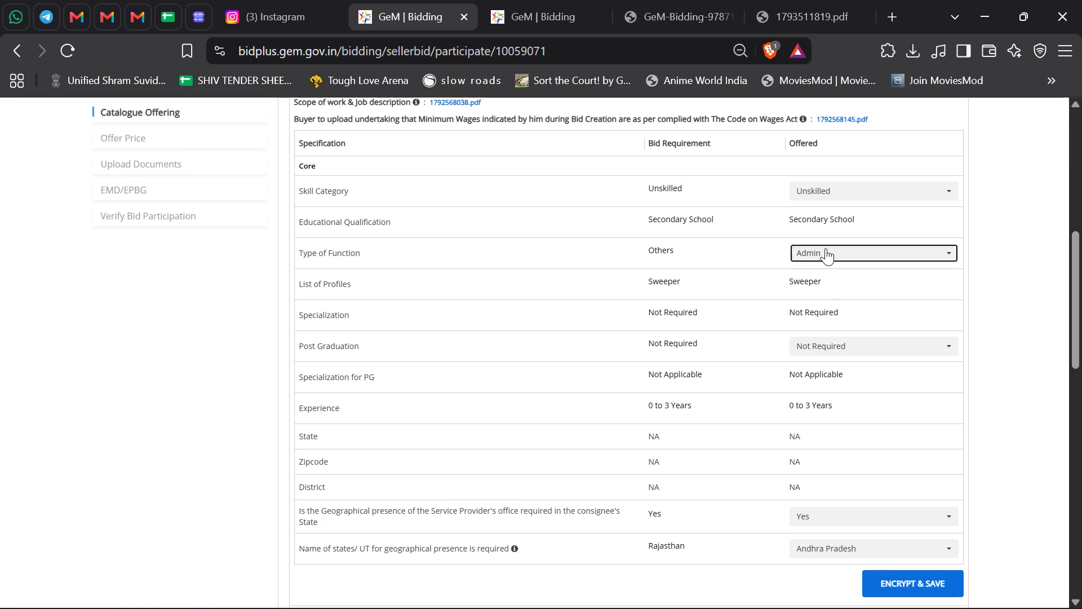
pyautogui.scroll(-2, 815, 342)
pyautogui.click(815, 342)
pyautogui.scroll(3, 815, 342)
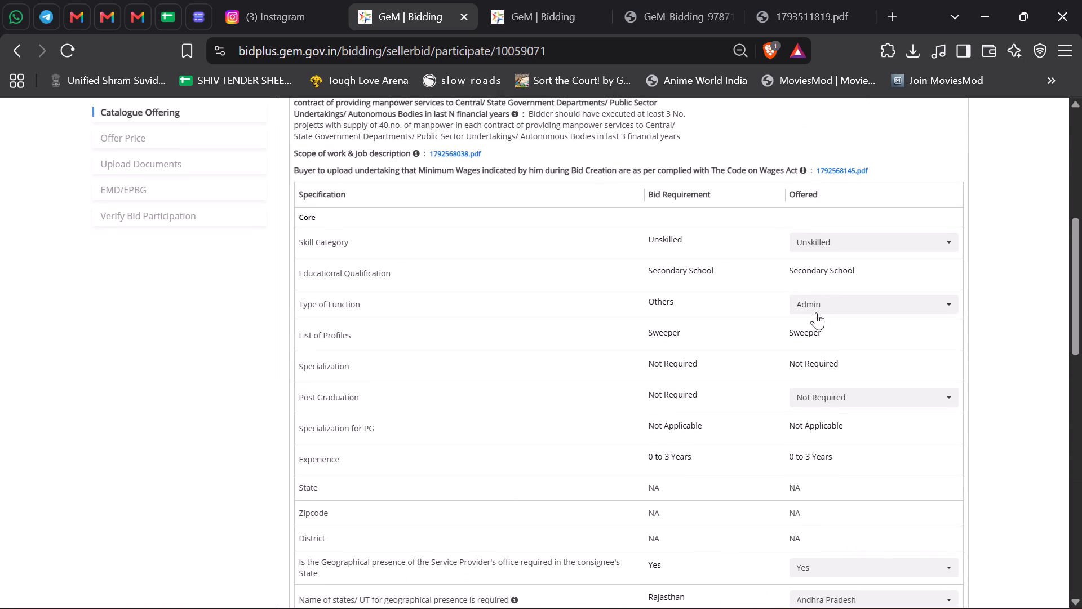
pyautogui.click(816, 311)
pyautogui.scroll(-1, 819, 361)
pyautogui.click(814, 372)
pyautogui.scroll(-1, 814, 372)
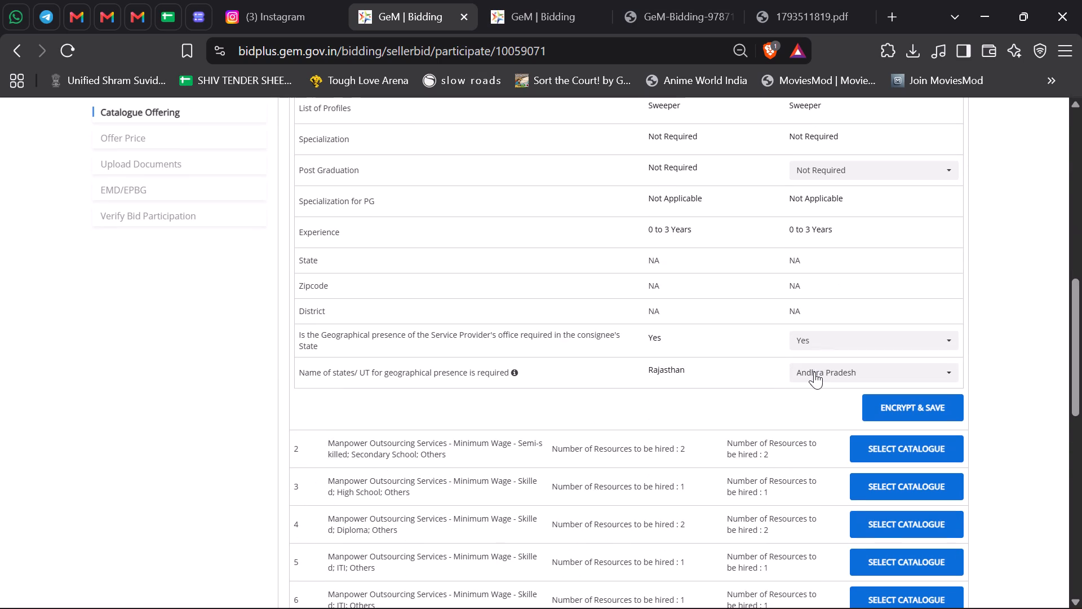
# Set item 1's state for geographical presence to Rajasthan, then encrypt and save the offering.
pyautogui.click(815, 369)
pyautogui.click(818, 299)
pyautogui.click(740, 367)
pyautogui.click(826, 358)
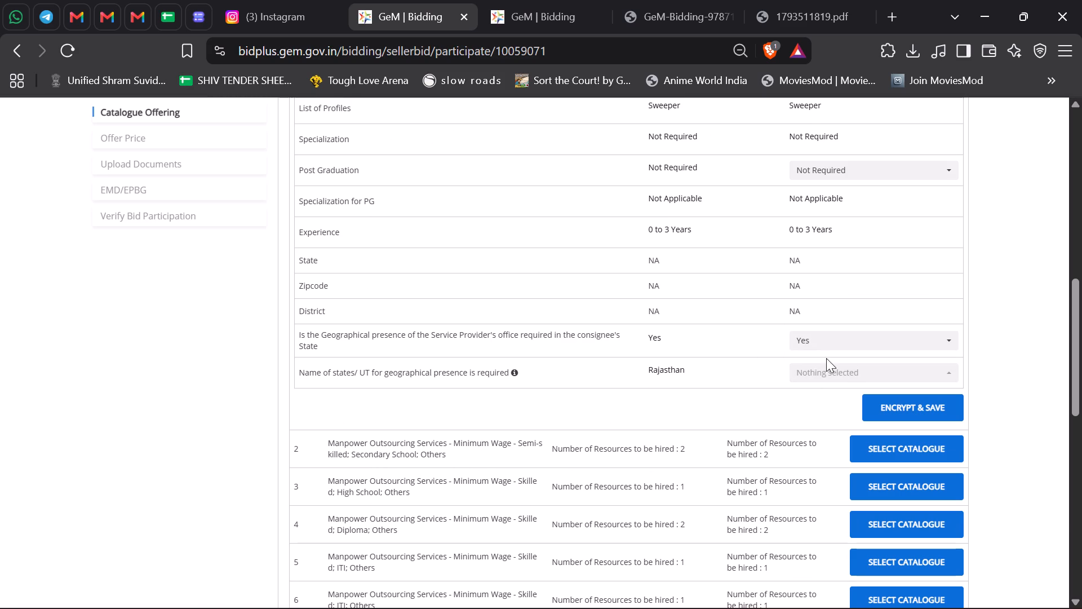
pyautogui.click(823, 378)
pyautogui.press('r')
pyautogui.press('Return')
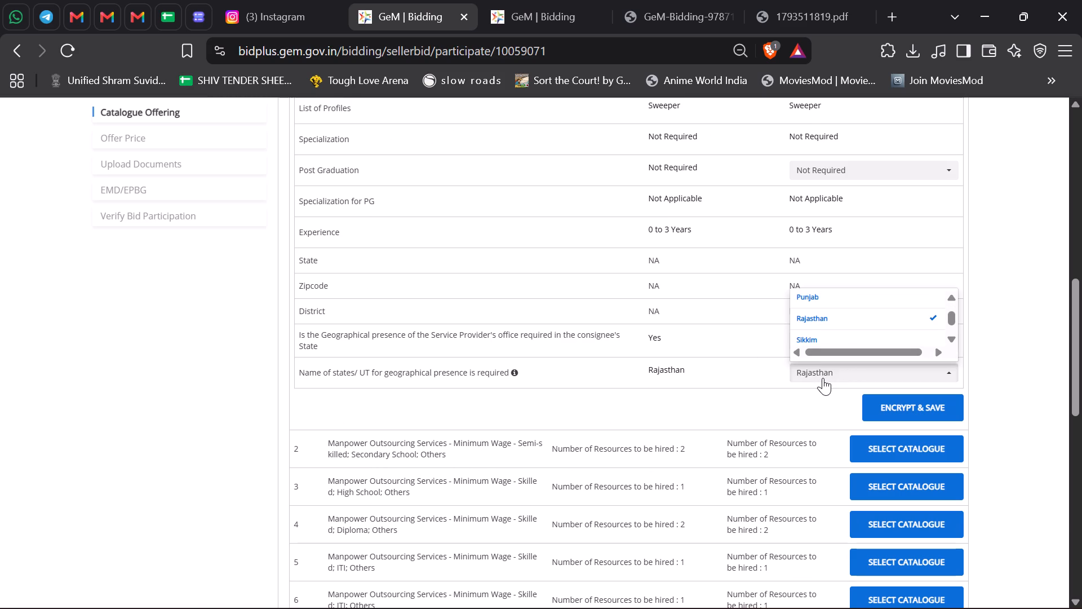
pyautogui.click(885, 408)
# In the duplicate tab, open item 16's catalogue and set Skill Category to Highly-Skilled and Type of Function to Non-IT Technical.
pyautogui.click(569, 0)
pyautogui.scroll(-7, 616, 149)
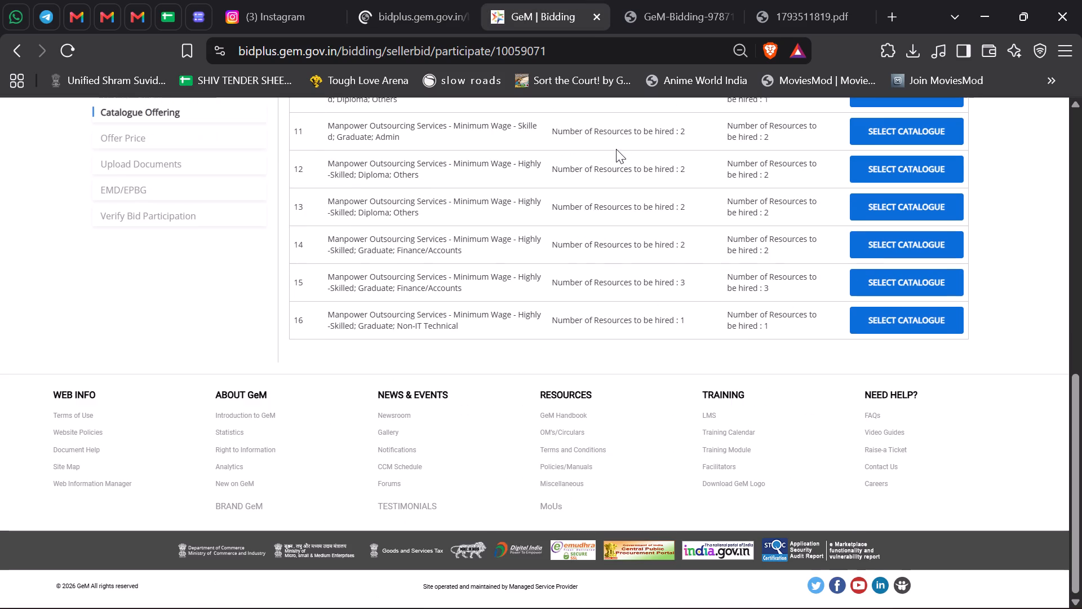
pyautogui.click(864, 312)
pyautogui.scroll(-2, 753, 354)
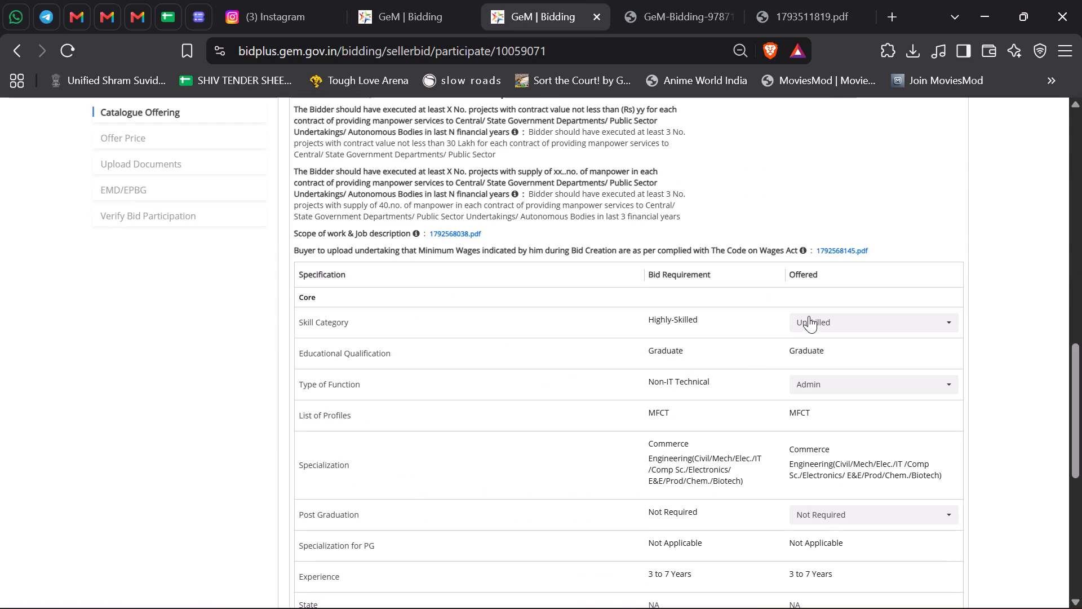
pyautogui.click(809, 316)
pyautogui.click(807, 414)
pyautogui.click(810, 394)
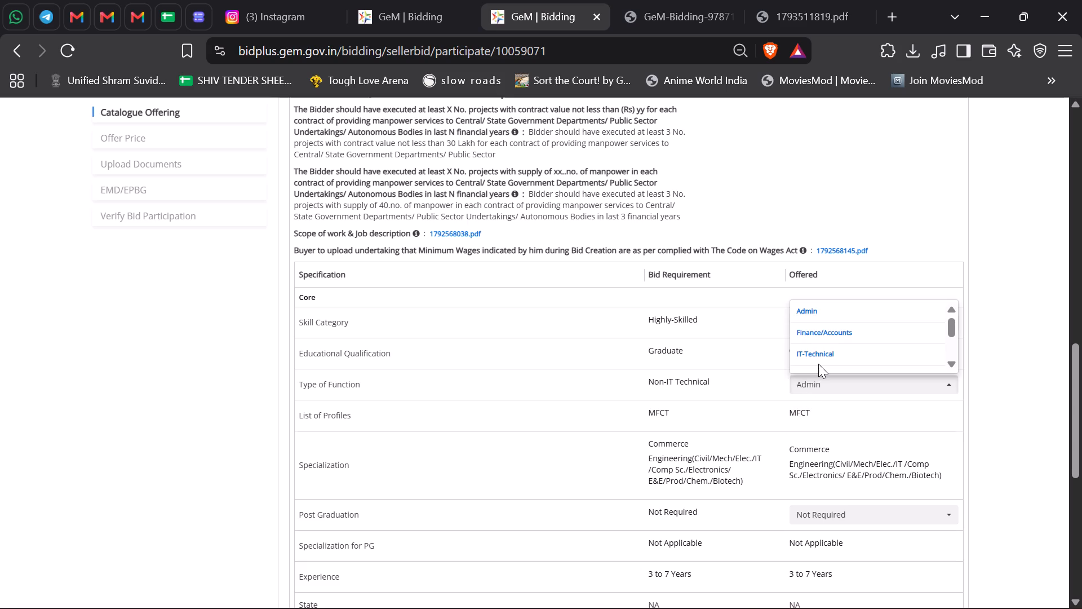
pyautogui.scroll(-5, 818, 364)
pyautogui.click(818, 314)
pyautogui.scroll(-1, 821, 365)
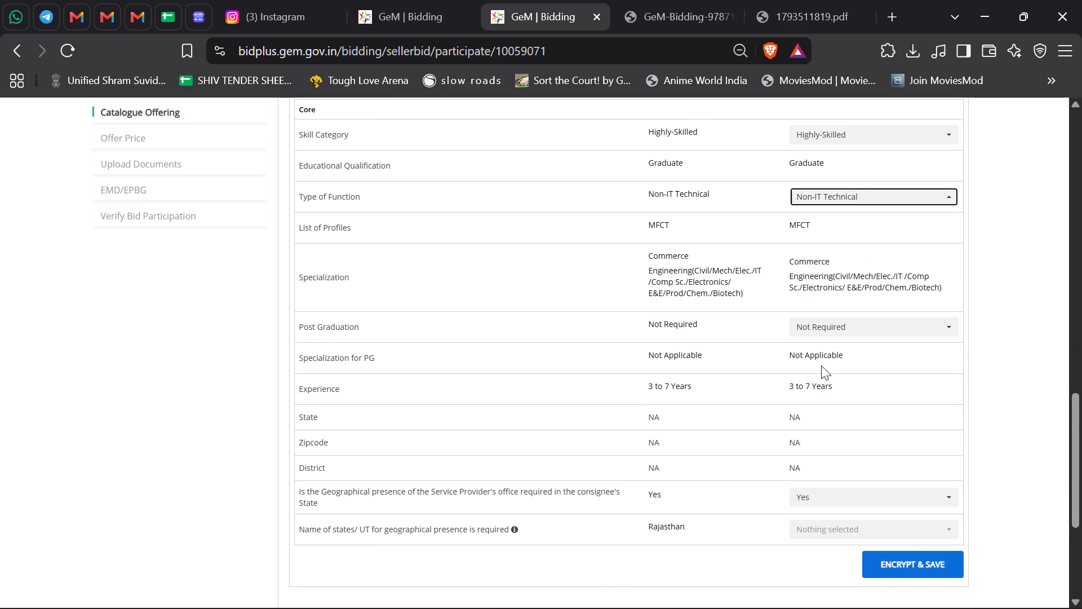
# Set item 16's state for geographical presence to Rajasthan, then encrypt and save the offering.
pyautogui.scroll(-1, 824, 453)
pyautogui.click(824, 399)
pyautogui.click(824, 412)
pyautogui.press('r')
pyautogui.press('Return')
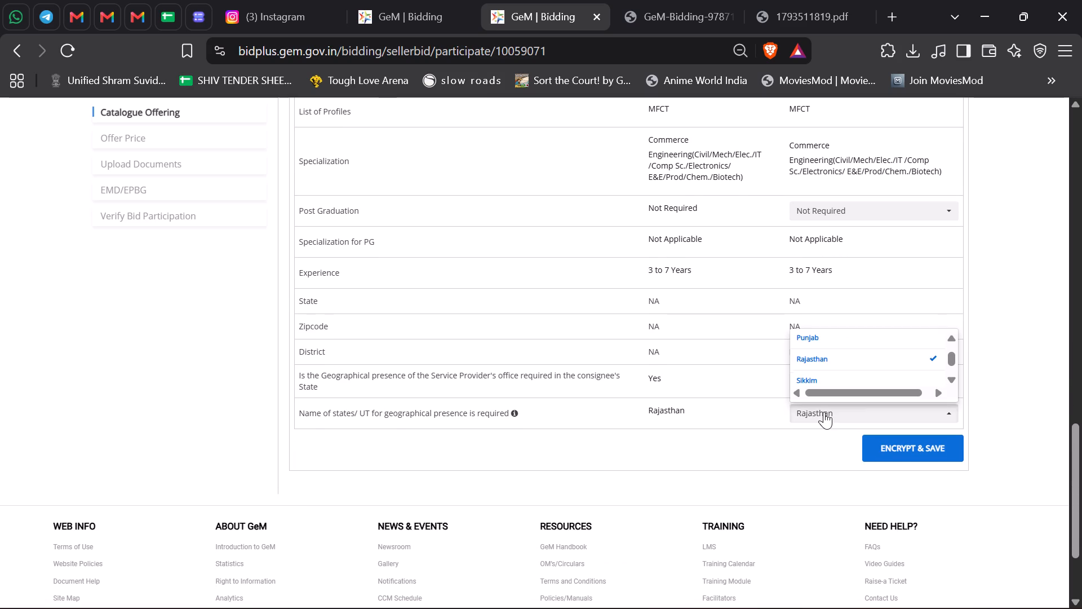
pyautogui.click(881, 454)
# In the original tab, open item 2's catalogue and set Skill Category to Semi-skilled and Type of Function to Others.
pyautogui.click(463, 0)
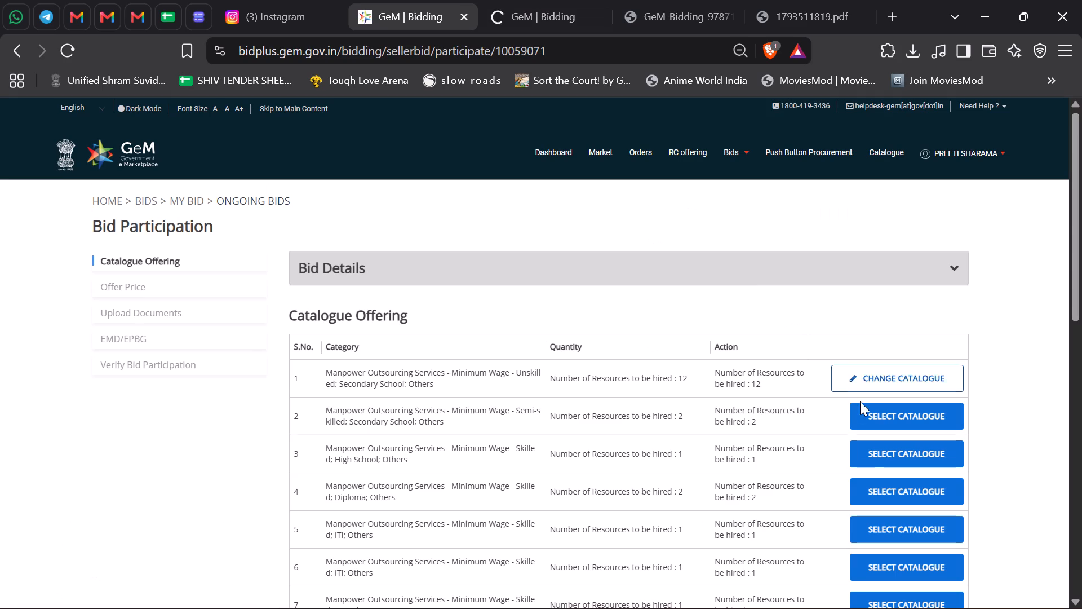
pyautogui.click(864, 421)
pyautogui.scroll(-1, 671, 388)
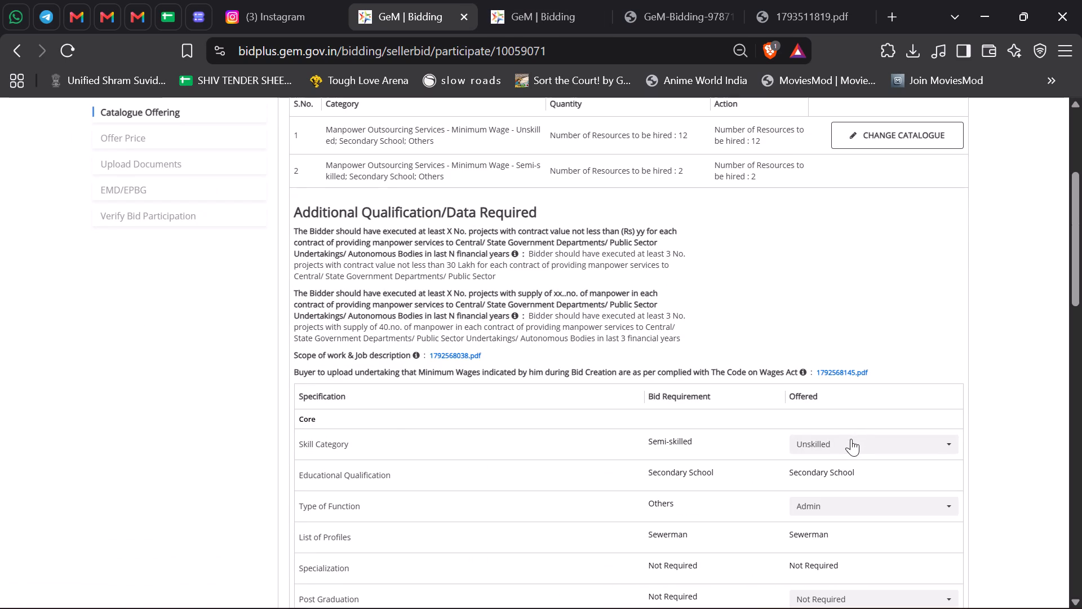
pyautogui.click(850, 440)
pyautogui.click(821, 486)
pyautogui.scroll(-1, 821, 486)
pyautogui.click(815, 343)
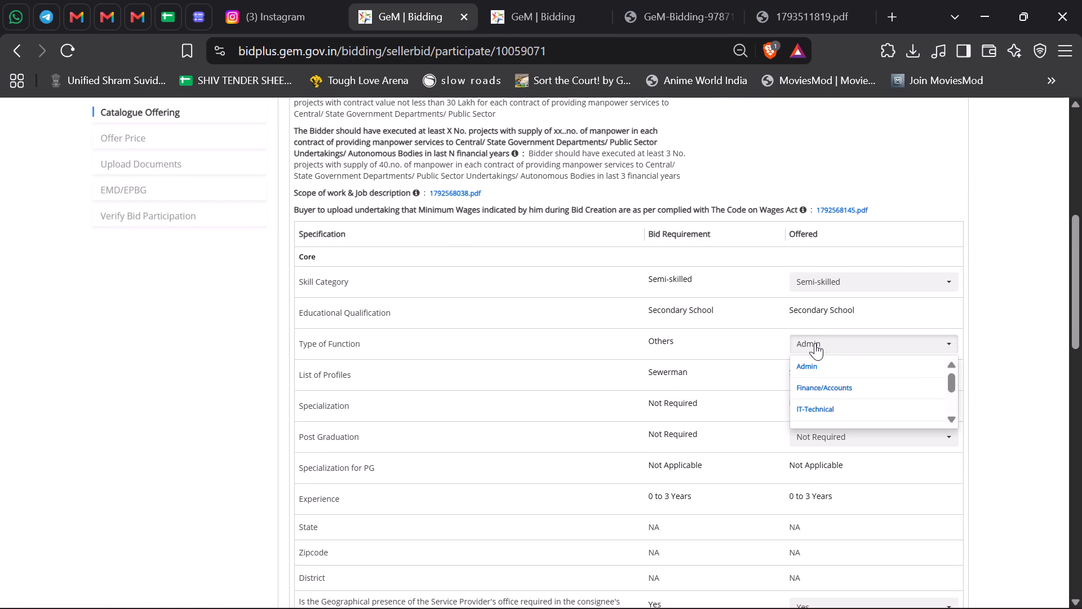
pyautogui.scroll(-2, 813, 379)
pyautogui.click(810, 412)
# Set item 2's state for geographical presence to Rajasthan, then encrypt and save the offering.
pyautogui.scroll(-2, 810, 412)
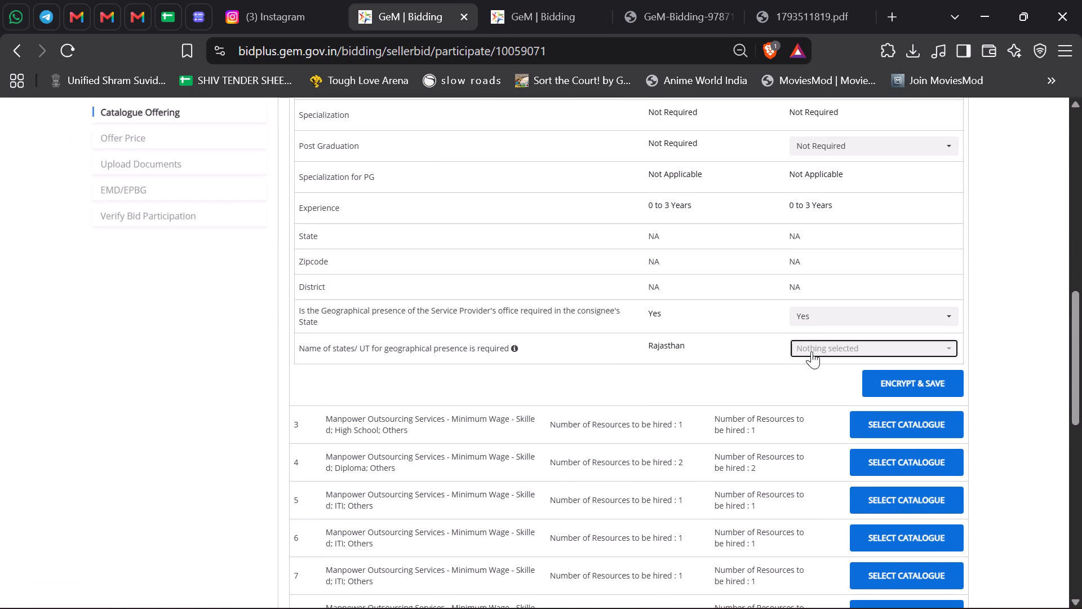
pyautogui.click(812, 351)
pyautogui.press('r')
pyautogui.press('Return')
pyautogui.click(666, 370)
pyautogui.click(895, 391)
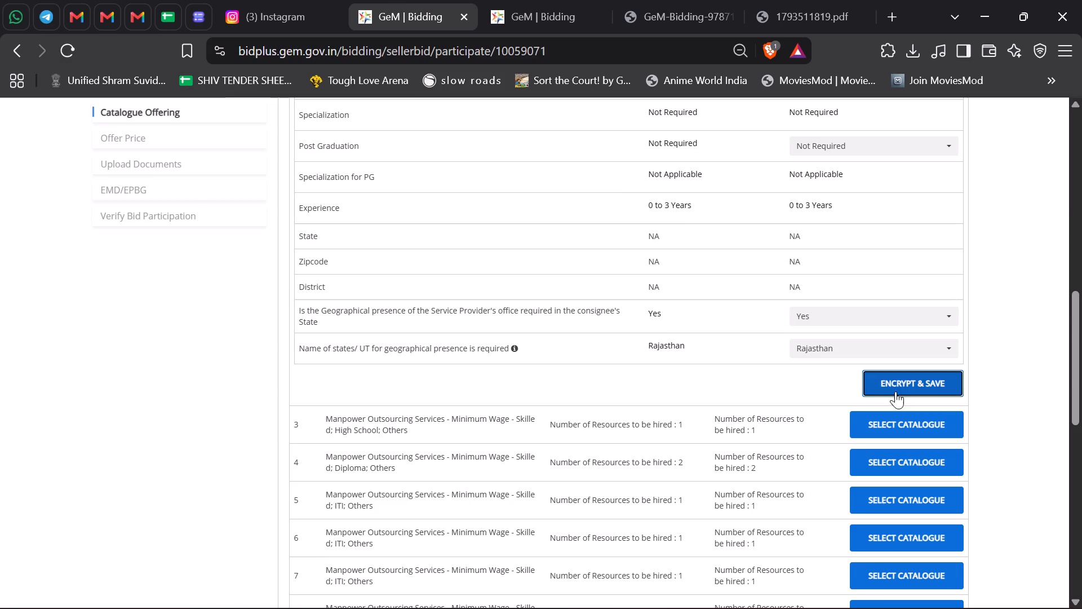
# In the duplicate tab, open item 15's catalogue and set Skill Category to Highly-Skilled and Type of Function to Finance/Accounts.
pyautogui.click(482, 0)
pyautogui.scroll(-7, 623, 224)
pyautogui.click(857, 248)
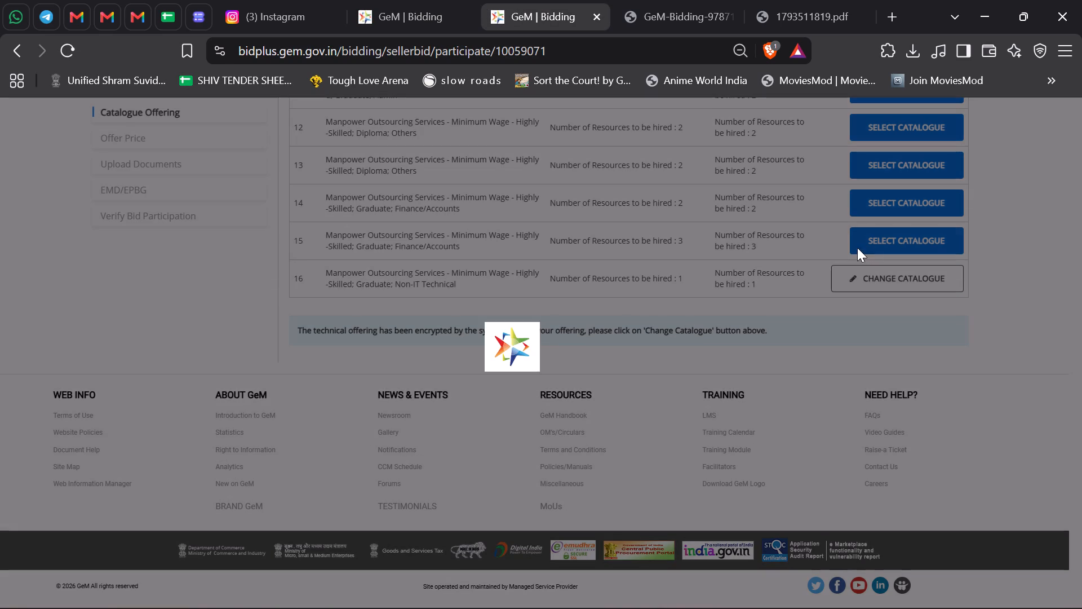
pyautogui.scroll(-2, 709, 311)
pyautogui.click(836, 234)
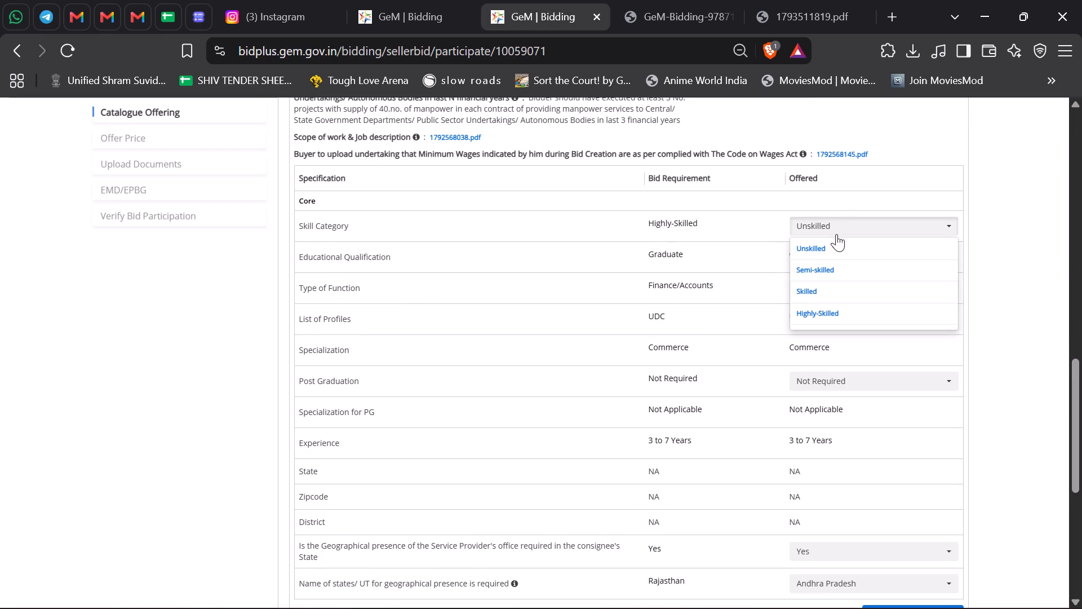
pyautogui.click(818, 316)
pyautogui.click(820, 295)
pyautogui.click(827, 332)
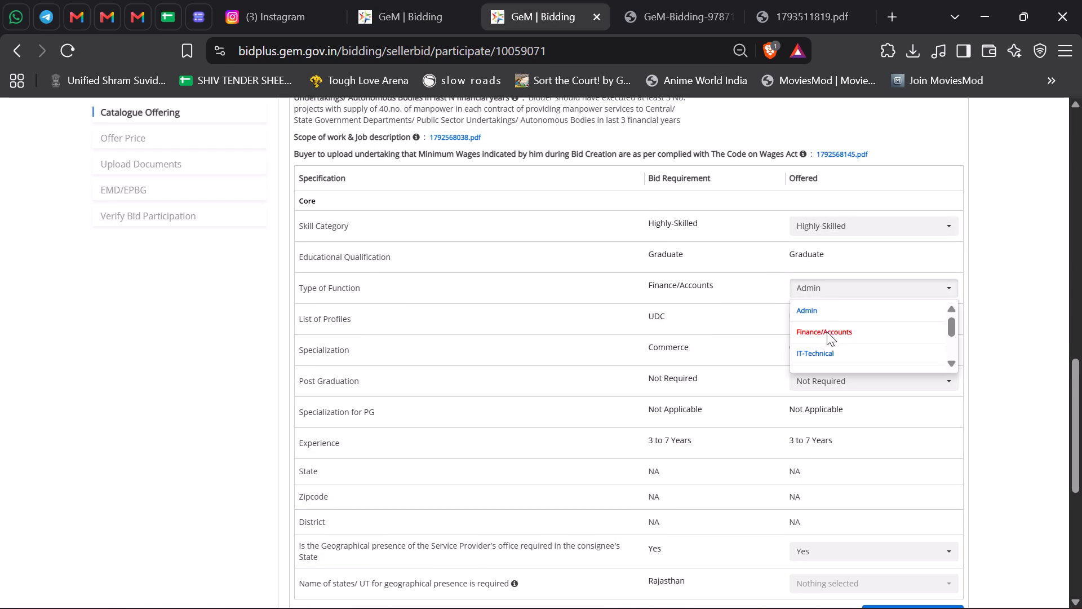
# Set item 15's state for geographical presence to Rajasthan, then encrypt and save the offering.
pyautogui.scroll(-1, 827, 332)
pyautogui.click(821, 415)
pyautogui.press('r')
pyautogui.press('Return')
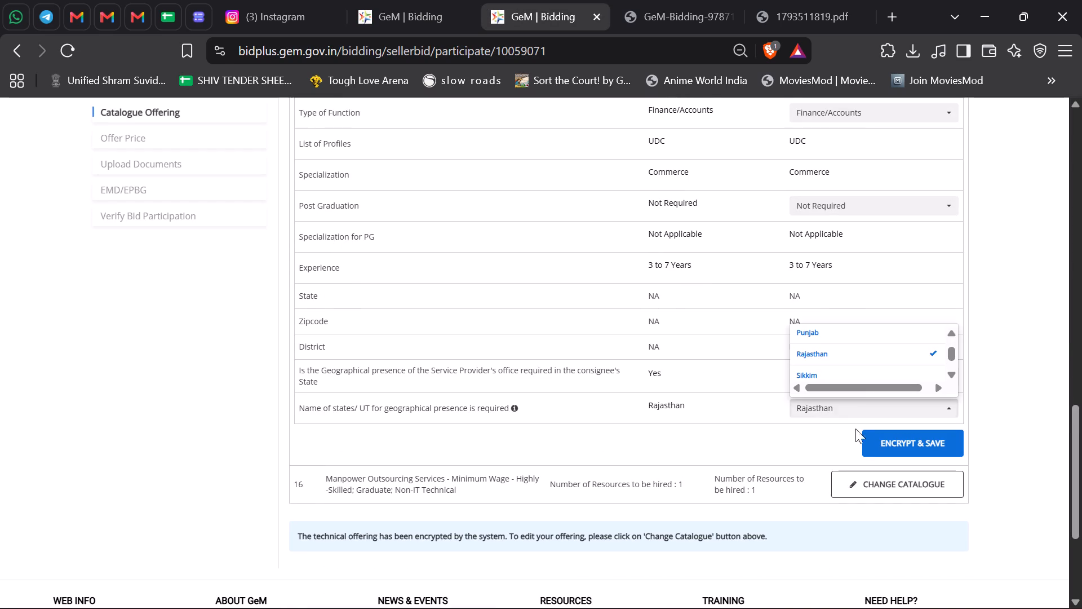
pyautogui.click(899, 445)
# In the original tab, open item 3's catalogue and set Skill Category to Skilled and Type of Function to Others.
pyautogui.click(451, 0)
pyautogui.click(885, 457)
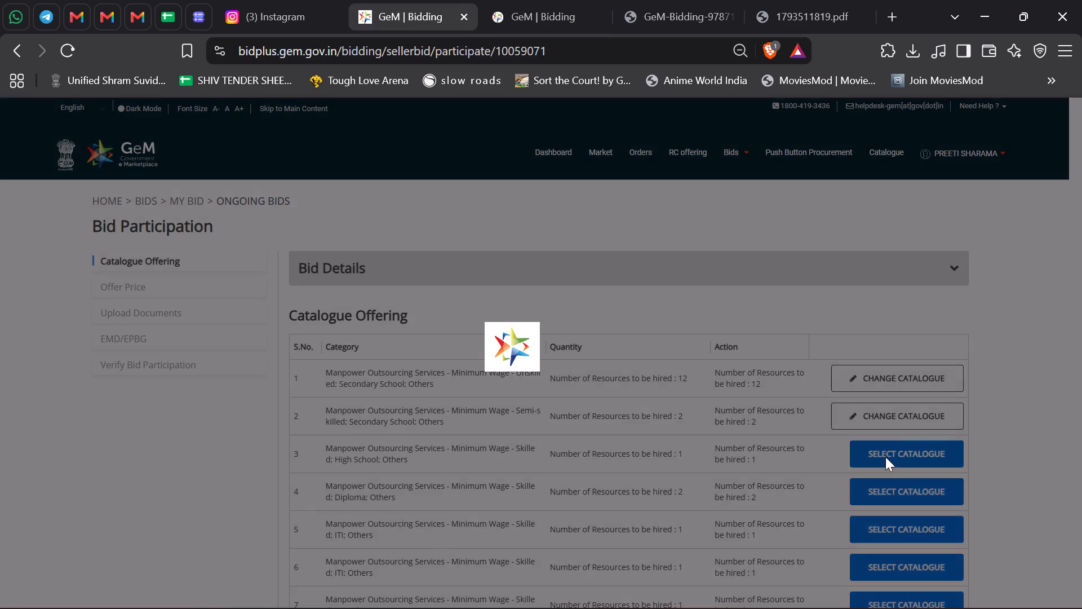
pyautogui.scroll(-2, 730, 456)
pyautogui.scroll(-1, 804, 425)
pyautogui.click(815, 226)
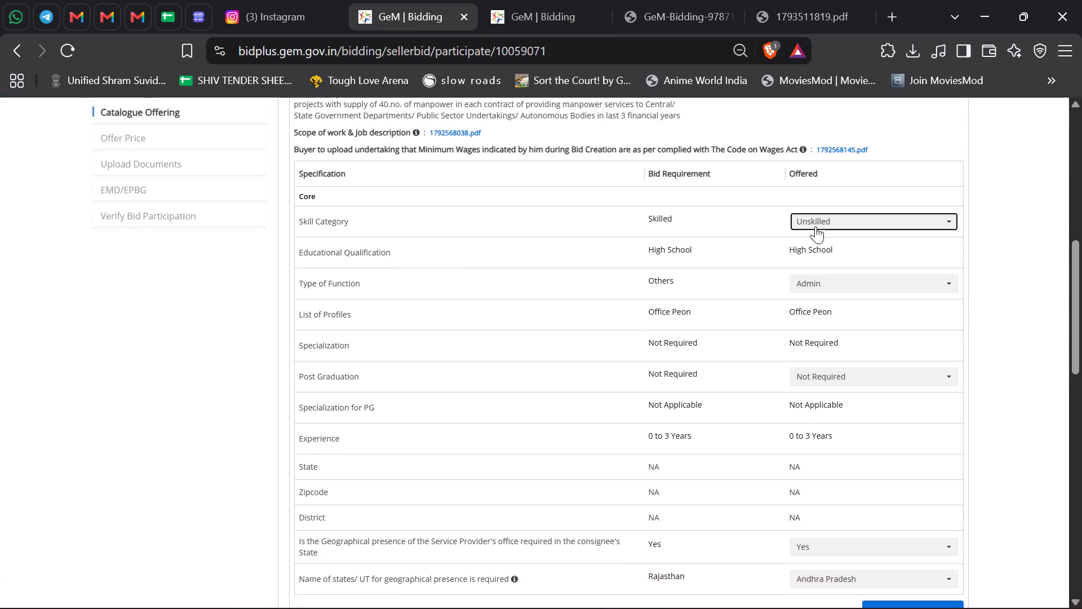
pyautogui.doubleClick(806, 285)
pyautogui.scroll(-2, 827, 341)
pyautogui.click(814, 352)
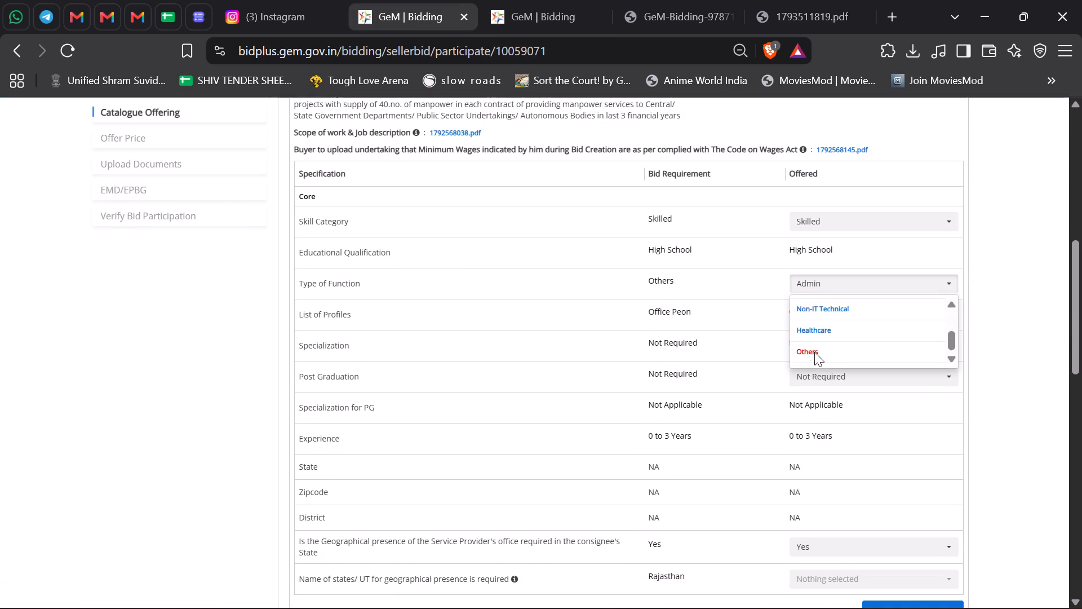
# Set item 3's state for geographical presence to Rajasthan, then encrypt and save the offering.
pyautogui.scroll(-2, 814, 352)
pyautogui.click(808, 303)
pyautogui.press('r')
pyautogui.press('Return')
pyautogui.click(687, 317)
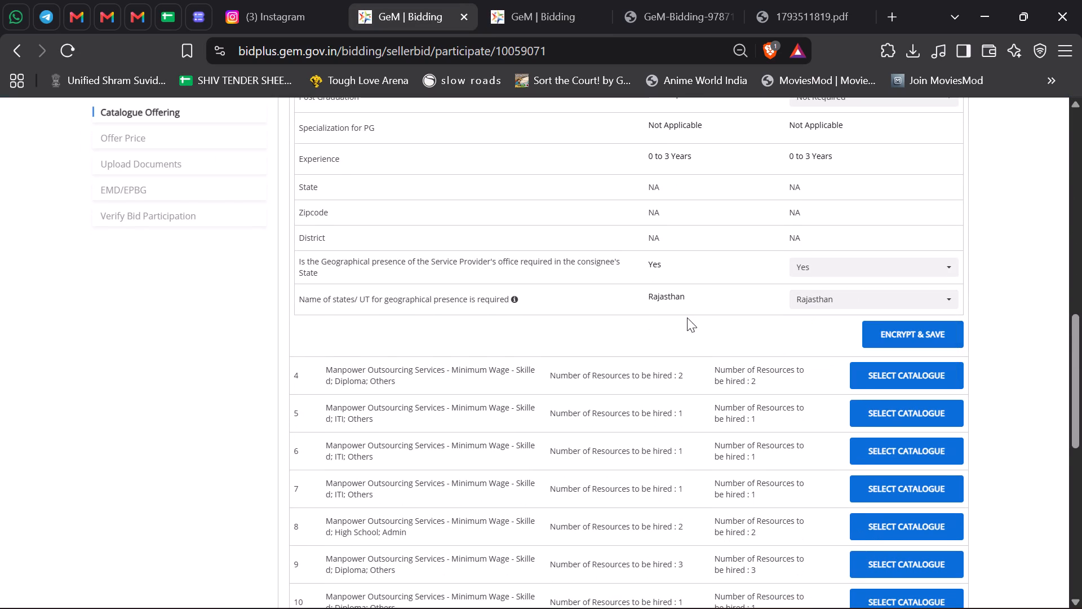
pyautogui.click(882, 323)
# In the duplicate tab, open item 14's catalogue and set Skill Category to Highly-Skilled and Type of Function to Finance/Accounts.
pyautogui.click(601, 0)
pyautogui.scroll(-7, 733, 227)
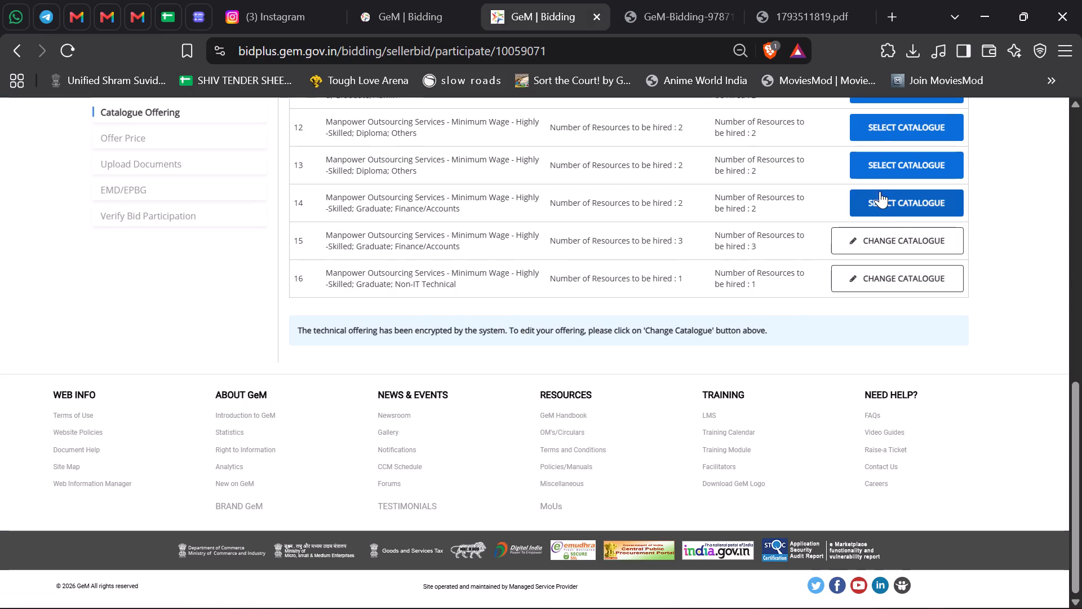
pyautogui.click(886, 219)
pyautogui.click(887, 210)
pyautogui.scroll(-2, 756, 271)
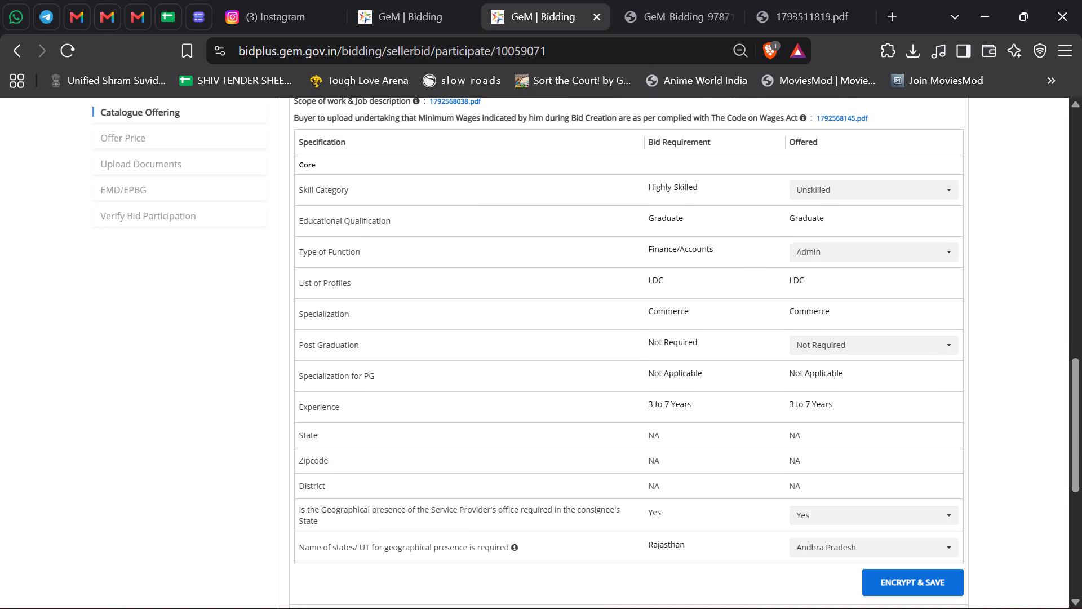
pyautogui.click(827, 196)
pyautogui.click(818, 275)
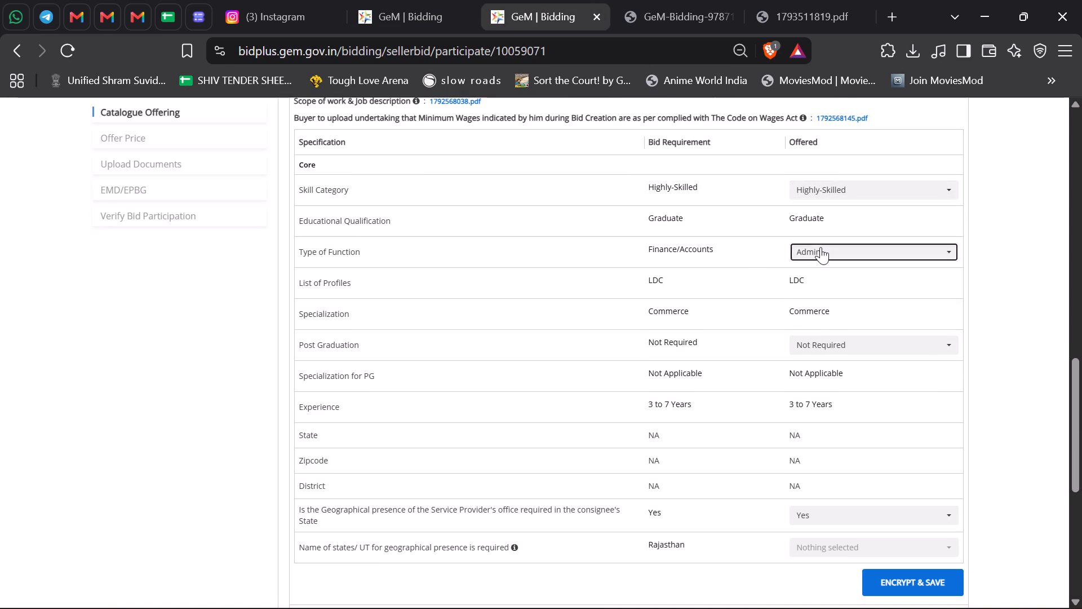
pyautogui.click(821, 247)
pyautogui.click(820, 296)
# Set item 14's state for geographical presence to Rajasthan, then encrypt and save the offering.
pyautogui.scroll(-1, 820, 296)
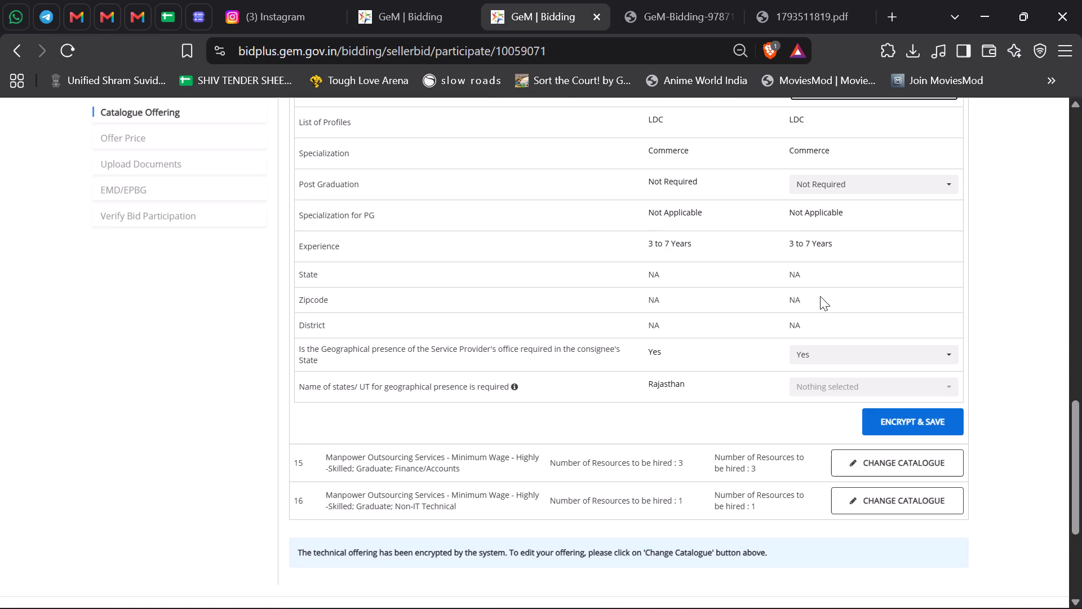
pyautogui.click(819, 375)
pyautogui.press('r')
pyautogui.press('Return')
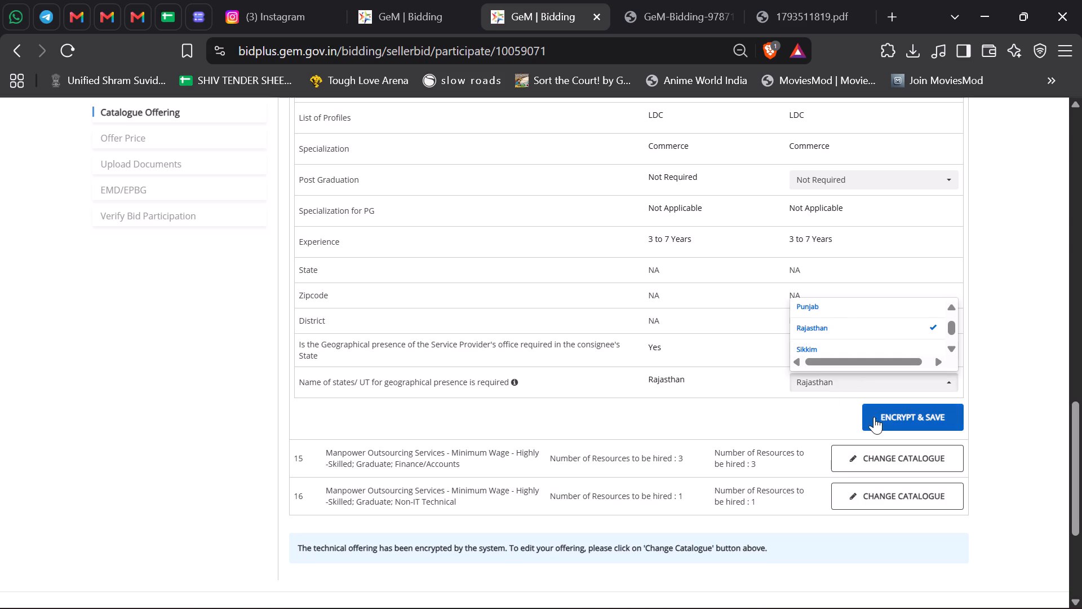
pyautogui.click(880, 417)
# In the original tab, open item 4's catalogue and set Skill Category to Skilled and Type of Function to Others.
pyautogui.click(444, 0)
pyautogui.scroll(-1, 929, 519)
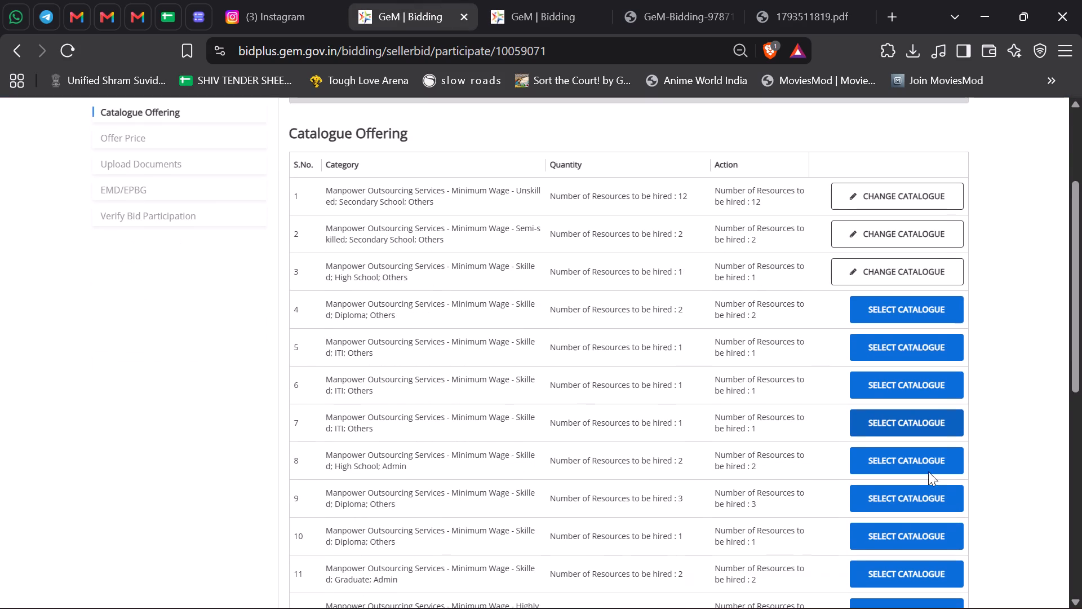
pyautogui.click(884, 305)
pyautogui.scroll(-2, 673, 394)
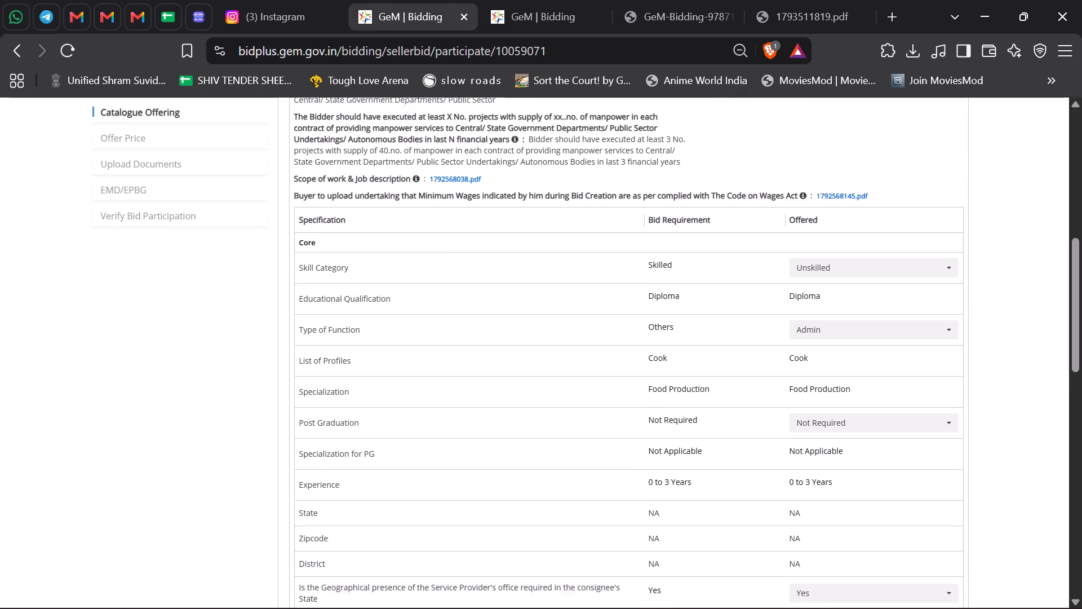
pyautogui.scroll(-1, 673, 394)
pyautogui.click(801, 251)
pyautogui.click(803, 303)
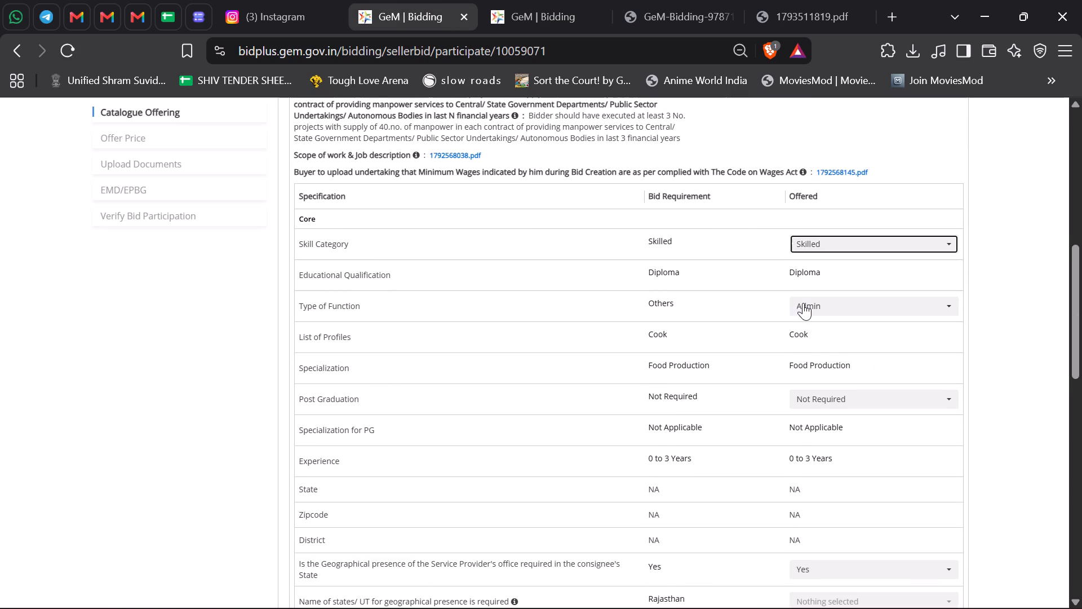
pyautogui.click(803, 302)
pyautogui.scroll(-4, 822, 333)
pyautogui.click(804, 376)
# Set item 4's state for geographical presence to Rajasthan, then encrypt and save the offering.
pyautogui.scroll(-1, 804, 376)
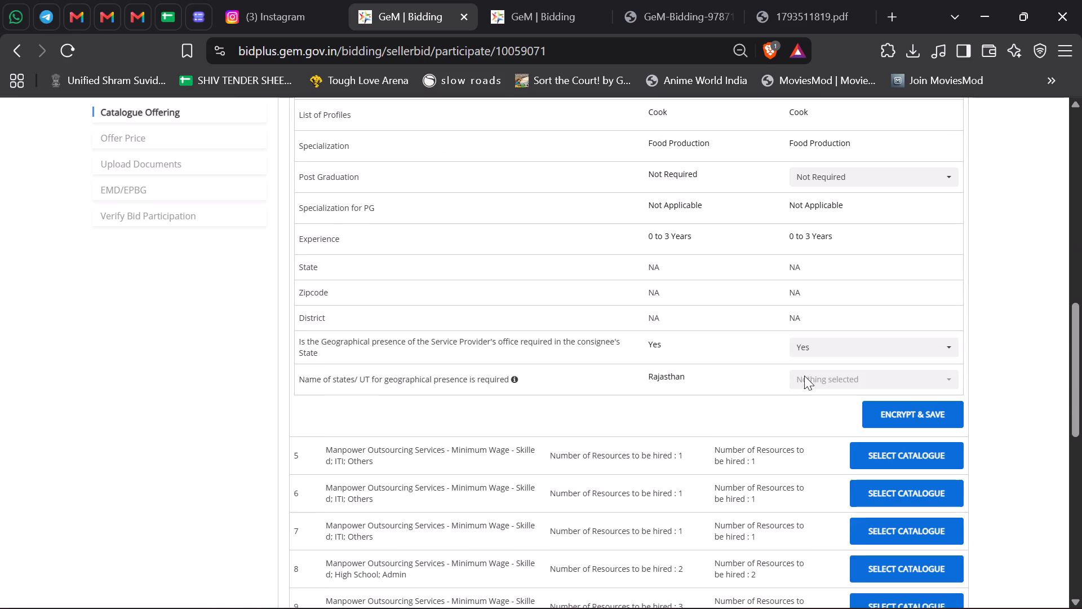
pyautogui.click(802, 386)
pyautogui.press('r')
pyautogui.press('Return')
pyautogui.click(941, 429)
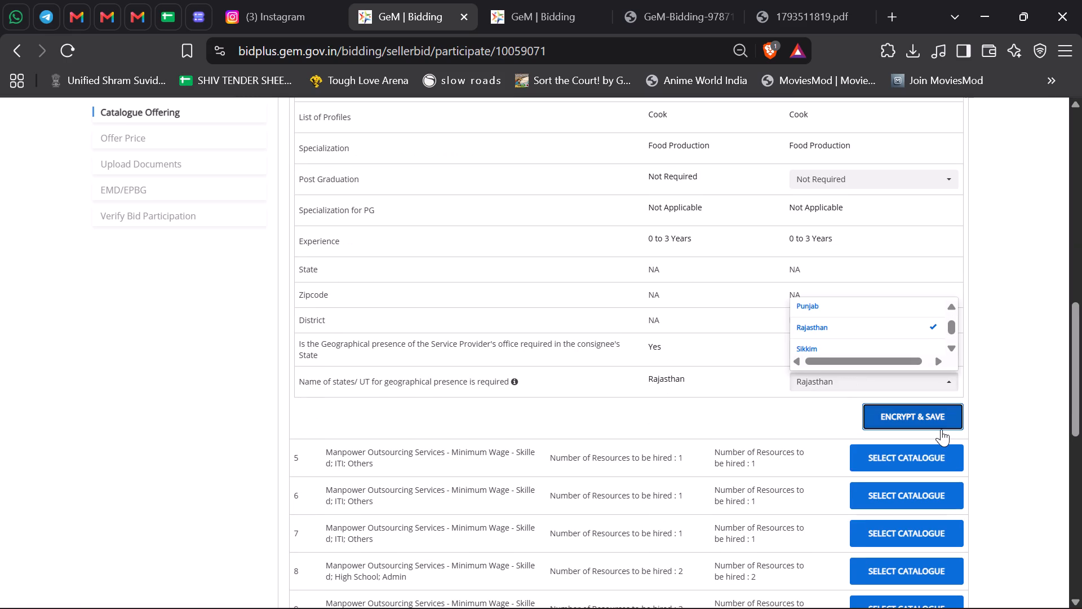
# In the duplicate tab, open item 13's catalogue and set Skill Category to Highly-Skilled and Type of Function to Others.
pyautogui.click(617, 0)
pyautogui.click(553, 0)
pyautogui.scroll(-3, 678, 211)
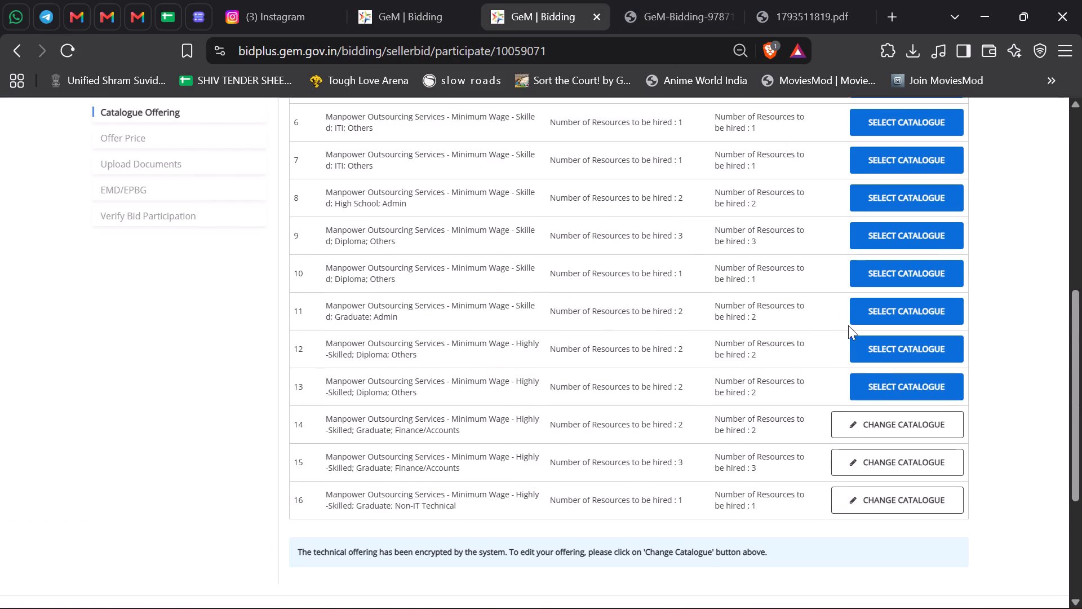
pyautogui.click(872, 378)
pyautogui.scroll(-2, 719, 361)
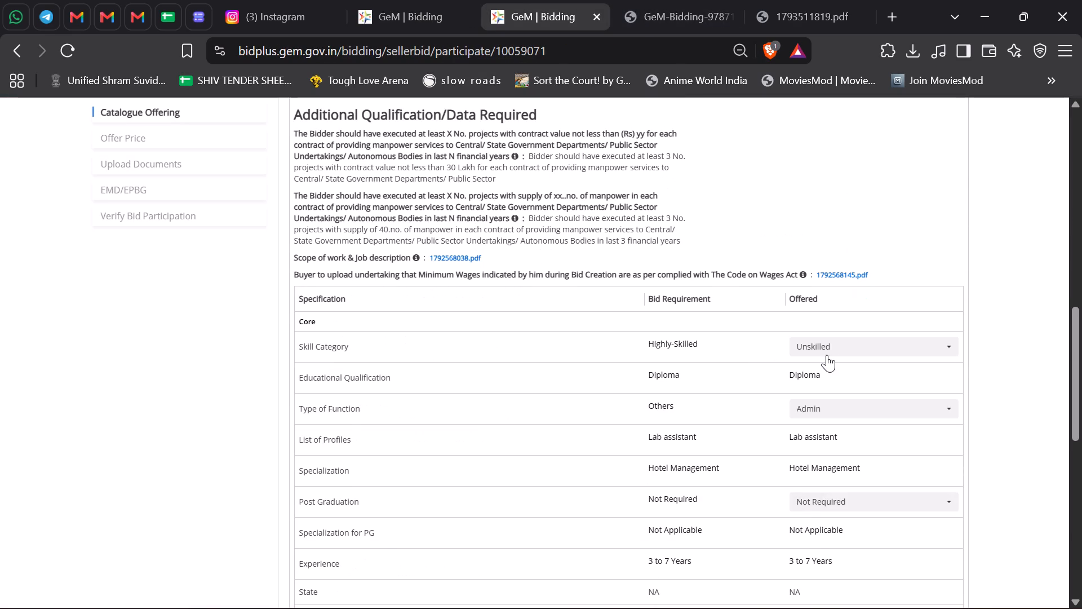
pyautogui.click(827, 347)
pyautogui.click(816, 435)
pyautogui.scroll(-1, 816, 435)
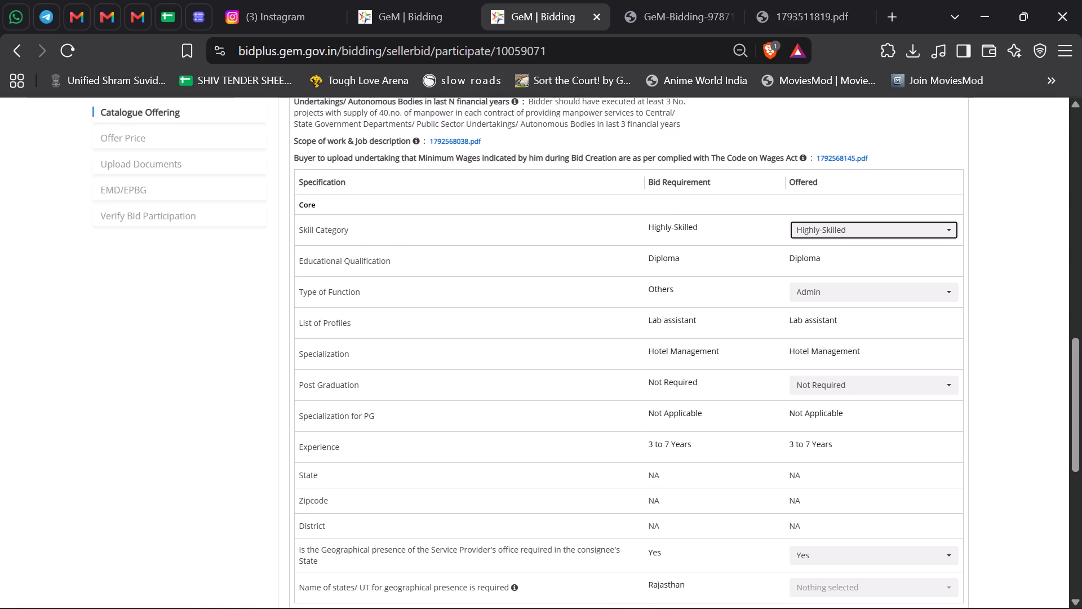
pyautogui.click(813, 288)
pyautogui.scroll(-4, 812, 333)
pyautogui.click(809, 361)
# Set item 13's state for geographical presence to Rajasthan, then encrypt and save the offering.
pyautogui.scroll(-2, 809, 361)
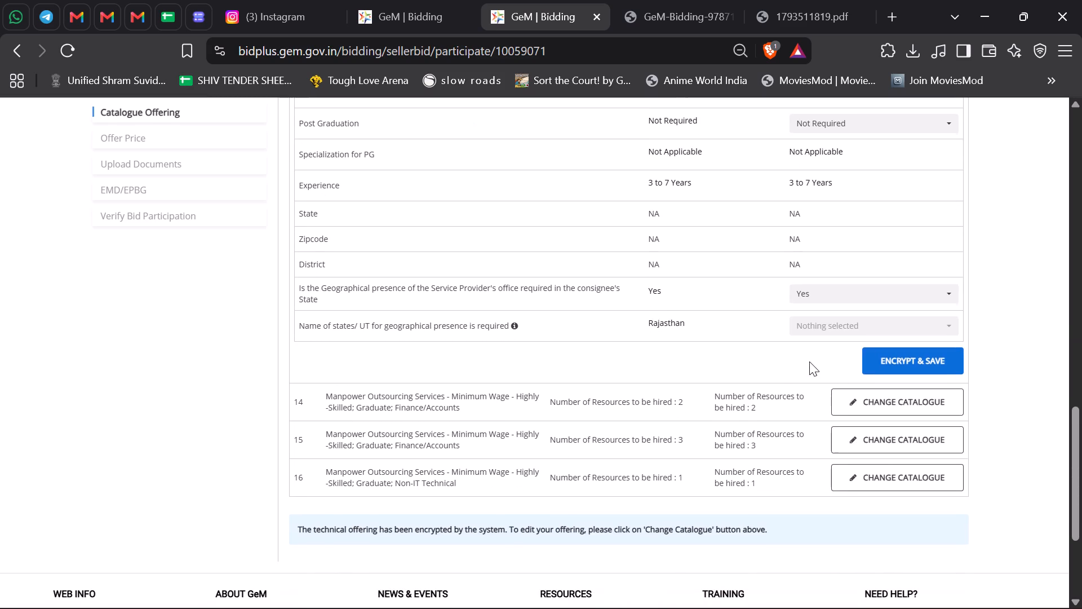
pyautogui.click(815, 326)
pyautogui.press('r')
pyautogui.press('Return')
pyautogui.click(679, 347)
pyautogui.click(938, 371)
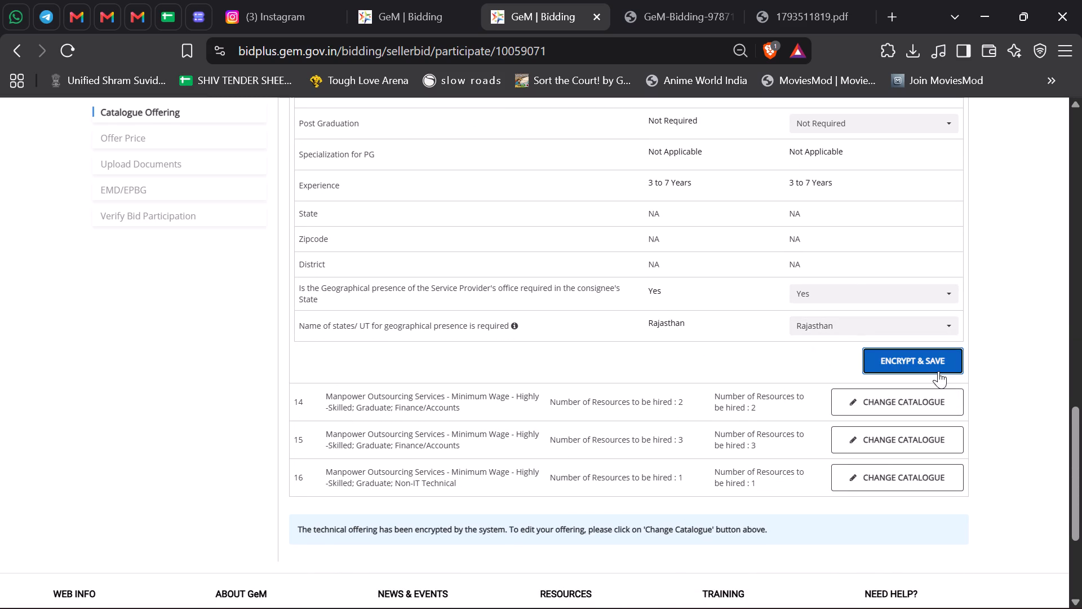
# In the original tab, open item 5's catalogue and set Skill Category to Skilled and Type of Function to Others.
pyautogui.click(394, 0)
pyautogui.scroll(-3, 652, 255)
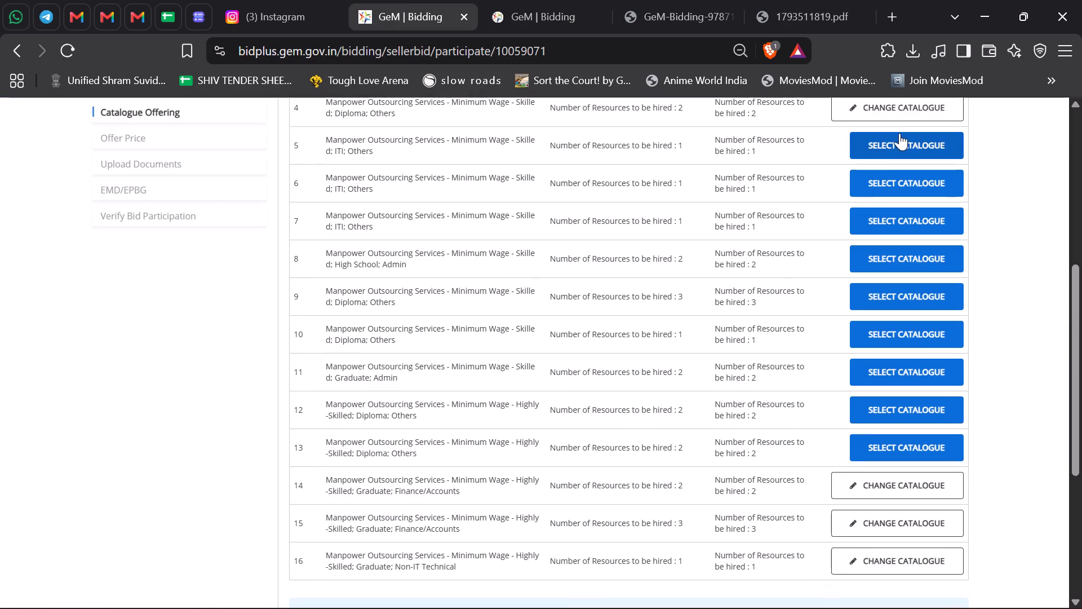
pyautogui.click(899, 133)
pyautogui.scroll(-2, 712, 223)
pyautogui.click(823, 149)
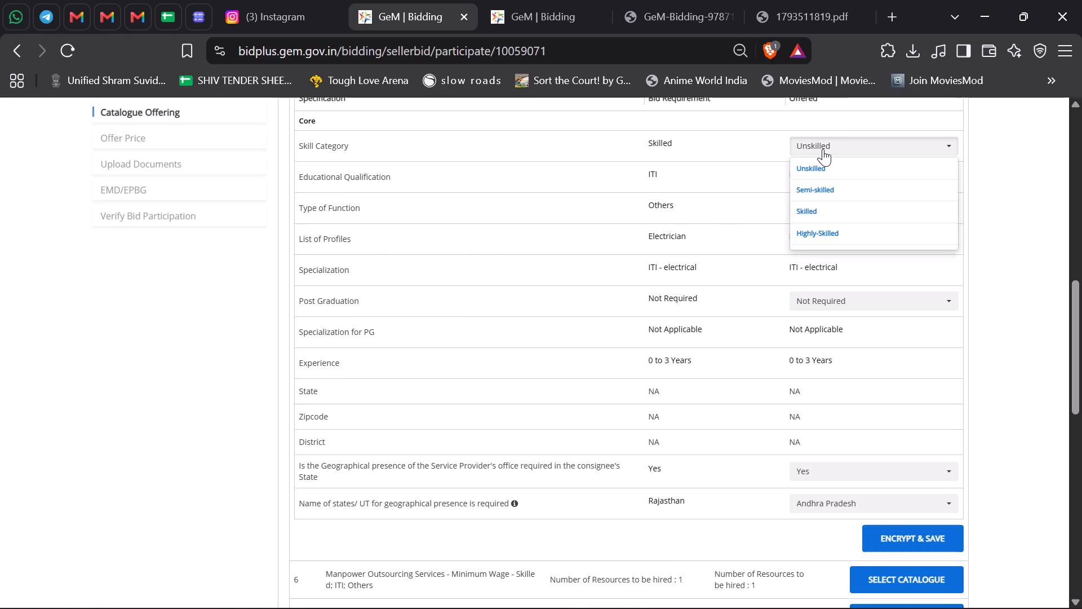
pyautogui.click(807, 209)
pyautogui.click(808, 207)
pyautogui.scroll(-4, 811, 233)
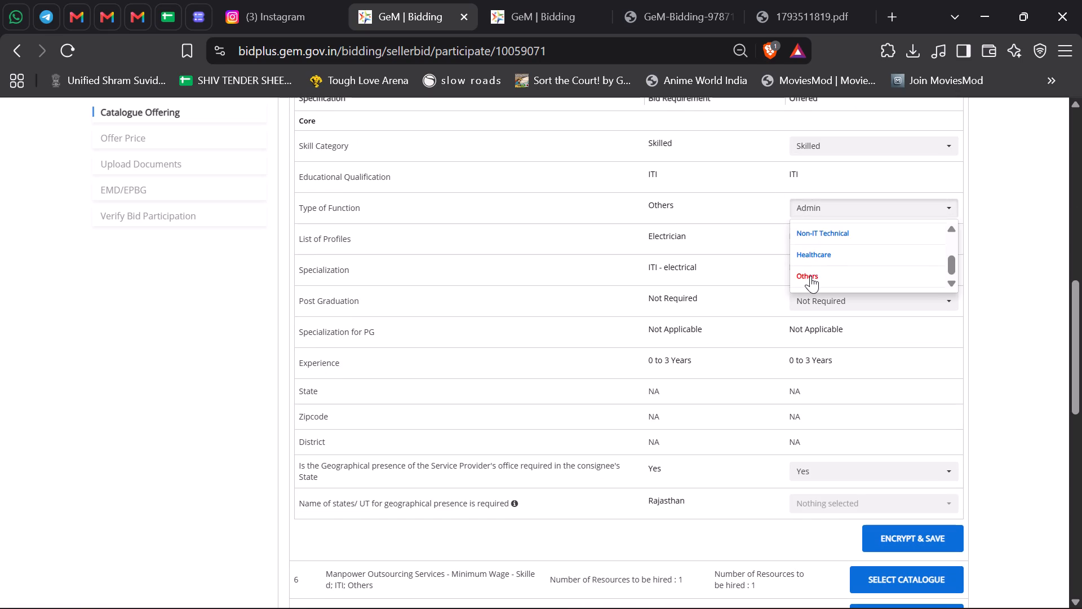
pyautogui.click(811, 274)
# Set item 5's state for geographical presence to Rajasthan, then encrypt and save the offering.
pyautogui.scroll(-1, 811, 274)
pyautogui.click(813, 306)
pyautogui.press('r')
pyautogui.press('Return')
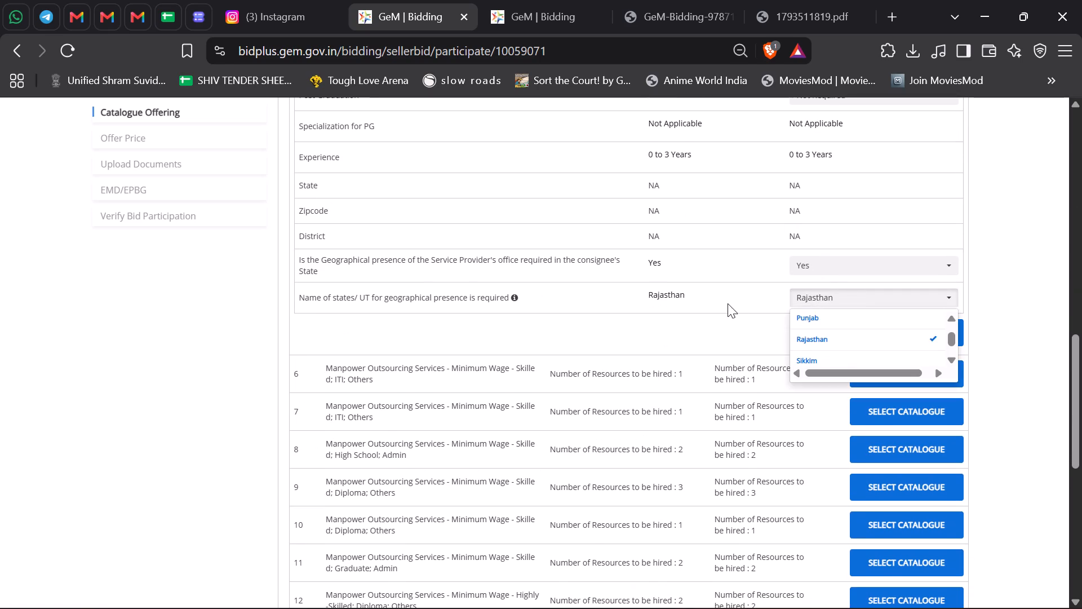
pyautogui.click(728, 303)
pyautogui.click(912, 337)
# In the duplicate tab, open item 12's catalogue and set Skill Category to Highly-Skilled and Type of Function to Others.
pyautogui.click(557, 0)
pyautogui.scroll(-3, 721, 268)
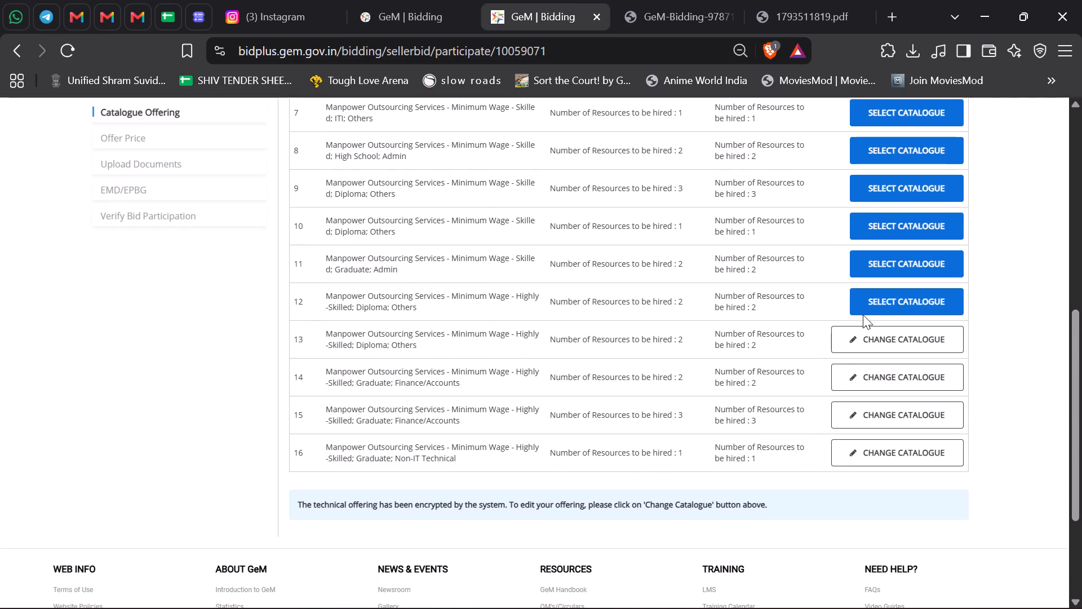
pyautogui.click(881, 306)
pyautogui.scroll(-2, 717, 330)
pyautogui.click(825, 222)
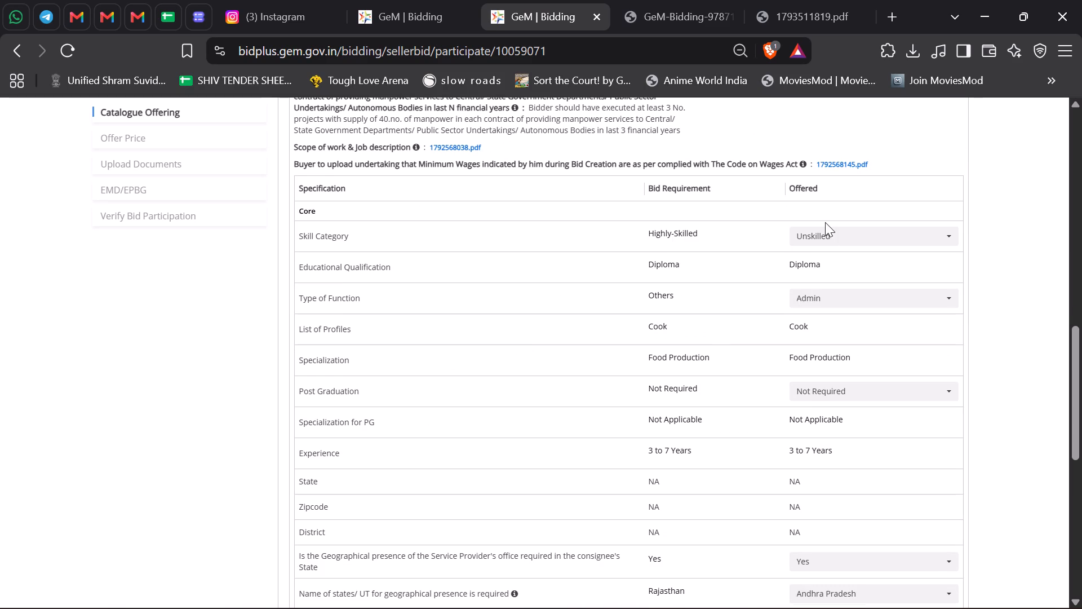
pyautogui.click(826, 227)
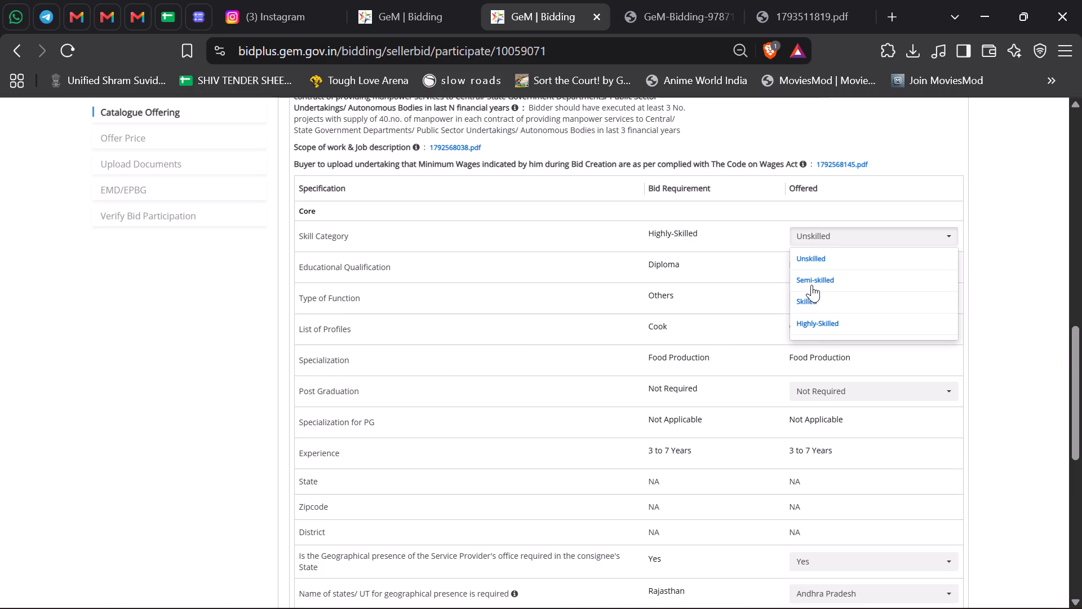
pyautogui.click(814, 322)
pyautogui.click(818, 305)
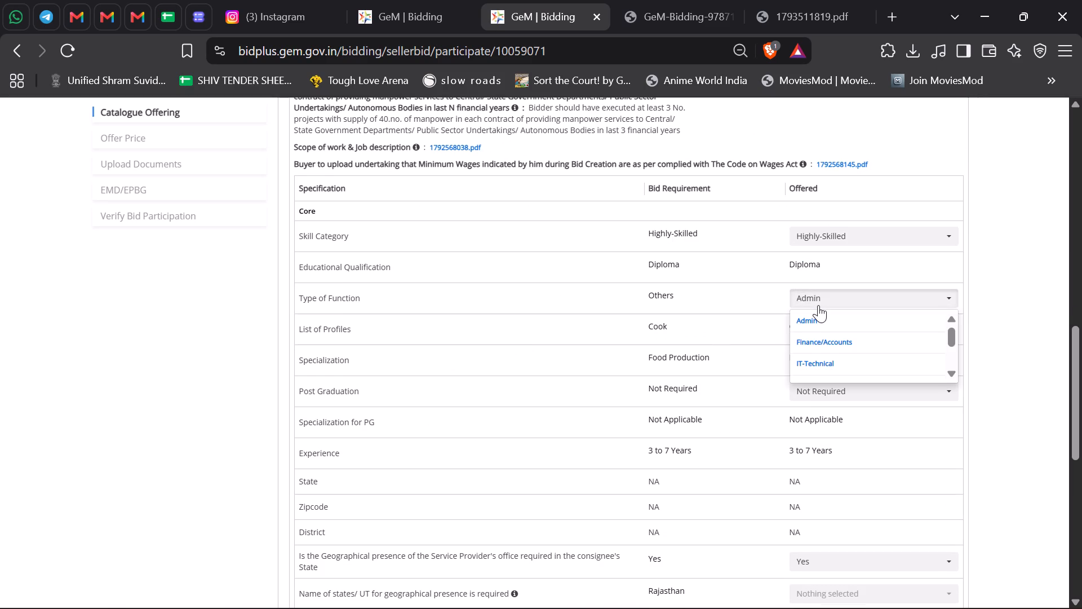
pyautogui.press('o')
pyautogui.press('Return')
# Set item 12's state for geographical presence to Rajasthan, then encrypt and save the offering.
pyautogui.scroll(-1, 795, 384)
pyautogui.click(802, 383)
pyautogui.press('r')
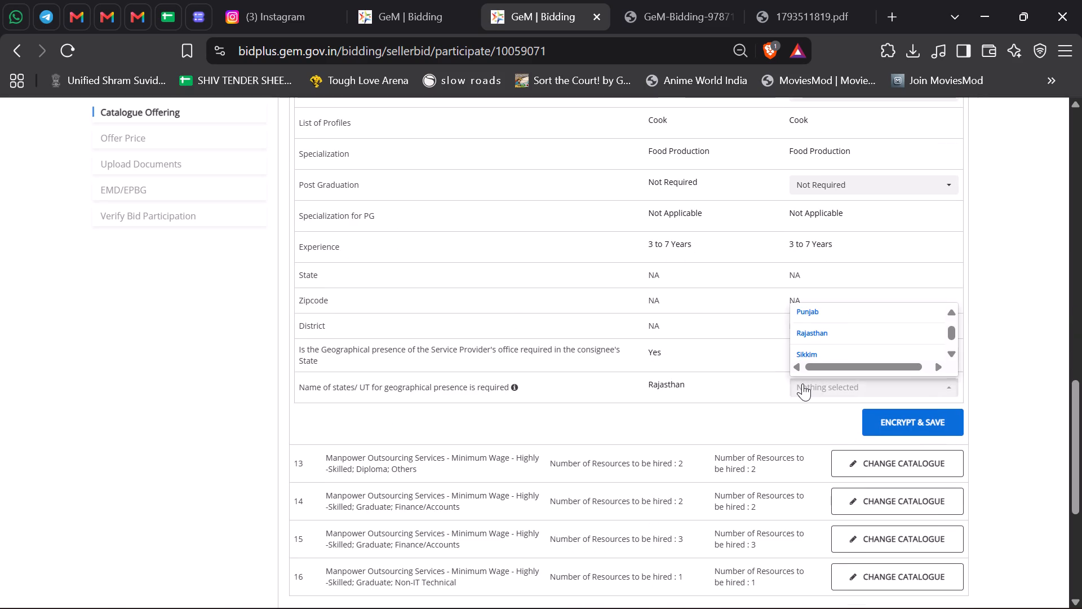
pyautogui.press('Return')
pyautogui.click(730, 368)
pyautogui.click(894, 409)
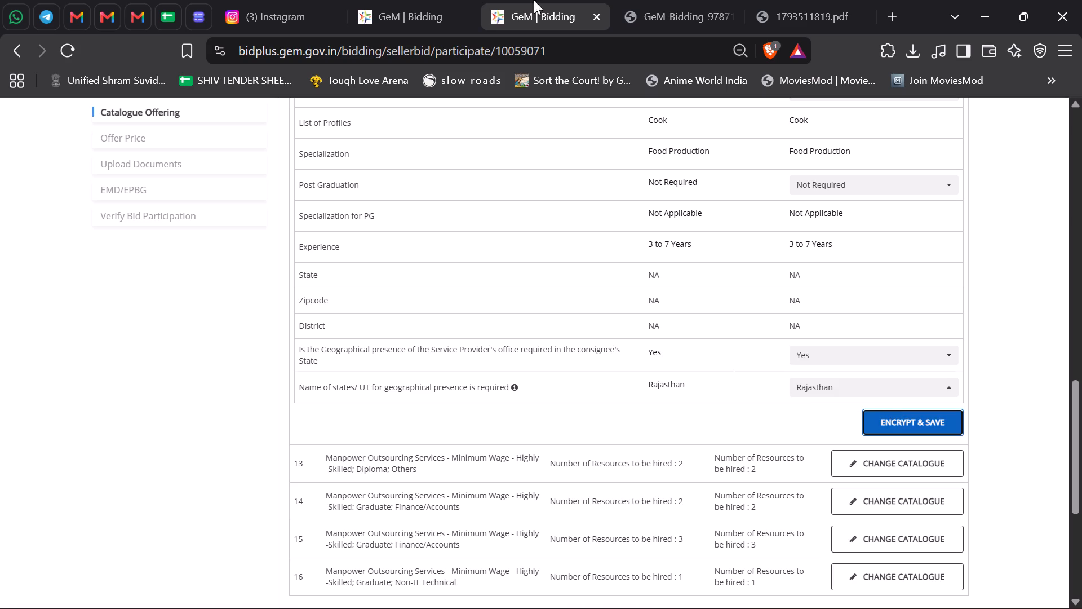
# In the original tab, open item 6's catalogue and set Skill Category to Skilled and Type of Function to Others.
pyautogui.click(446, 0)
pyautogui.scroll(-4, 679, 345)
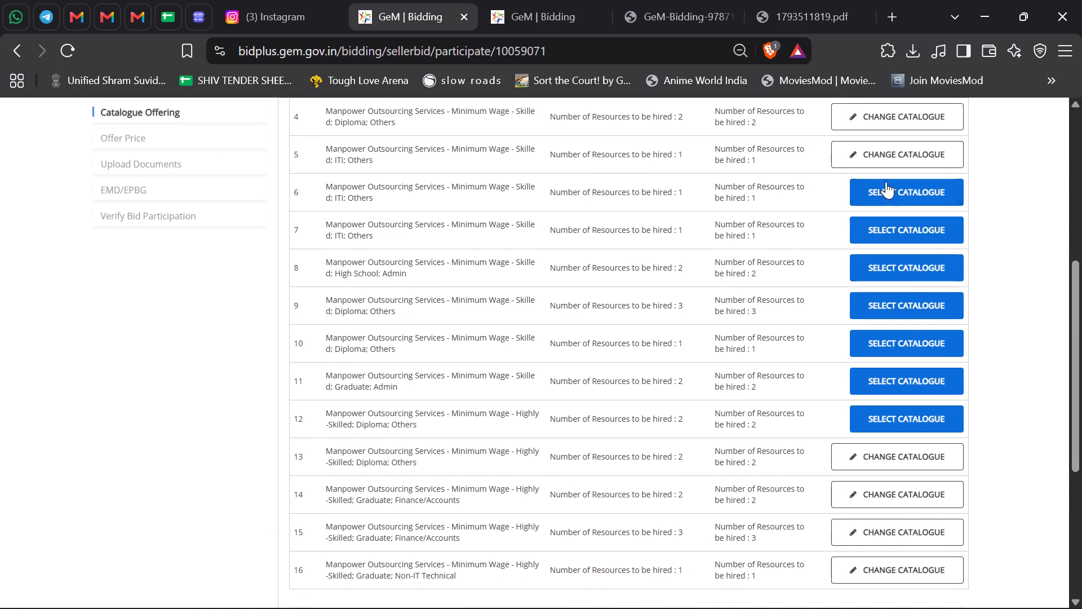
pyautogui.click(886, 182)
pyautogui.scroll(-1, 720, 281)
pyautogui.click(805, 304)
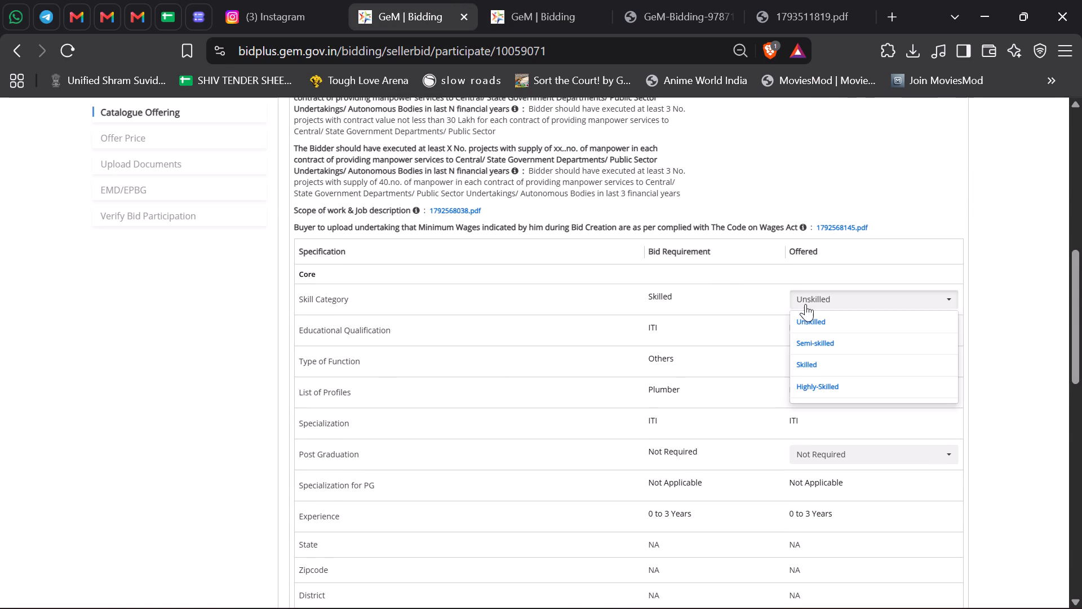
pyautogui.click(802, 367)
pyautogui.scroll(-2, 802, 367)
pyautogui.click(803, 138)
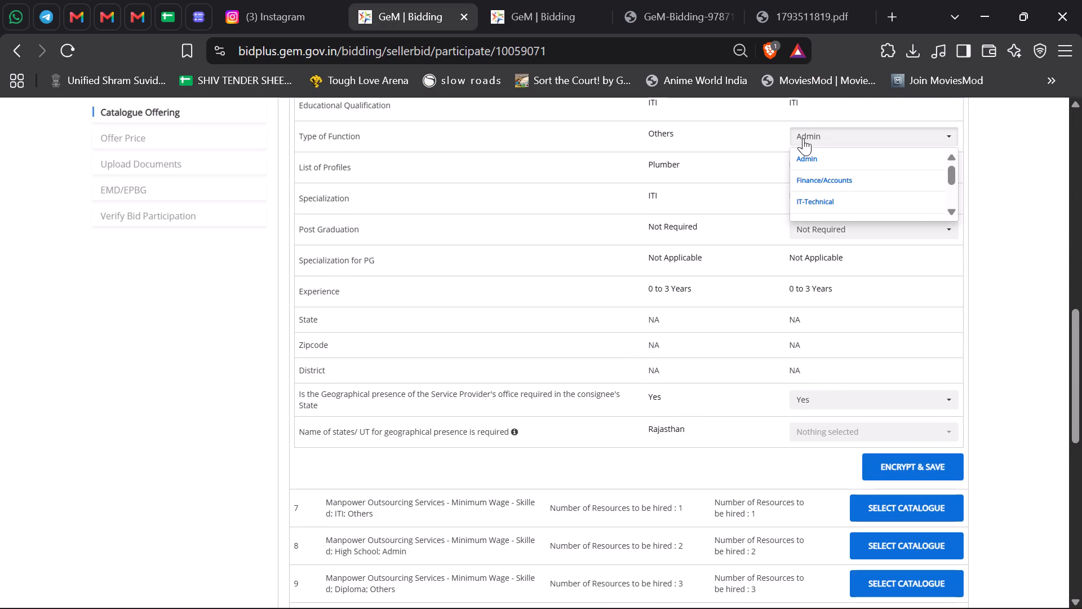
pyautogui.scroll(-5, 804, 196)
pyautogui.click(805, 201)
# Set item 6's state for geographical presence to Rajasthan, then encrypt and save the offering.
pyautogui.scroll(-2, 805, 201)
pyautogui.click(810, 198)
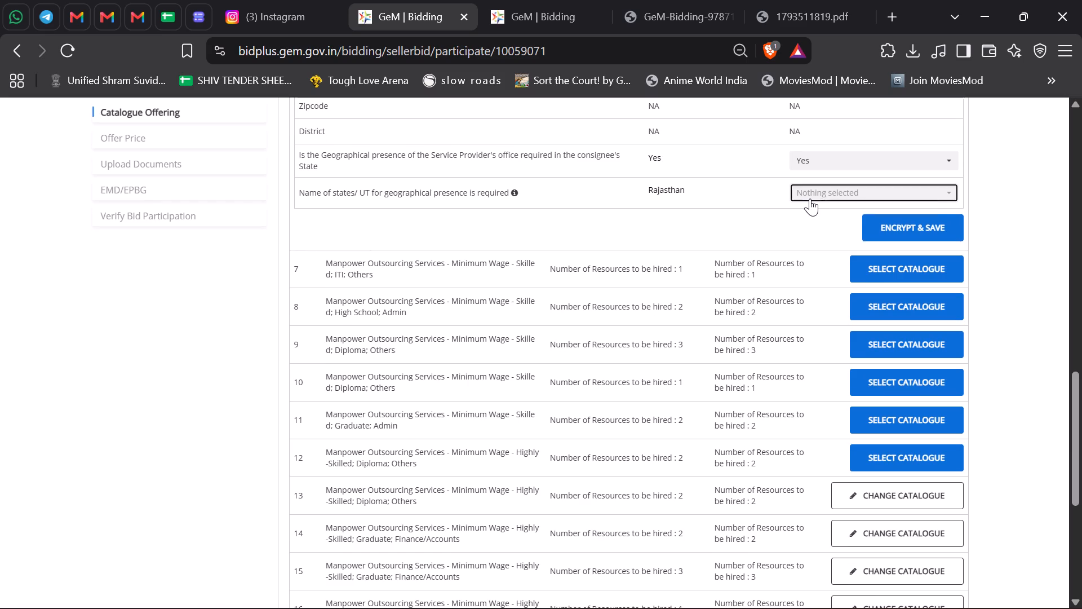
pyautogui.press('r')
pyautogui.press('Return')
pyautogui.click(684, 214)
pyautogui.click(922, 239)
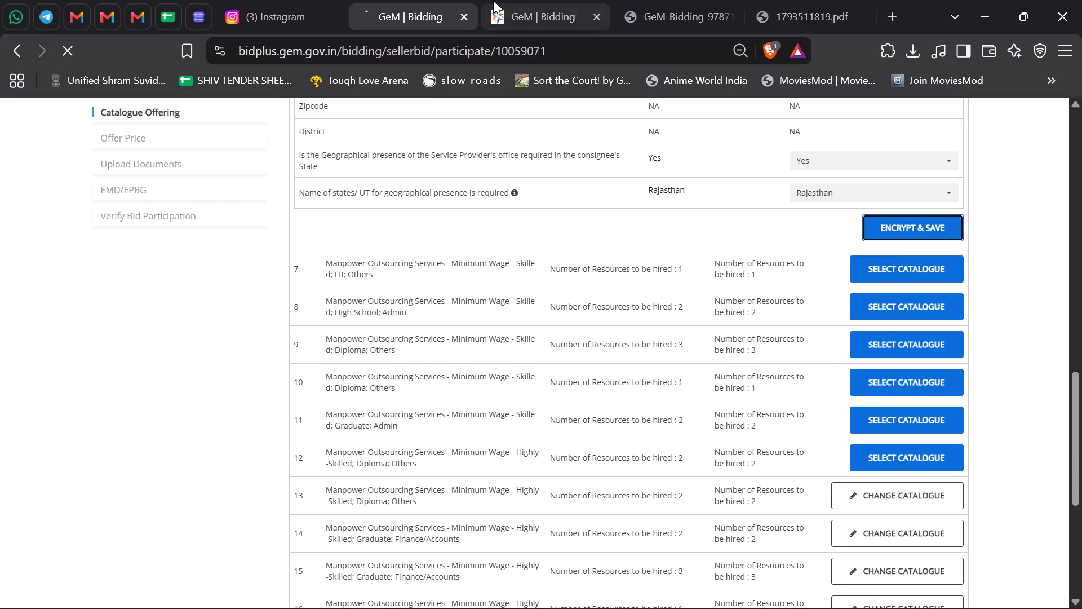
# In the duplicate tab, open item 11's catalogue and set Skill Category to Skilled.
pyautogui.click(493, 0)
pyautogui.scroll(-3, 623, 201)
pyautogui.click(875, 332)
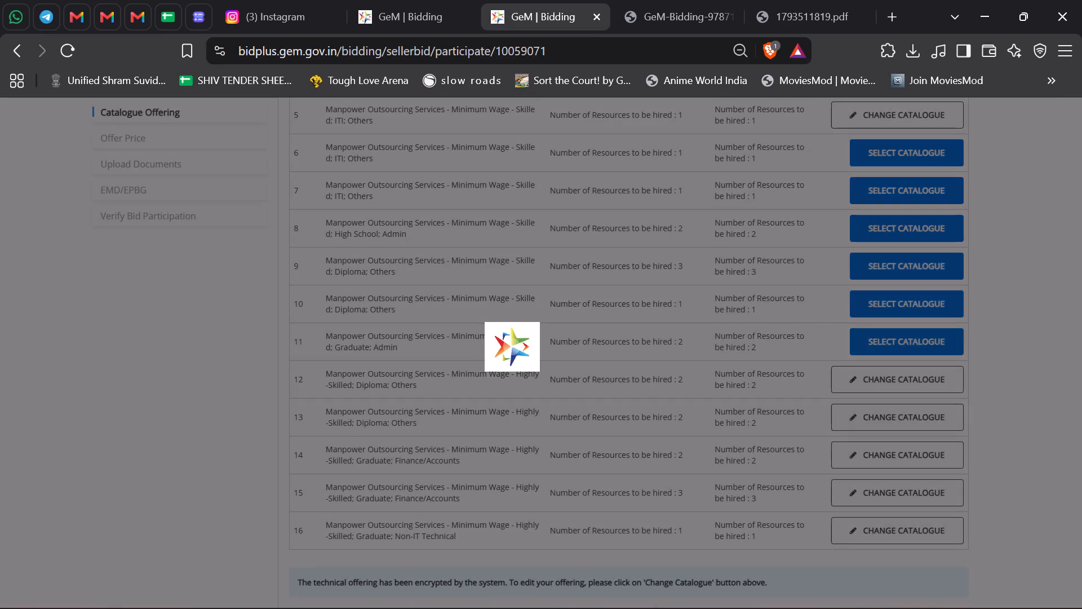
pyautogui.scroll(-2, 720, 338)
pyautogui.click(818, 334)
pyautogui.click(811, 401)
# Set item 11's state for geographical presence to Rajasthan, then encrypt and save the offering.
pyautogui.scroll(-1, 811, 401)
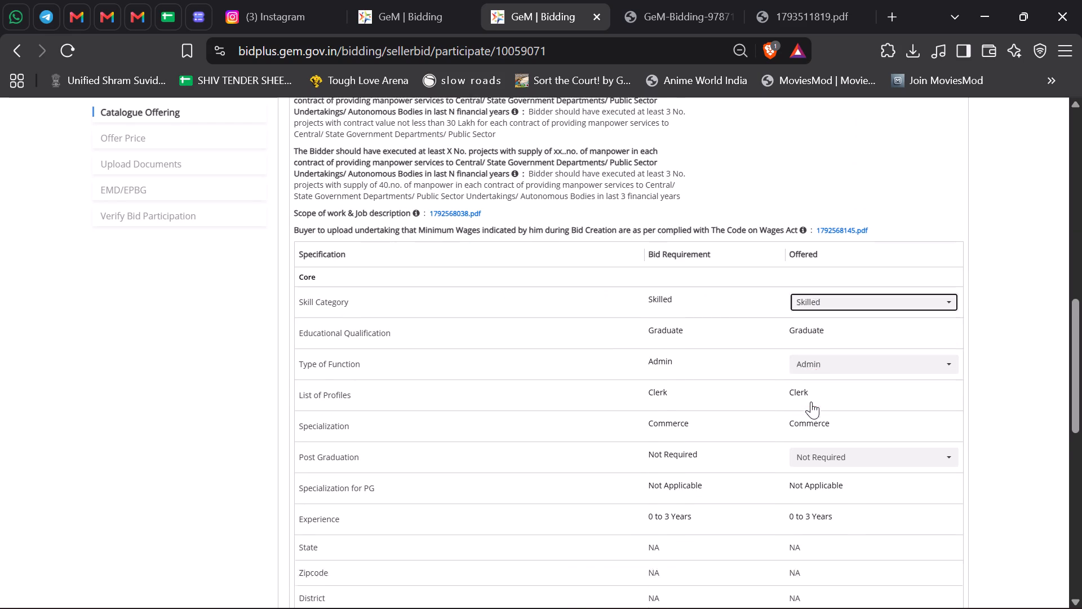
pyautogui.scroll(-1, 811, 401)
pyautogui.click(831, 401)
pyautogui.press('r')
pyautogui.press('Return')
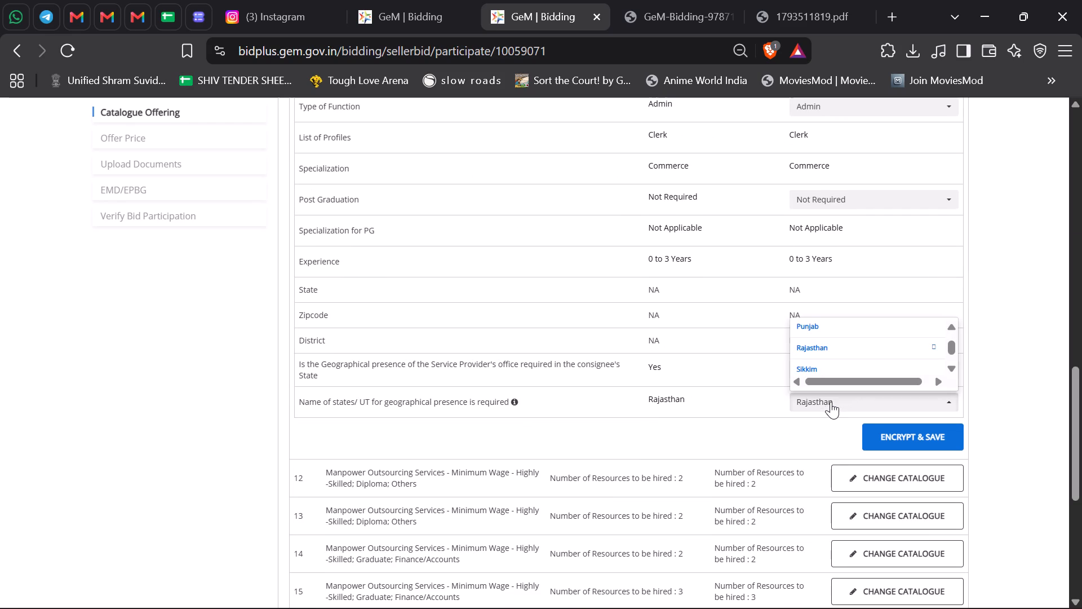
pyautogui.click(893, 436)
# In the original tab, open item 7's catalogue and set Skill Category to Skilled and Type of Function to Others.
pyautogui.click(398, 0)
pyautogui.scroll(-3, 702, 338)
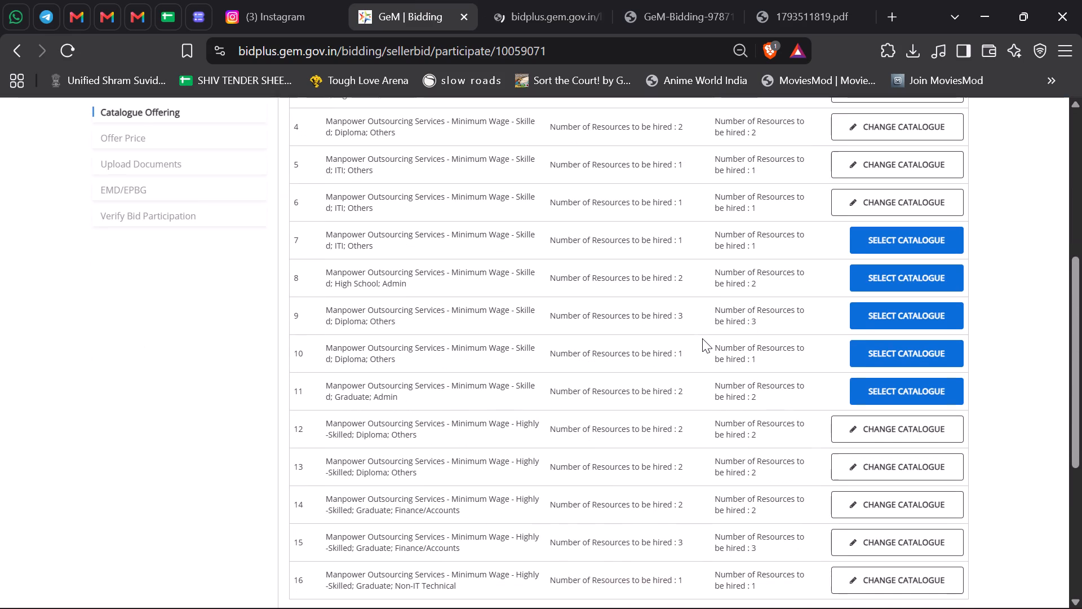
pyautogui.click(873, 257)
pyautogui.click(876, 246)
pyautogui.scroll(-1, 782, 300)
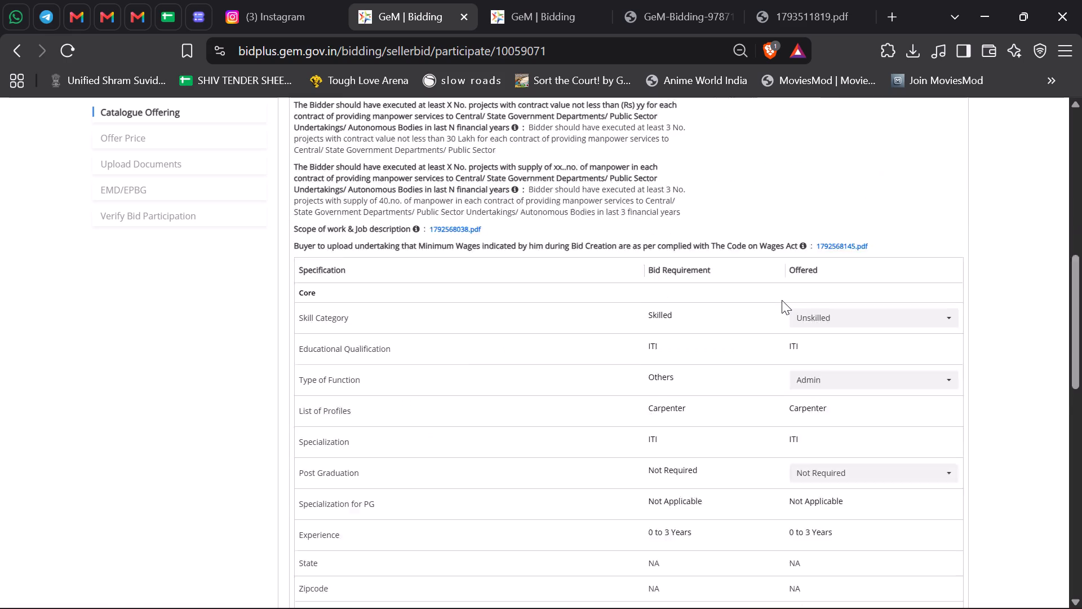
pyautogui.scroll(-1, 782, 300)
pyautogui.click(830, 230)
pyautogui.doubleClick(808, 292)
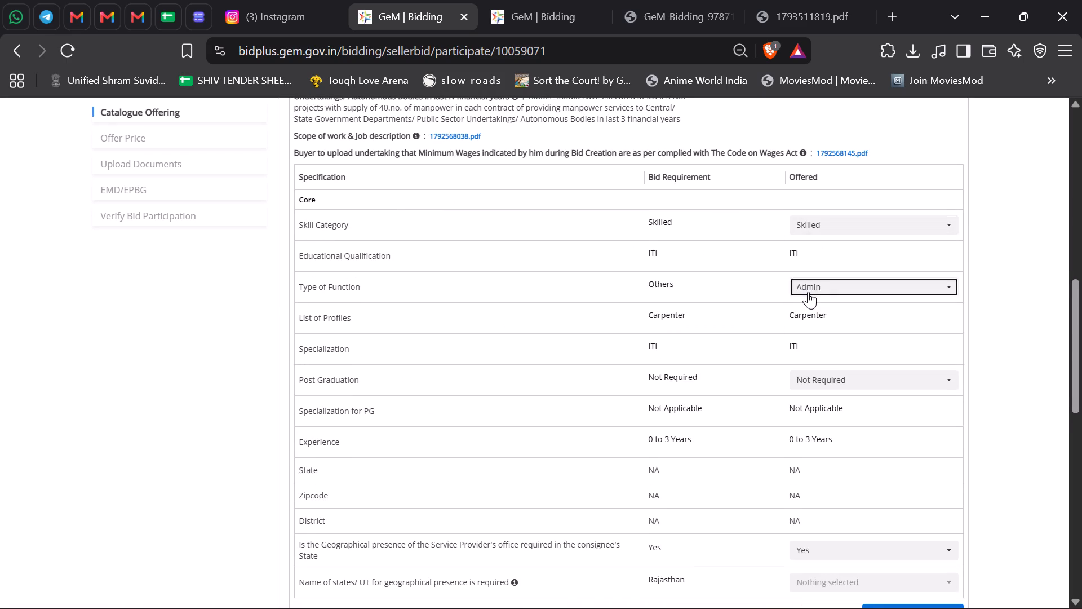
pyautogui.scroll(-4, 827, 334)
pyautogui.click(816, 351)
# Set item 7's state for geographical presence to Rajasthan, then encrypt and save the offering.
pyautogui.scroll(-1, 816, 351)
pyautogui.click(816, 368)
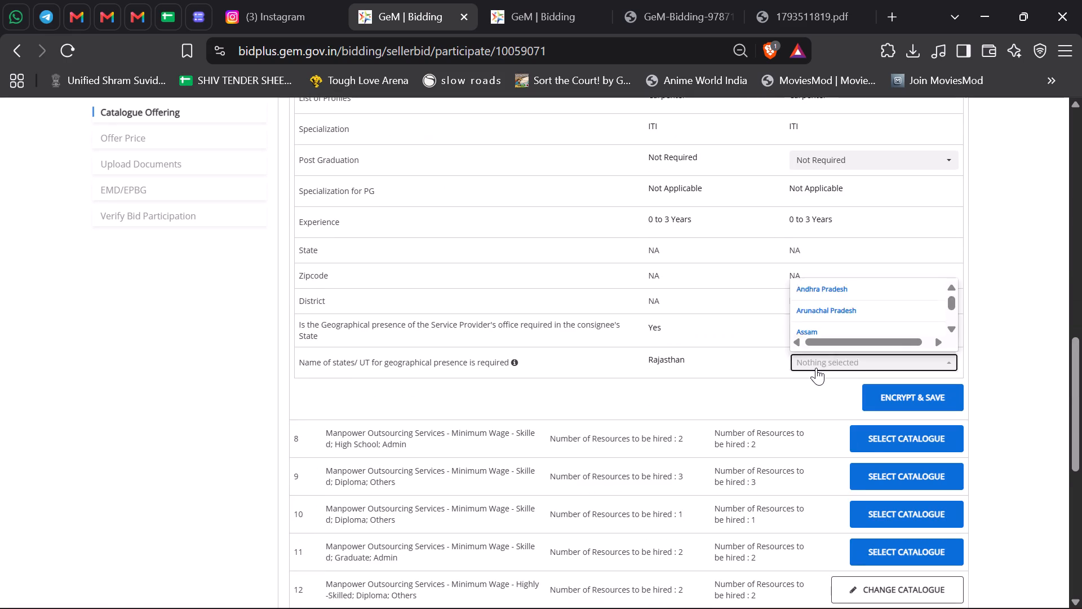
pyautogui.press('r')
pyautogui.press('Return')
pyautogui.click(895, 404)
# In the duplicate tab, open item 10's catalogue and set Skill Category to Skilled and Type of Function to Others.
pyautogui.click(555, 0)
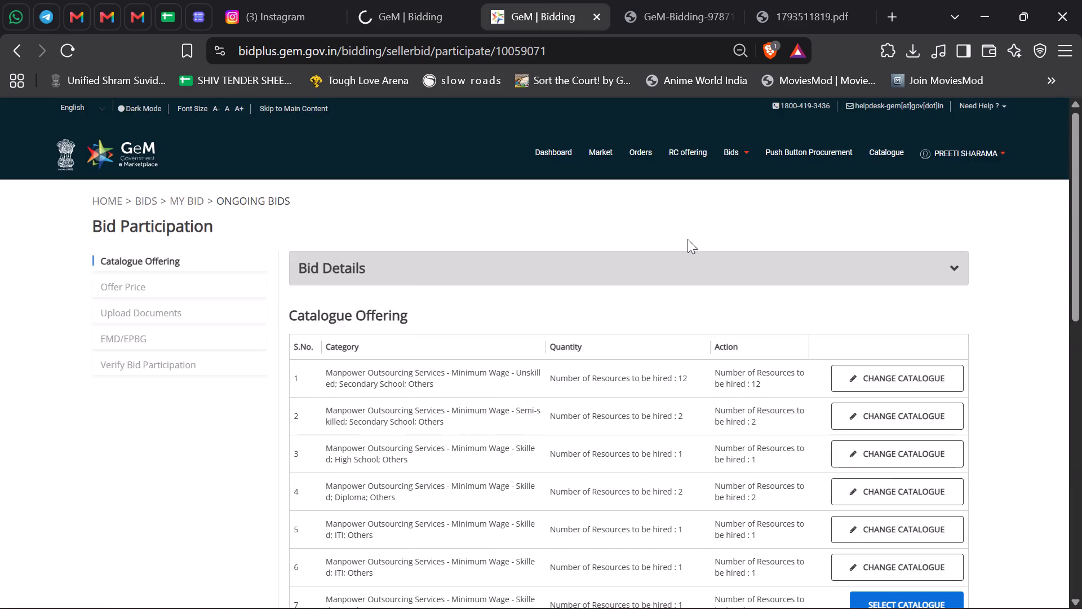
pyautogui.scroll(-2, 688, 239)
pyautogui.click(861, 341)
pyautogui.scroll(-1, 689, 356)
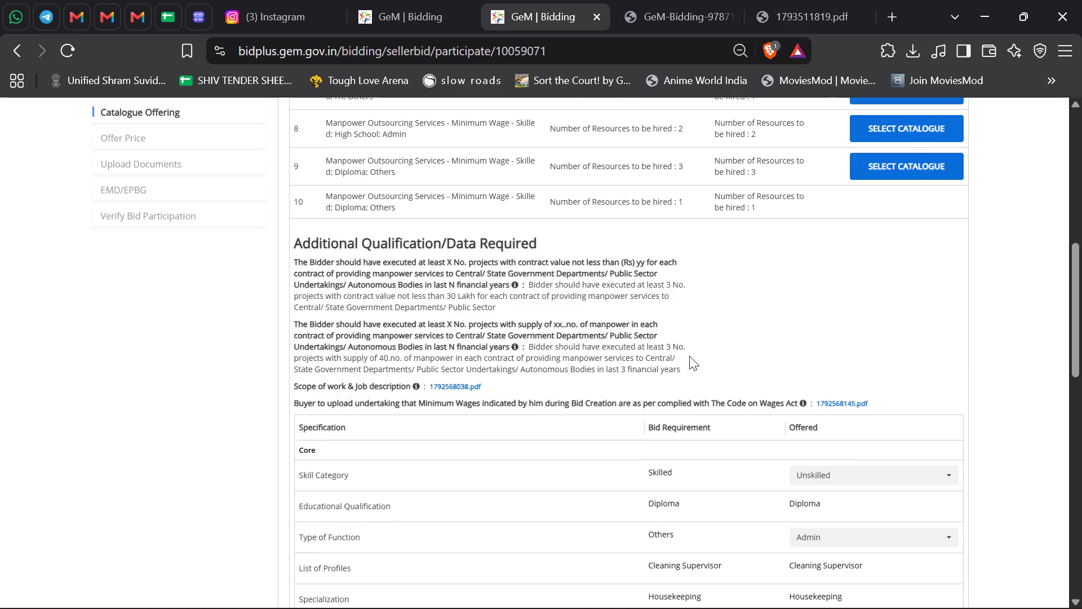
pyautogui.scroll(-1, 689, 356)
pyautogui.click(830, 367)
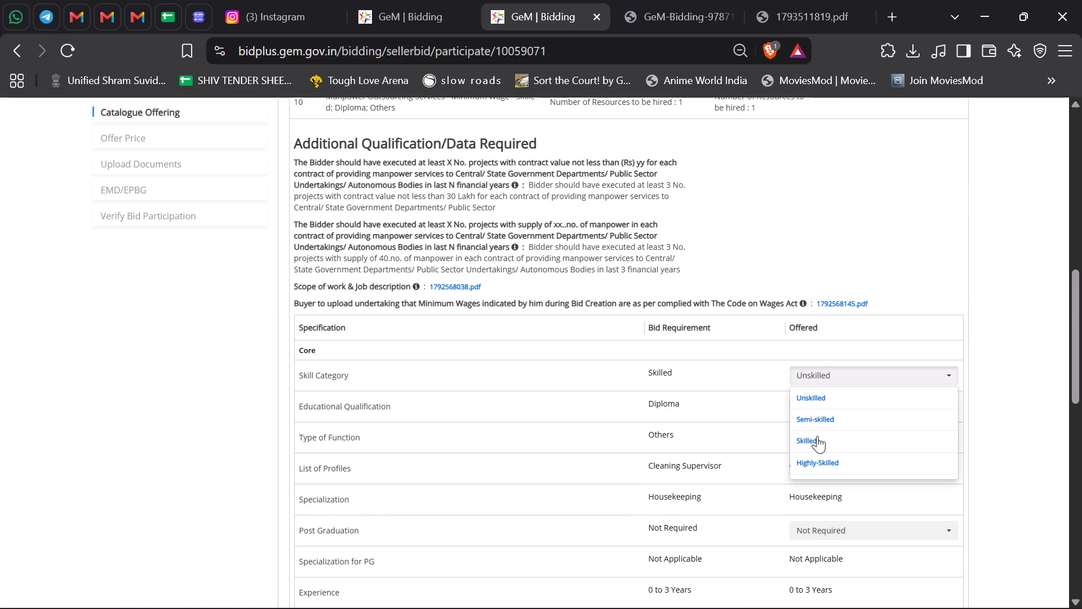
pyautogui.click(817, 436)
pyautogui.scroll(-1, 817, 436)
pyautogui.click(804, 313)
pyautogui.scroll(-3, 821, 359)
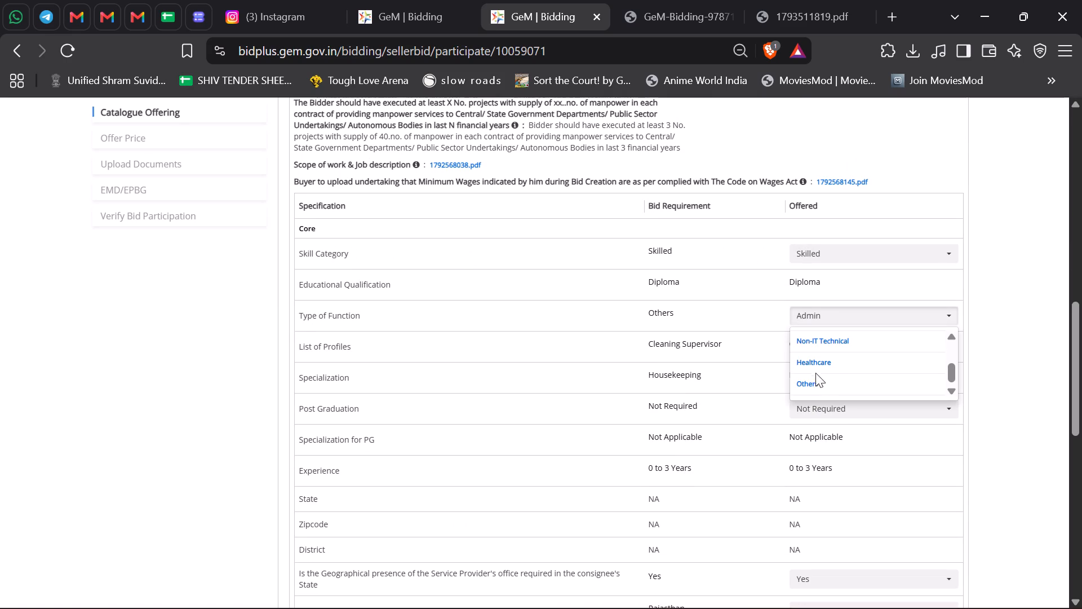
pyautogui.click(817, 381)
# Set item 10's state for geographical presence to Rajasthan, then encrypt and save the offering.
pyautogui.scroll(-1, 817, 381)
pyautogui.click(817, 381)
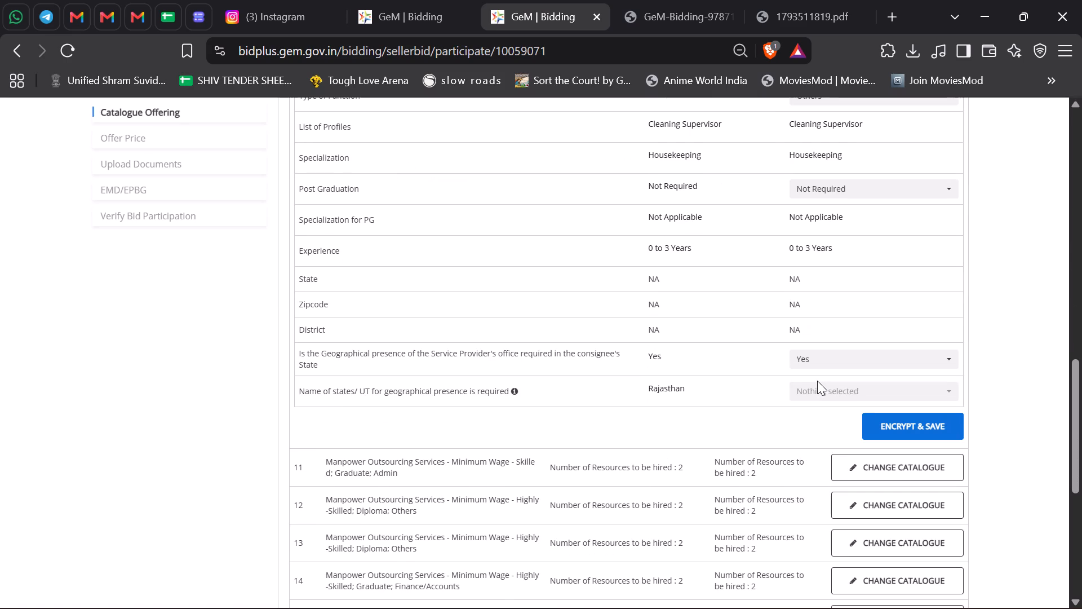
pyautogui.moveTo(819, 386); pyautogui.dragTo(815, 394)
pyautogui.press('r')
pyautogui.press('Return')
pyautogui.click(898, 427)
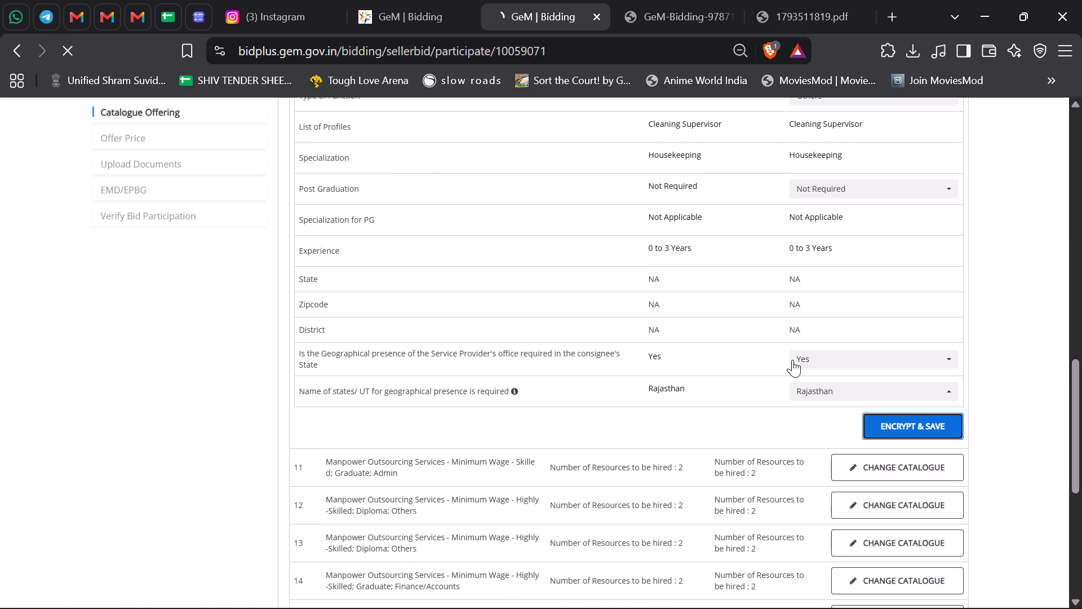
# In the original tab, open item 8's catalogue and set Skill Category to Skilled.
pyautogui.click(405, 0)
pyautogui.scroll(-2, 652, 268)
pyautogui.click(889, 284)
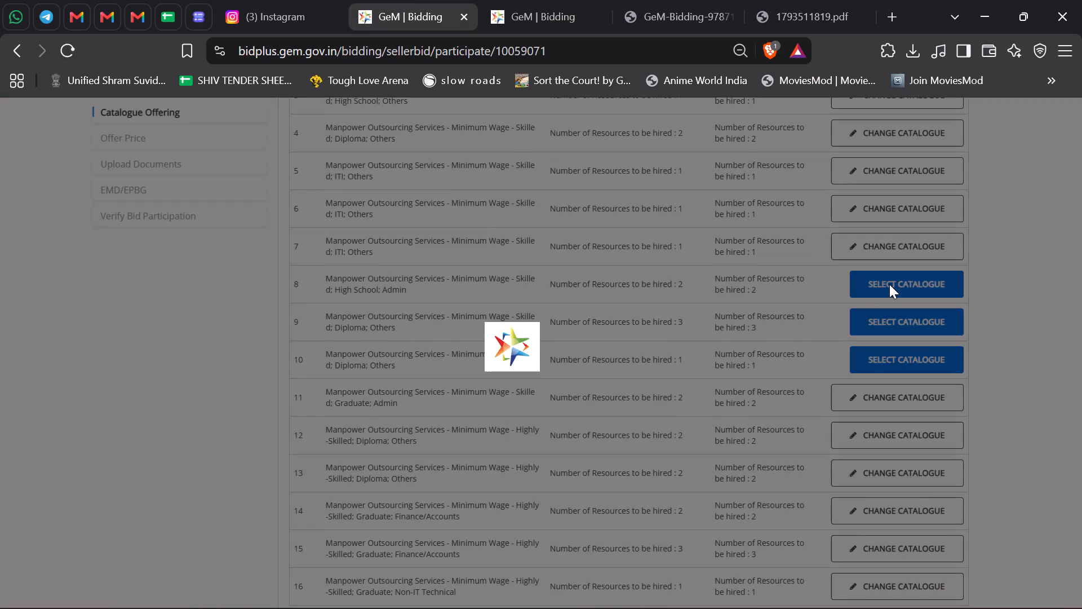
pyautogui.scroll(-1, 694, 329)
pyautogui.click(817, 343)
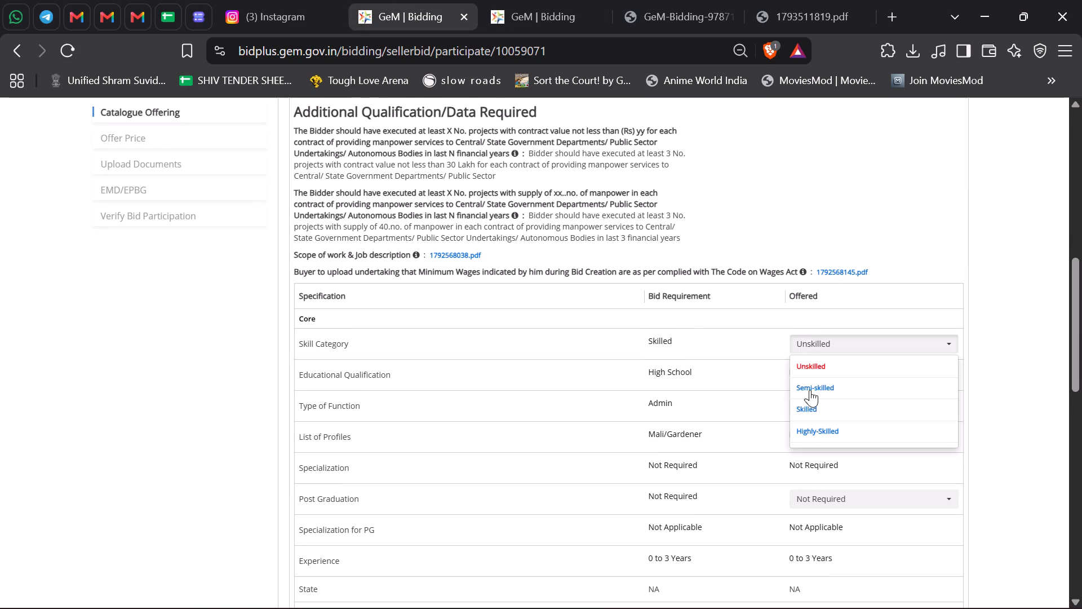
pyautogui.click(808, 408)
# Set item 8's state for geographical presence to Rajasthan, then encrypt and save the offering.
pyautogui.scroll(-2, 808, 408)
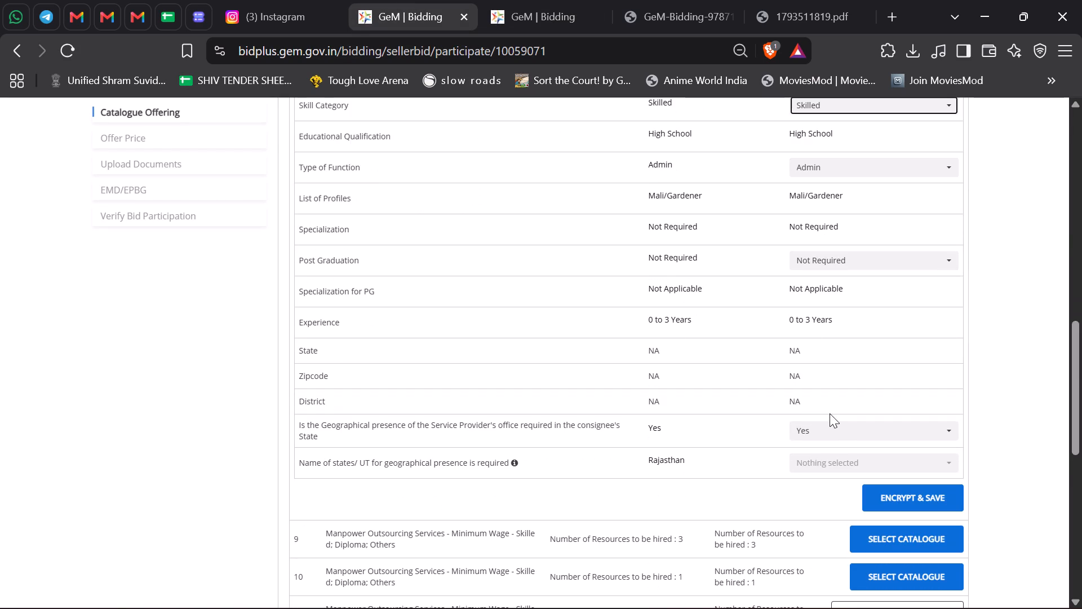
pyautogui.click(827, 464)
pyautogui.press('r')
pyautogui.press('Return')
pyautogui.click(881, 495)
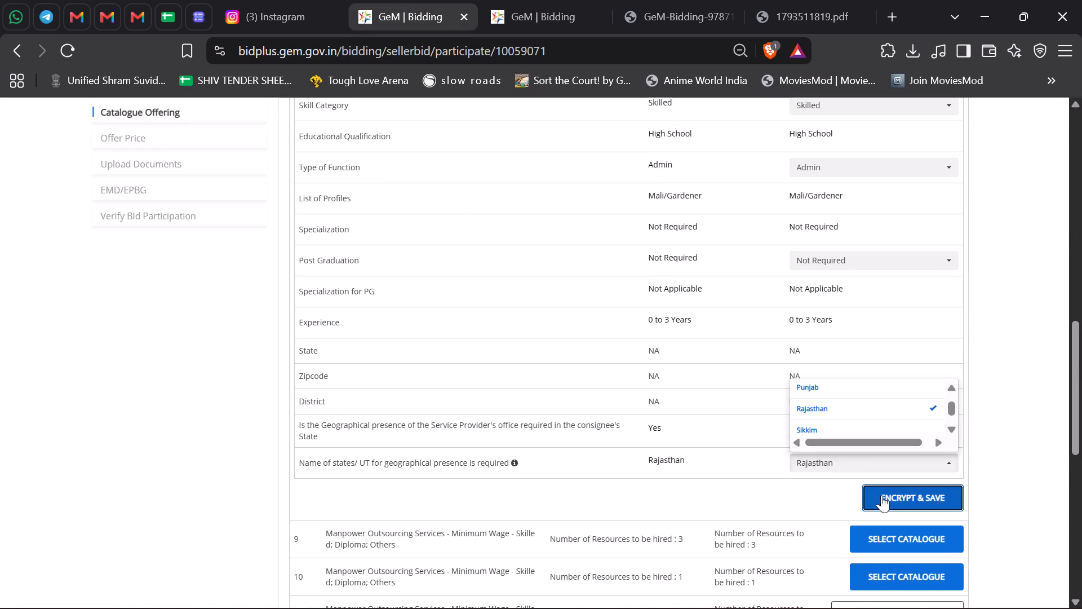
# In the duplicate tab, open item 9's catalogue and set Skill Category to Skilled and Type of Function to Others.
pyautogui.click(504, 0)
pyautogui.scroll(-4, 645, 270)
pyautogui.click(923, 227)
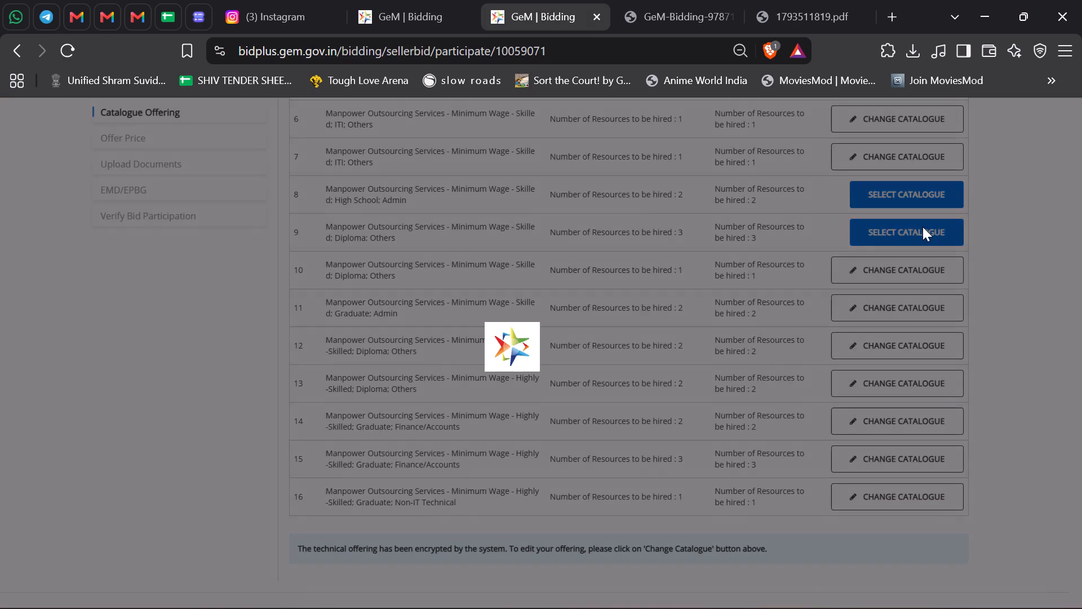
pyautogui.scroll(-2, 637, 298)
pyautogui.click(834, 167)
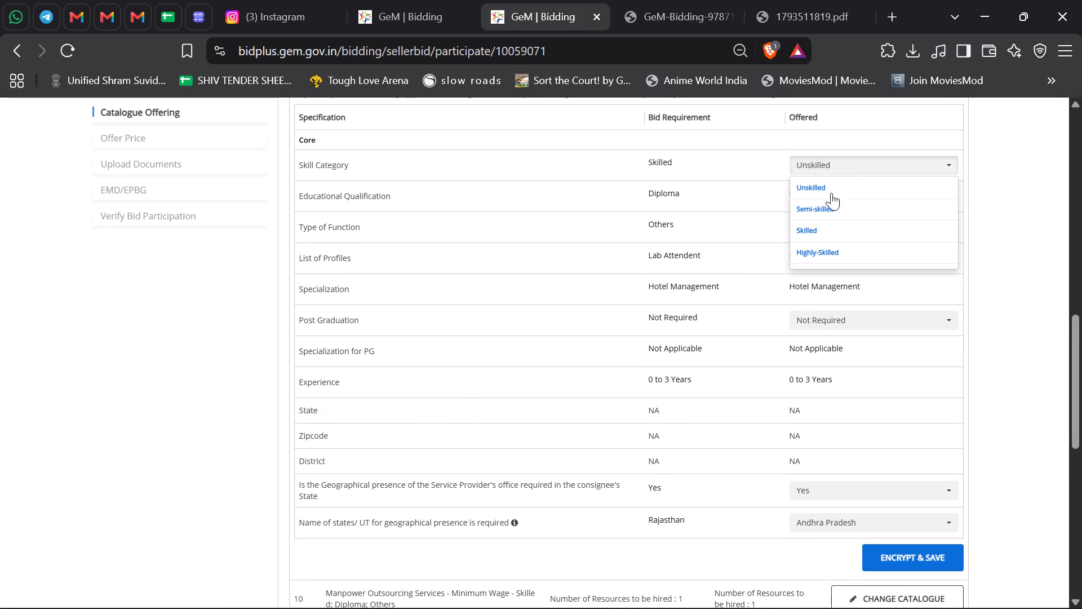
pyautogui.click(746, 245)
pyautogui.click(809, 167)
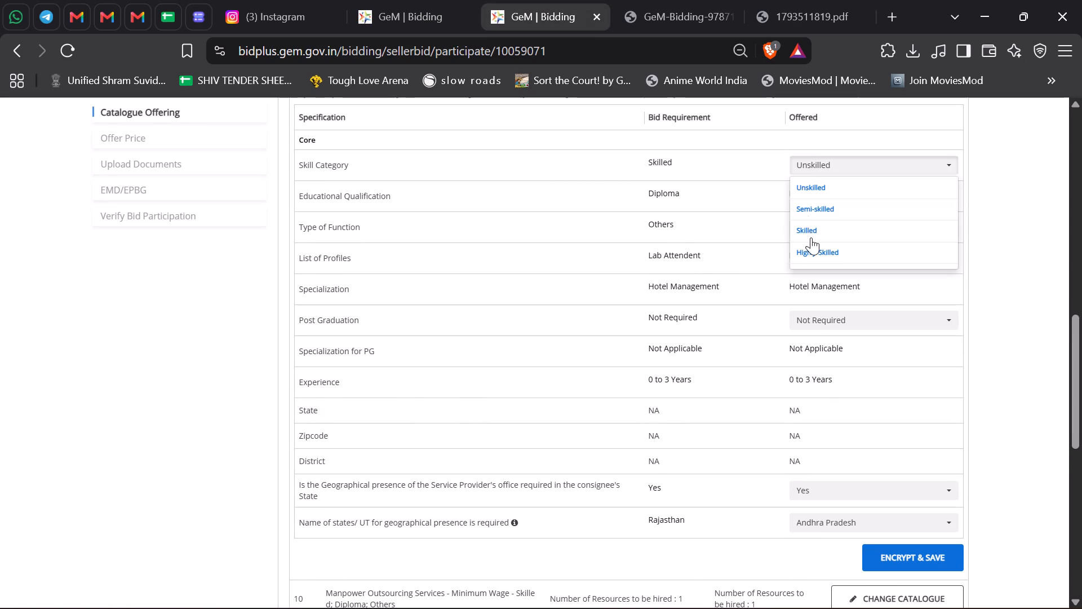
pyautogui.doubleClick(811, 232)
pyautogui.scroll(-3, 833, 276)
pyautogui.click(817, 292)
pyautogui.scroll(-1, 817, 292)
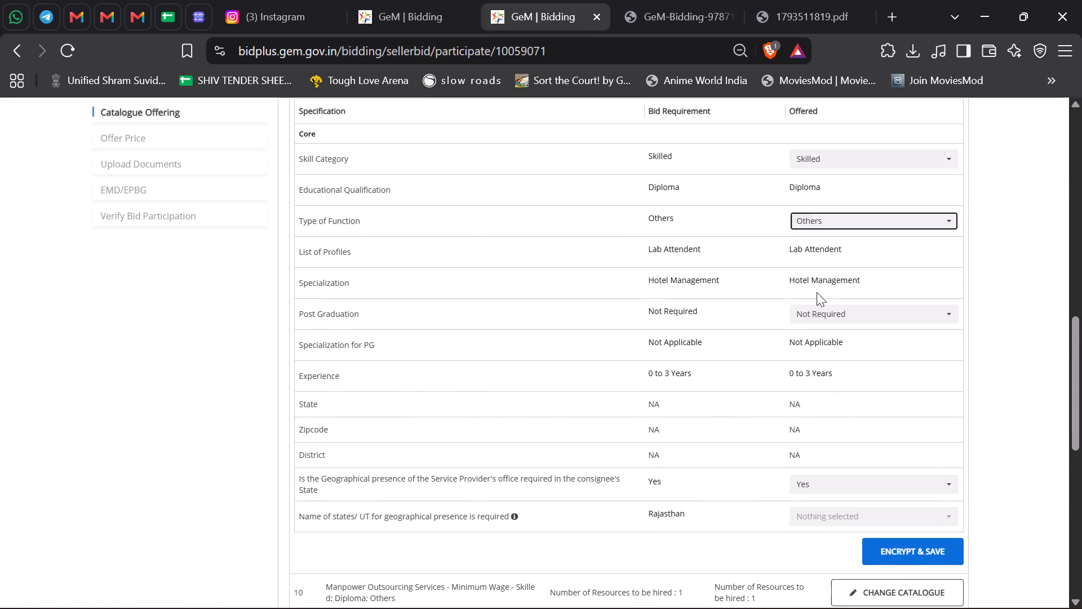
# Set item 9's state for geographical presence to Rajasthan, then encrypt and save the offering.
pyautogui.scroll(-1, 817, 292)
pyautogui.scroll(1, 817, 293)
pyautogui.click(825, 388)
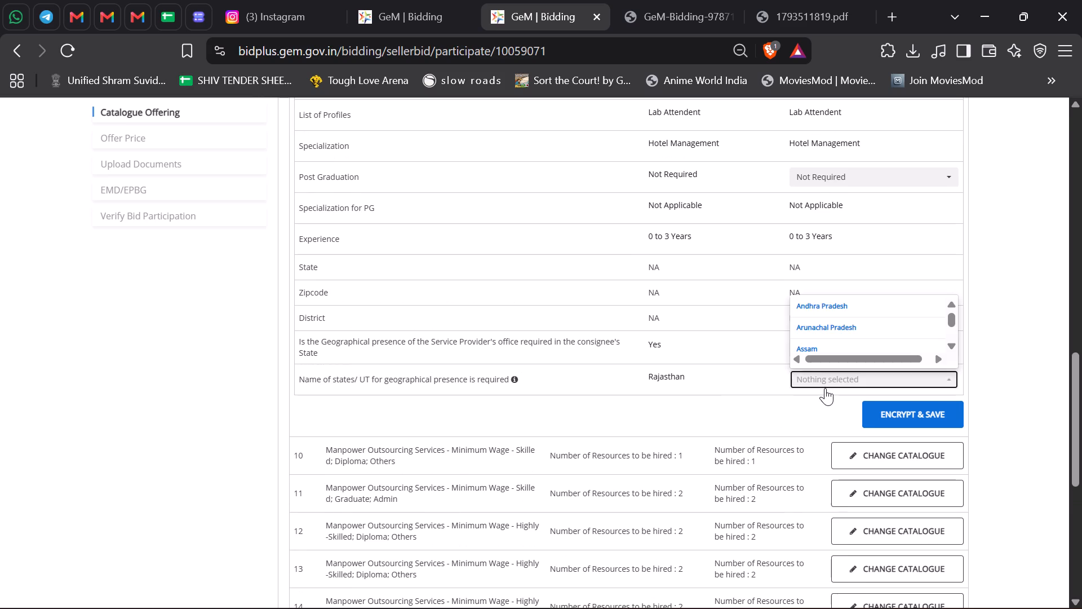
pyautogui.press('r')
pyautogui.press('Return')
pyautogui.click(859, 401)
pyautogui.click(886, 417)
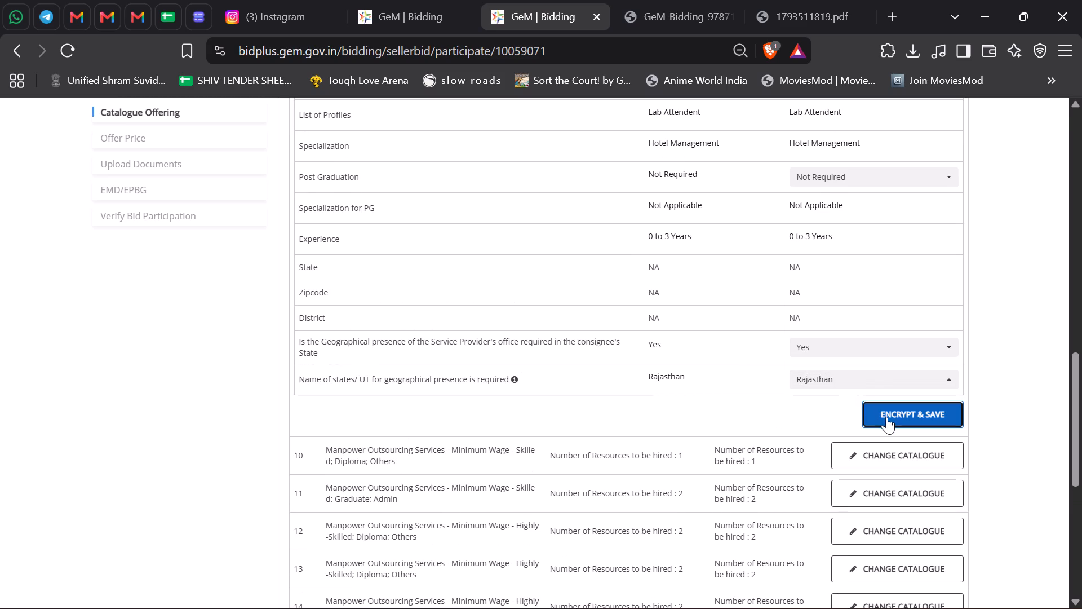
# Proceed from the finished catalogue offerings to the Offer Price stage of the bid.
pyautogui.scroll(2, 668, 192)
pyautogui.scroll(-8, 668, 192)
pyautogui.click(960, 291)
# Close the original bidding tab, keeping the one on the Offer Price stage.
pyautogui.click(454, 24)
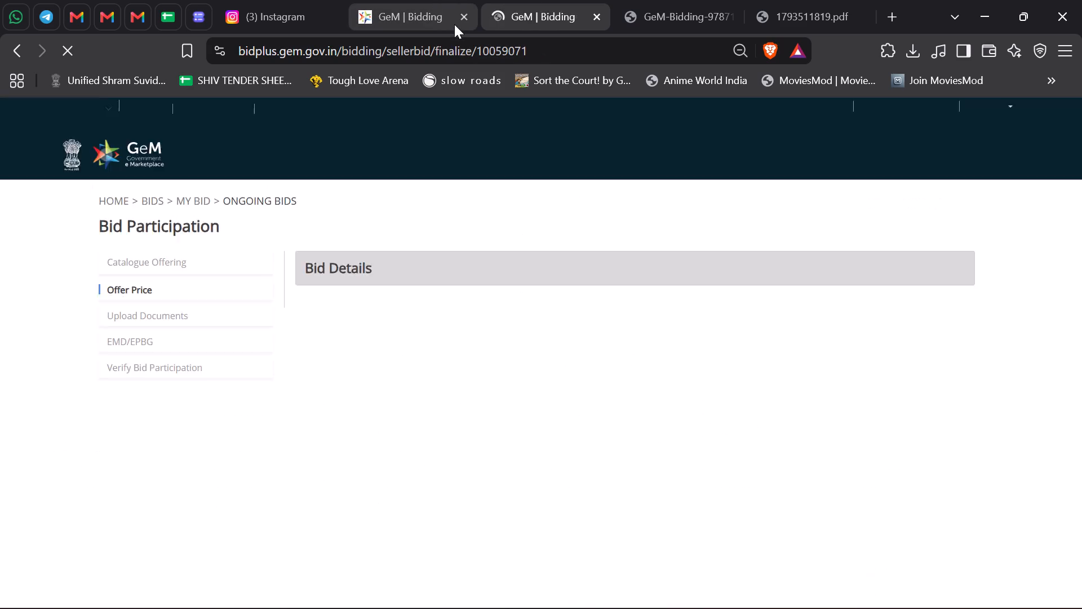
pyautogui.click(459, 17)
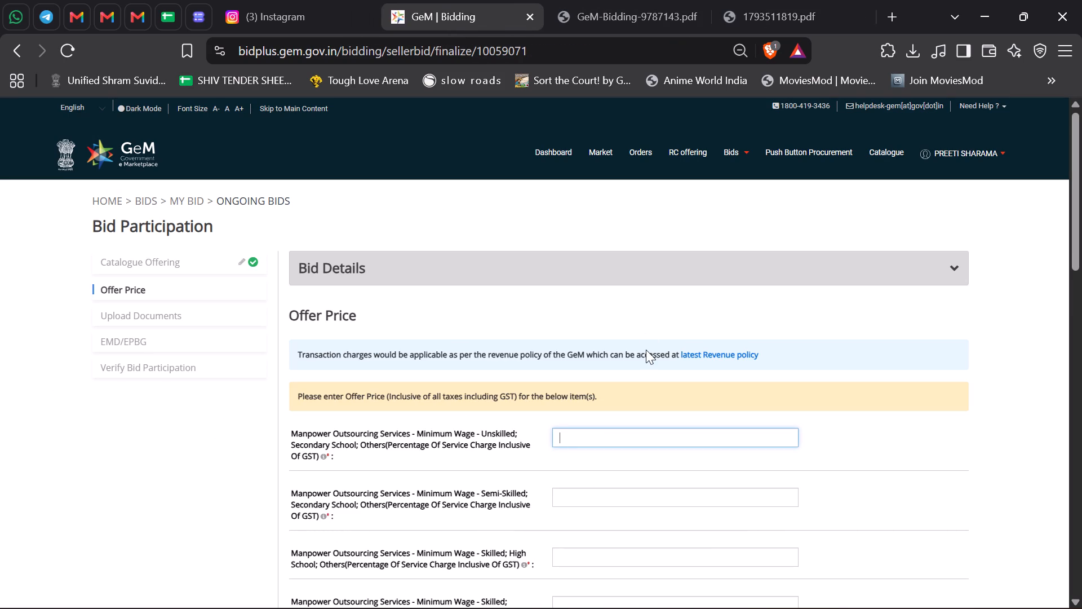
# Enter a service charge of 3.85 from the clipboard history for items 1 to 4, Unskilled through the first Skilled Diploma item.
pyautogui.press('super+v')
pyautogui.press('Down')
pyautogui.press('Down')
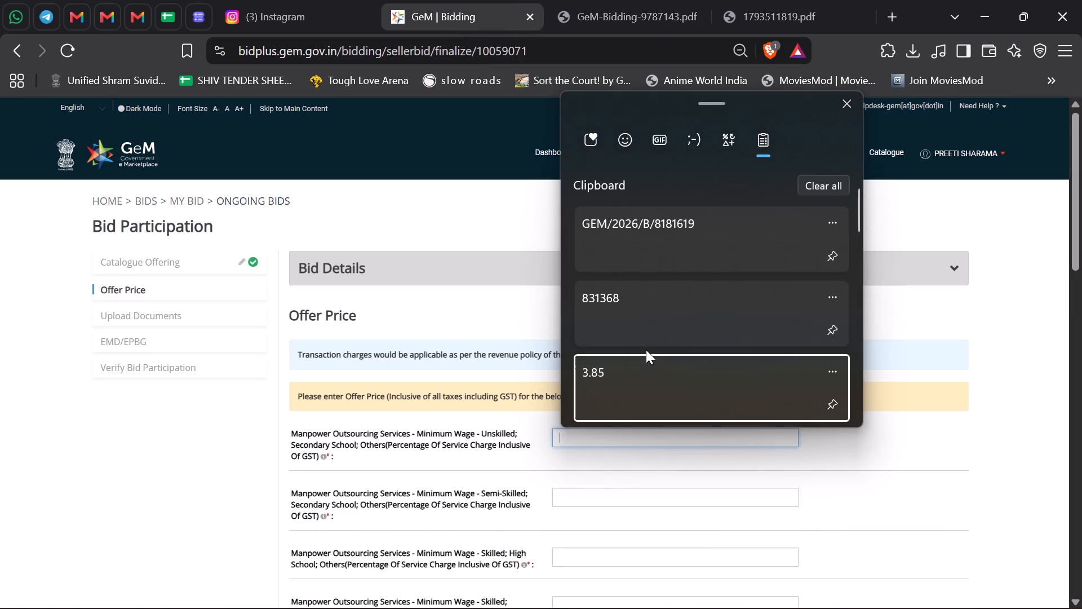
pyautogui.press('Return')
pyautogui.hotkey('ctrl', 'v')
pyautogui.press('Tab')
pyautogui.hotkey('ctrl', 'v')
pyautogui.press('Tab')
pyautogui.hotkey('ctrl', 'v')
pyautogui.press('Tab')
pyautogui.hotkey('ctrl', 'v')
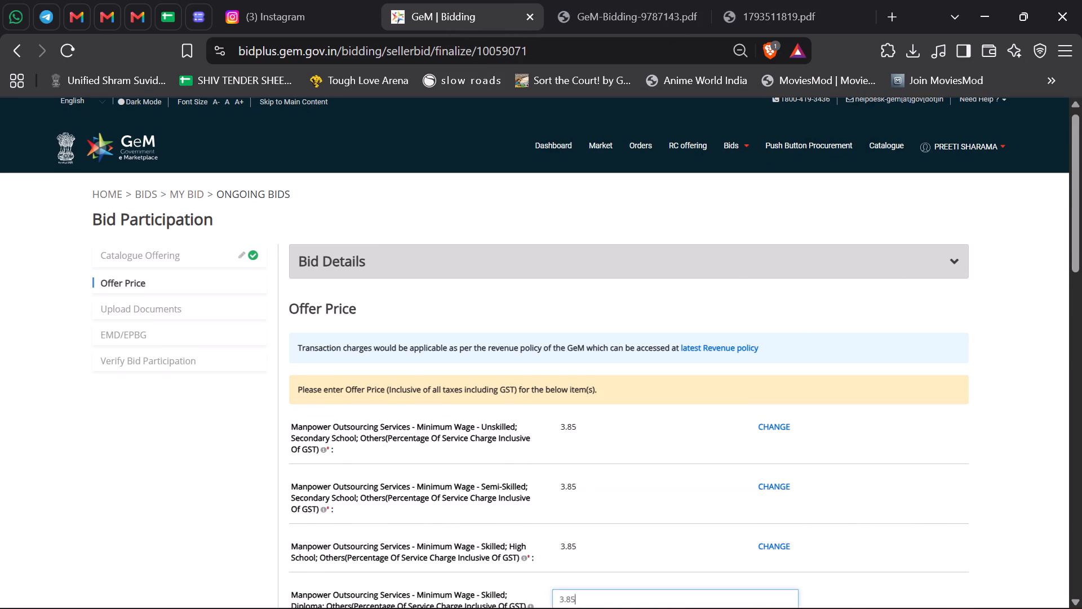
pyautogui.press('Tab')
# Enter the same 3.85 service charge for items 5 to 11, the remaining Skilled categories.
pyautogui.hotkey('ctrl', 'v')
pyautogui.press('Tab')
pyautogui.hotkey('ctrl', 'v')
pyautogui.press('Tab')
pyautogui.hotkey('ctrl', 'v')
pyautogui.press('Tab')
pyautogui.hotkey('ctrl', 'v')
pyautogui.press('Tab')
pyautogui.hotkey('ctrl', 'v')
pyautogui.press('Tab')
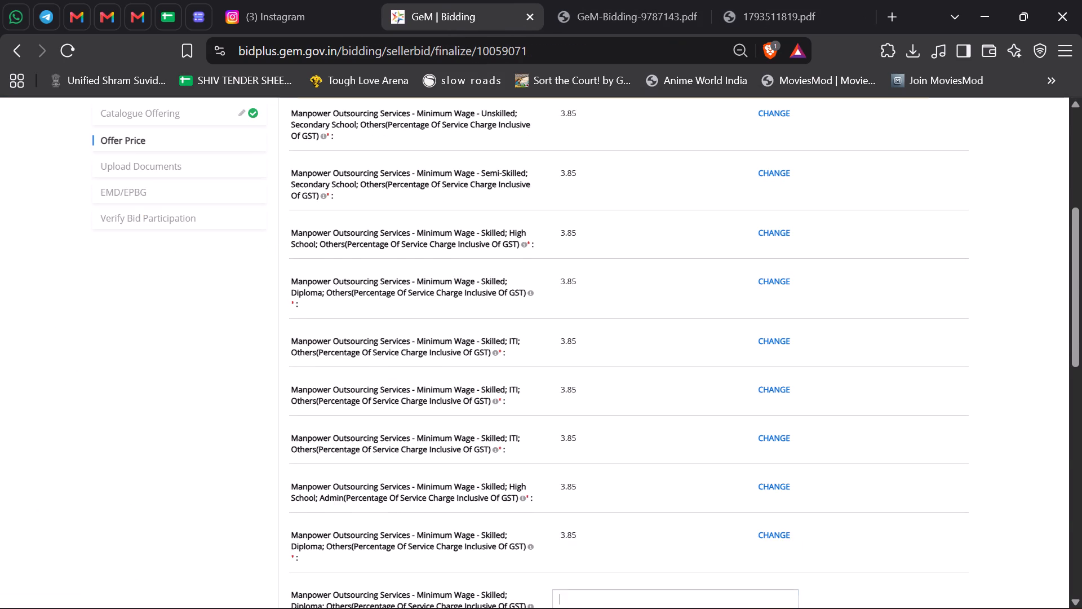
pyautogui.hotkey('ctrl', 'v')
pyautogui.press('Tab')
pyautogui.hotkey('ctrl', 'v')
pyautogui.press('Tab')
# Enter the 3.85 service charge for the five Highly-Skilled items, 12 to 16.
pyautogui.hotkey('ctrl', 'v')
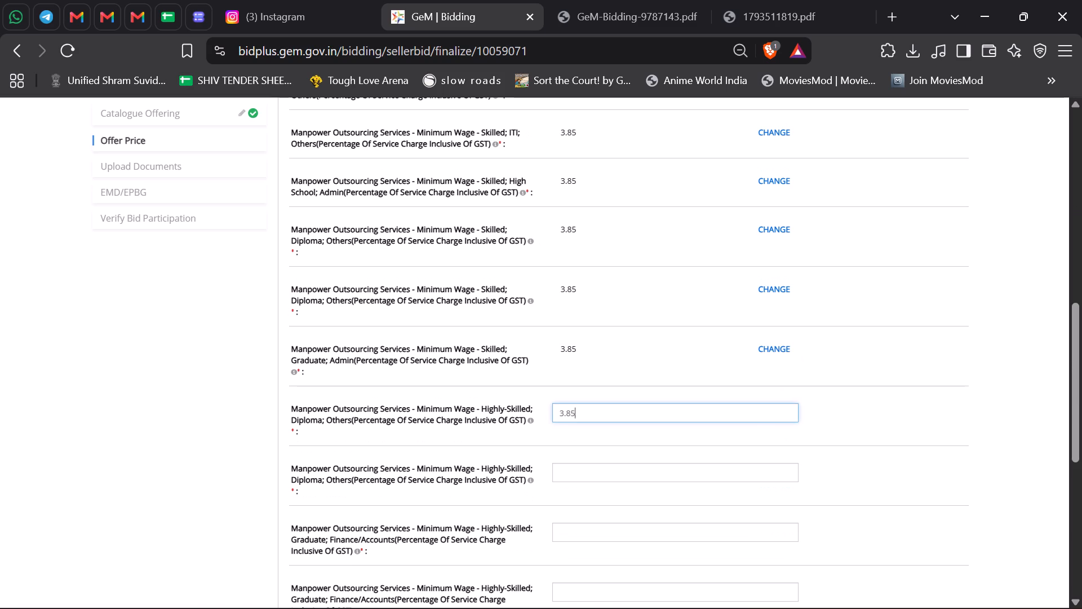
pyautogui.press('Tab')
pyautogui.hotkey('ctrl', 'v')
pyautogui.press('Tab')
pyautogui.hotkey('ctrl', 'v')
pyautogui.press('Tab')
pyautogui.hotkey('ctrl', 'v')
pyautogui.press('Tab')
pyautogui.hotkey('ctrl', 'v')
pyautogui.press('Tab')
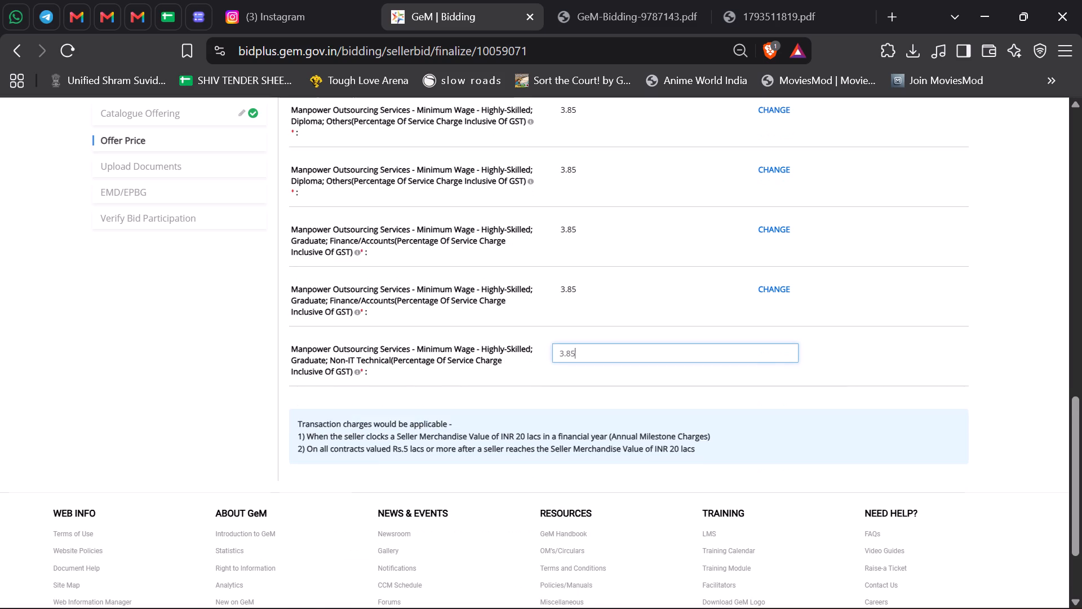
# Show the estimated price breakdown and copy the total offer price.
pyautogui.click(870, 417)
pyautogui.scroll(-7, 688, 404)
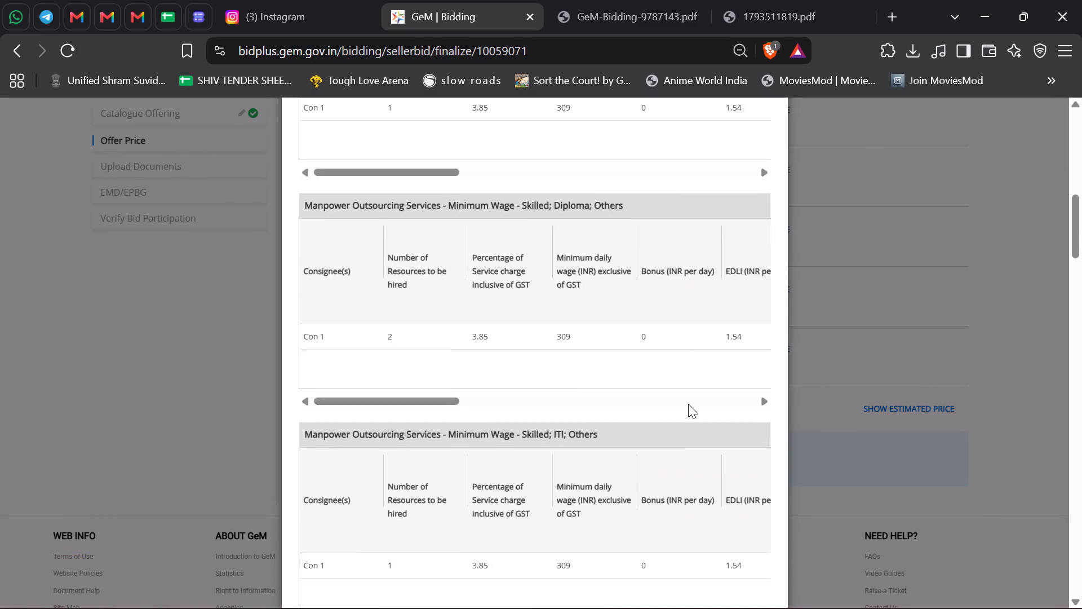
pyautogui.scroll(-9, 688, 404)
pyautogui.scroll(-6, 712, 445)
pyautogui.doubleClick(726, 498)
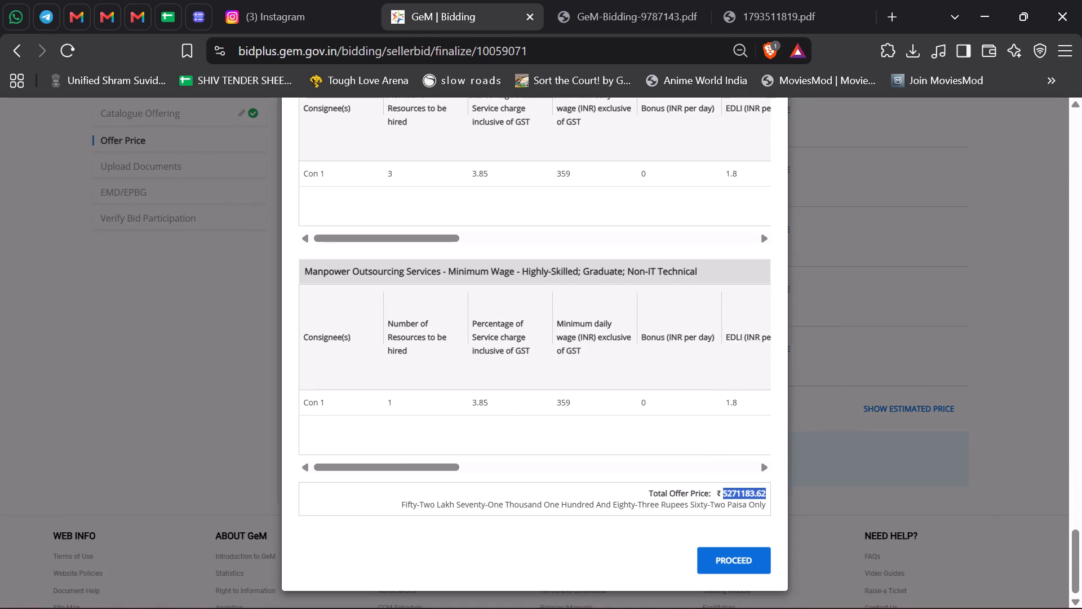
pyautogui.hotkey('ctrl', 'c')
# Proceed with the estimated price, then encrypt and save the offer price and accept the encryption.
pyautogui.click(729, 564)
pyautogui.click(888, 456)
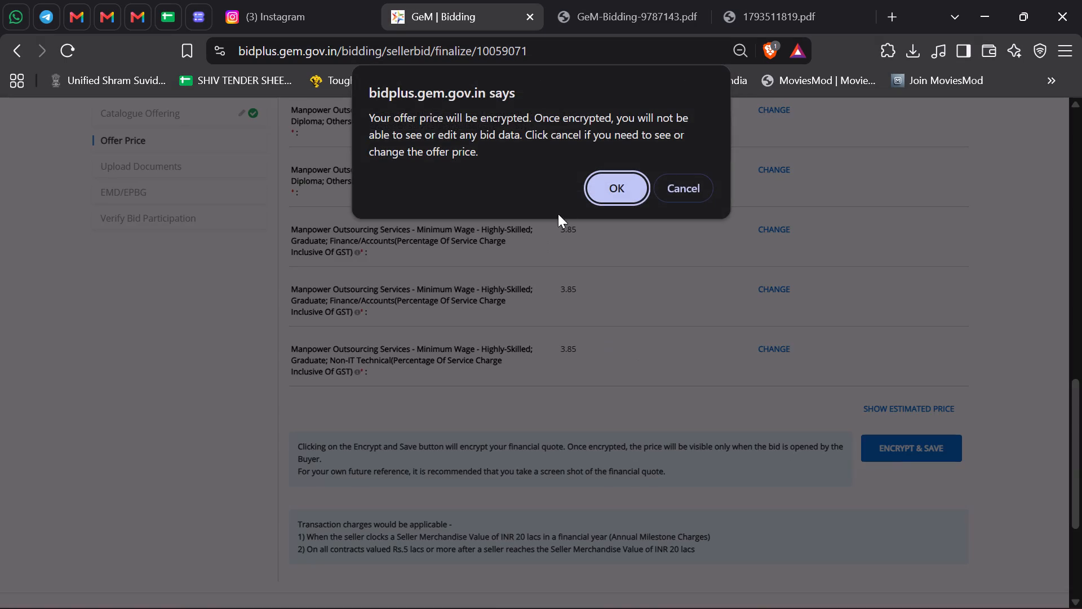
pyautogui.click(596, 190)
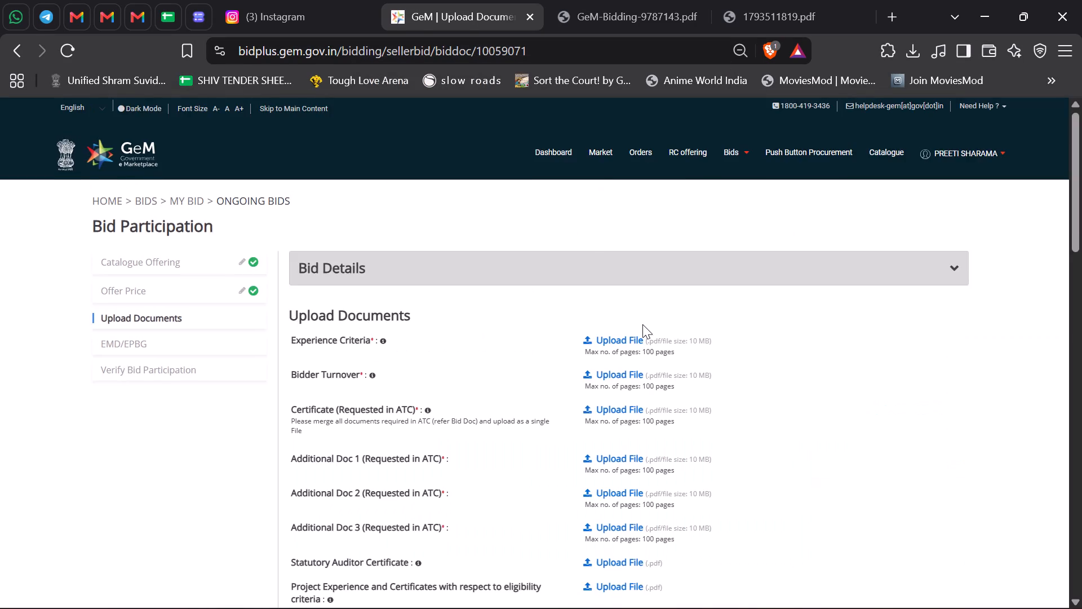
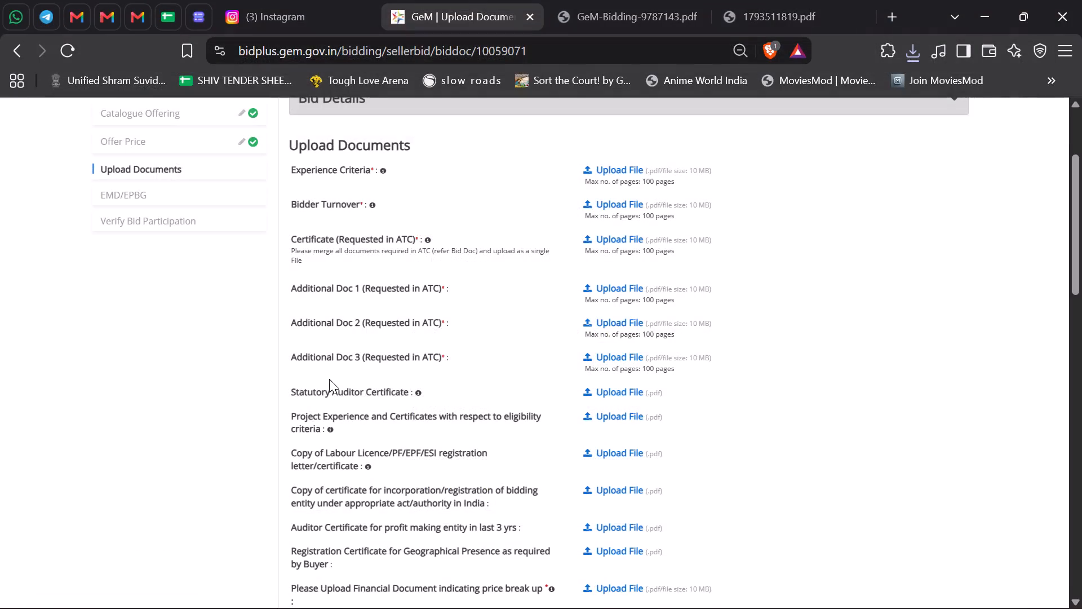
# Upload turnover_samod_ut as the Bidder Turnover document and the atc file as the certificate requested in ATC.
pyautogui.click(631, 206)
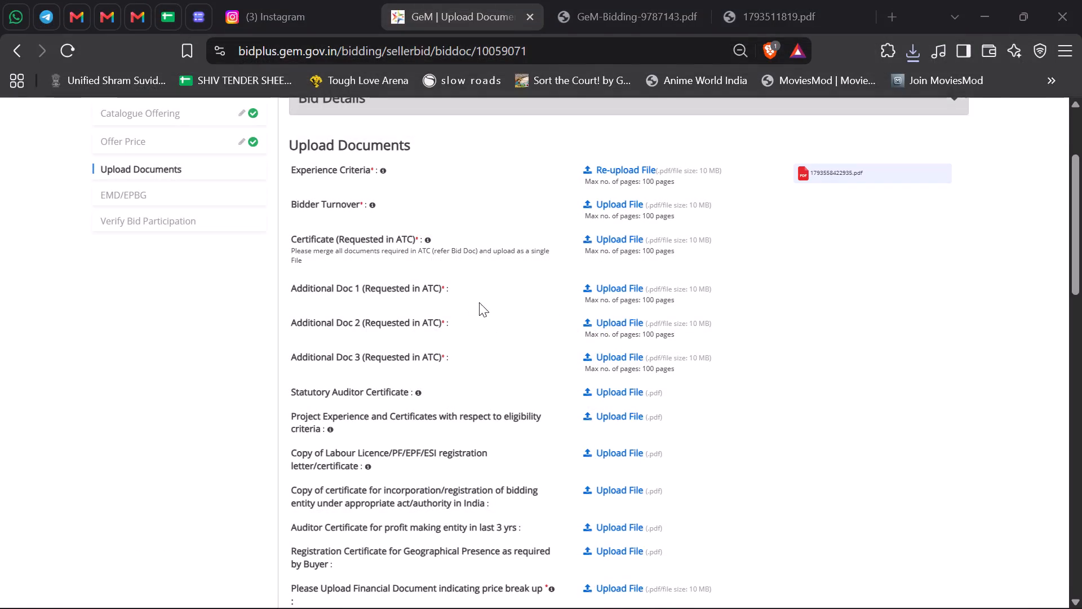
pyautogui.scroll(-10, 479, 302)
pyautogui.doubleClick(339, 506)
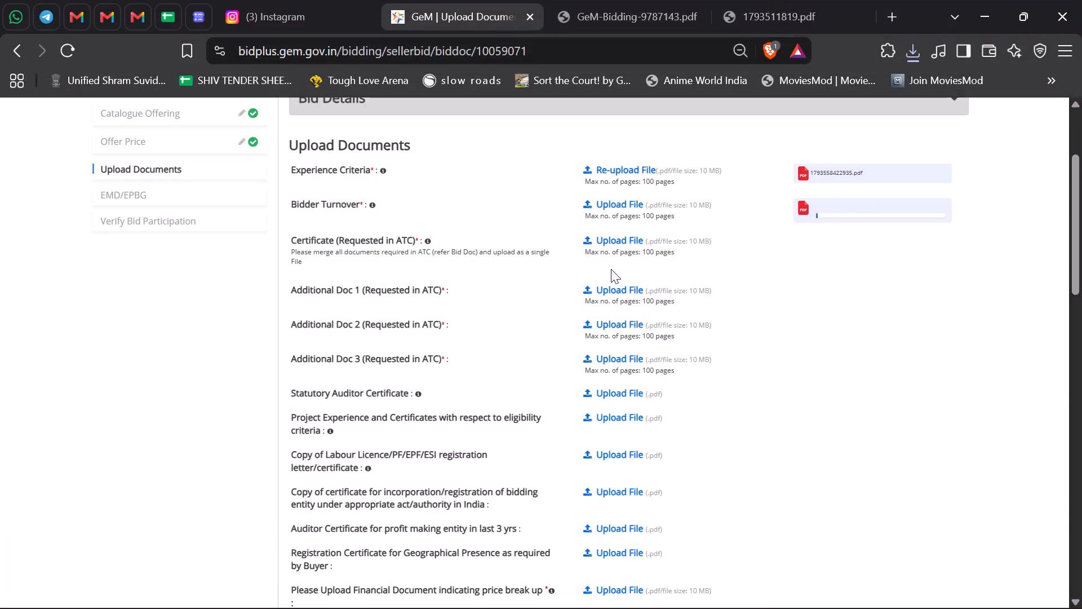
pyautogui.click(638, 239)
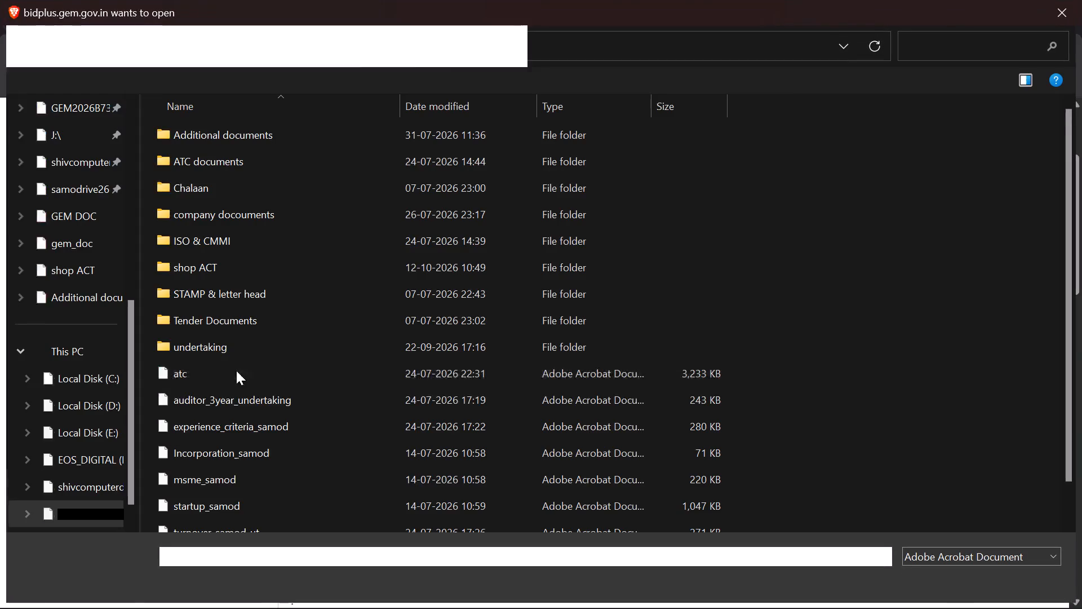
pyautogui.doubleClick(228, 379)
# Upload solvency_certificate, pf_esic_gst_samod and neft_samod from the Additional documents folder as Additional Docs 1, 2 and 3 respectively.
pyautogui.click(591, 305)
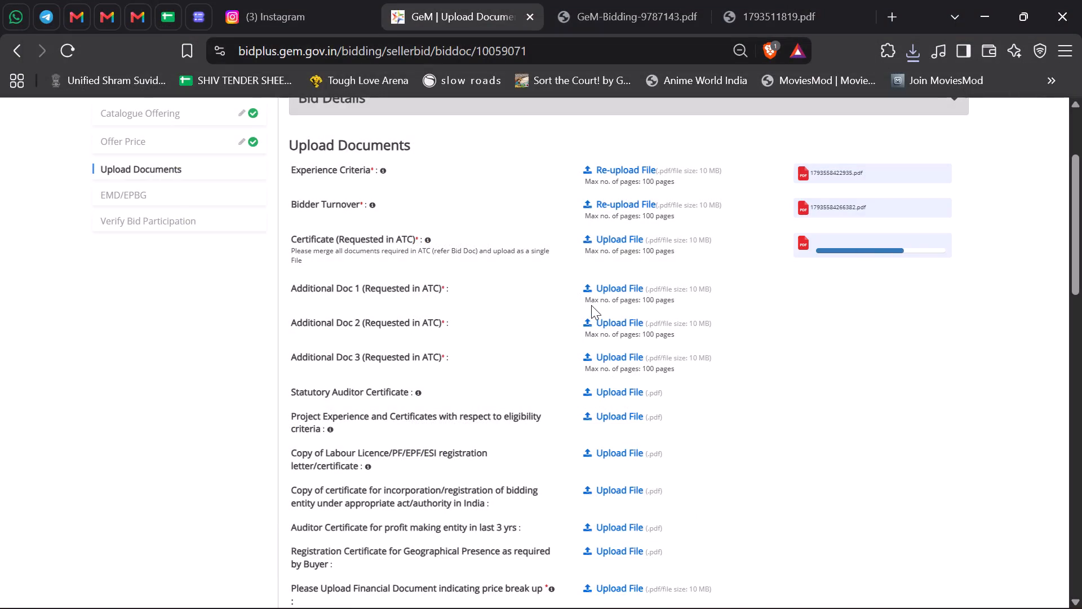
pyautogui.click(593, 288)
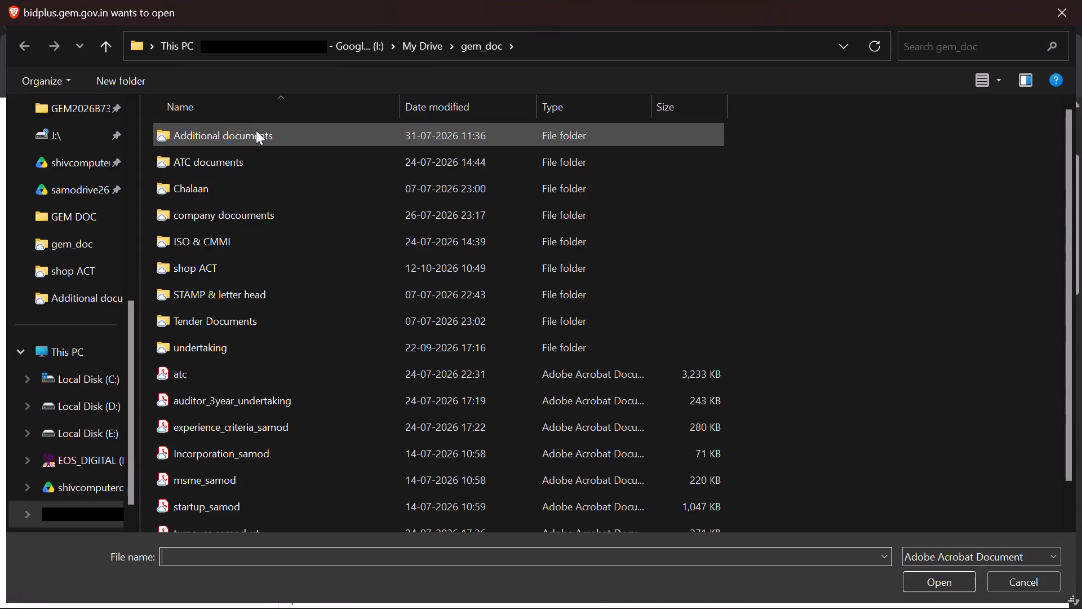
pyautogui.doubleClick(256, 130)
pyautogui.doubleClick(211, 413)
pyautogui.doubleClick(215, 399)
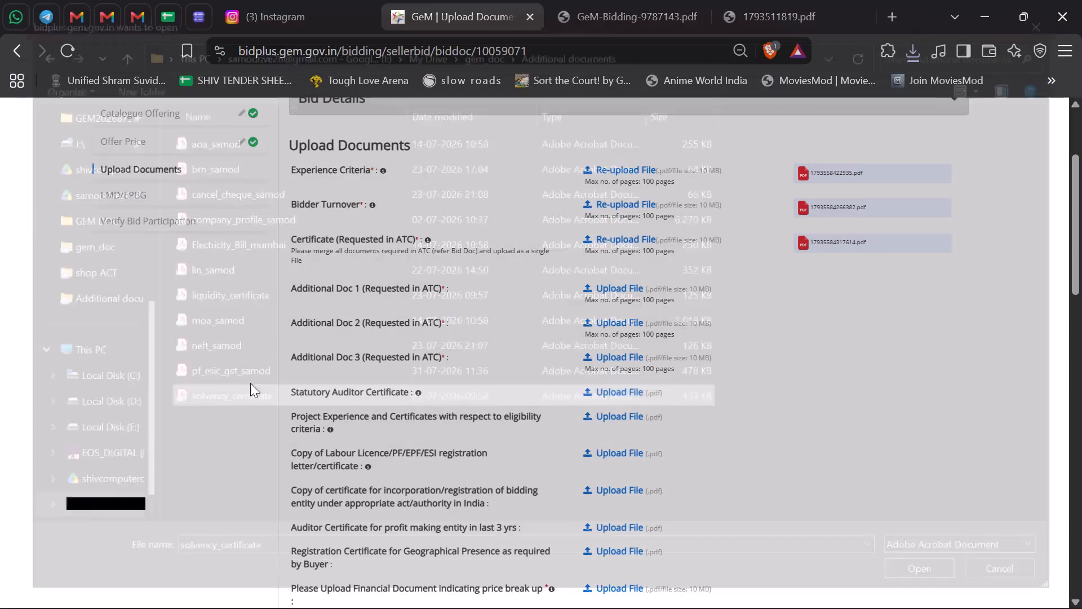
pyautogui.click(602, 323)
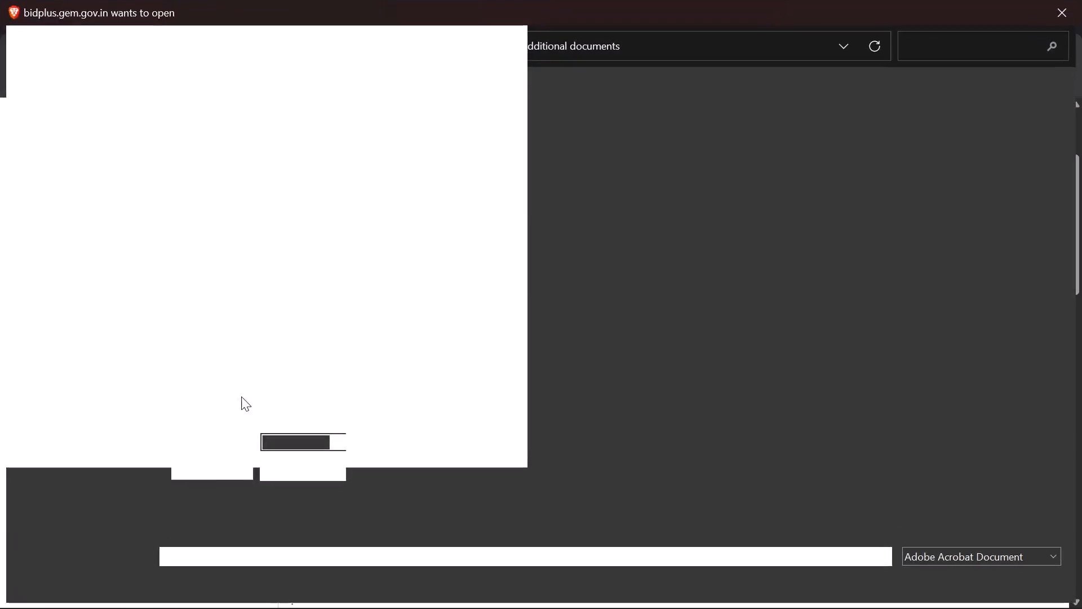
pyautogui.doubleClick(230, 378)
pyautogui.click(606, 367)
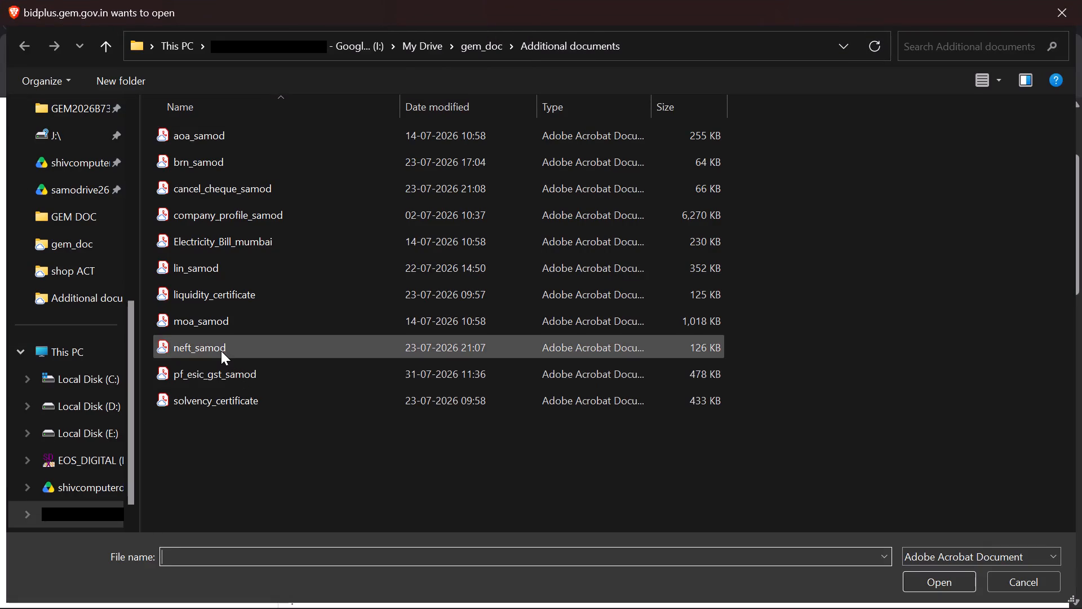
pyautogui.doubleClick(221, 351)
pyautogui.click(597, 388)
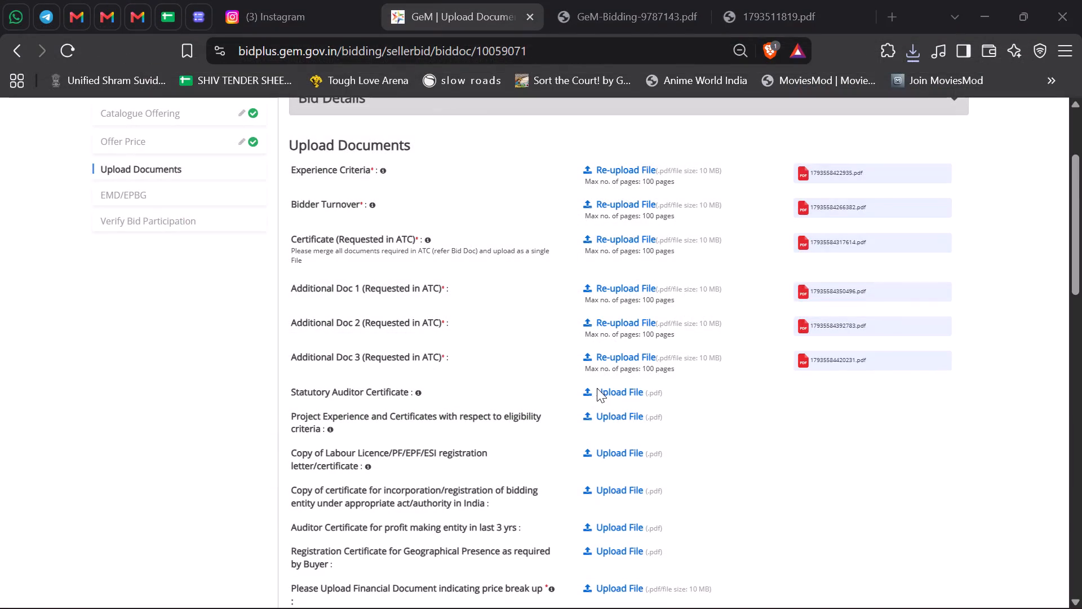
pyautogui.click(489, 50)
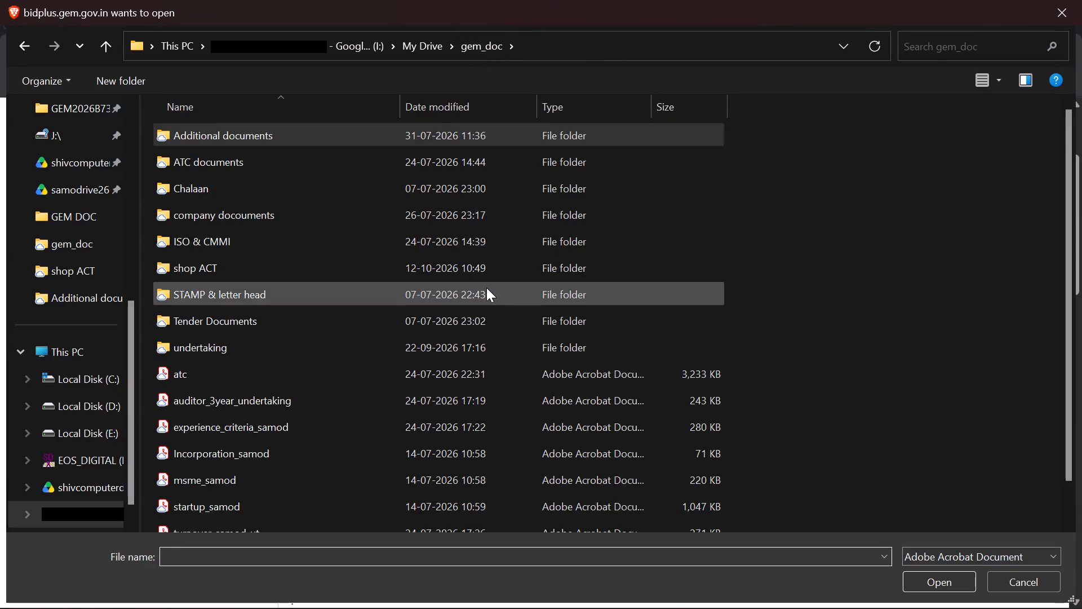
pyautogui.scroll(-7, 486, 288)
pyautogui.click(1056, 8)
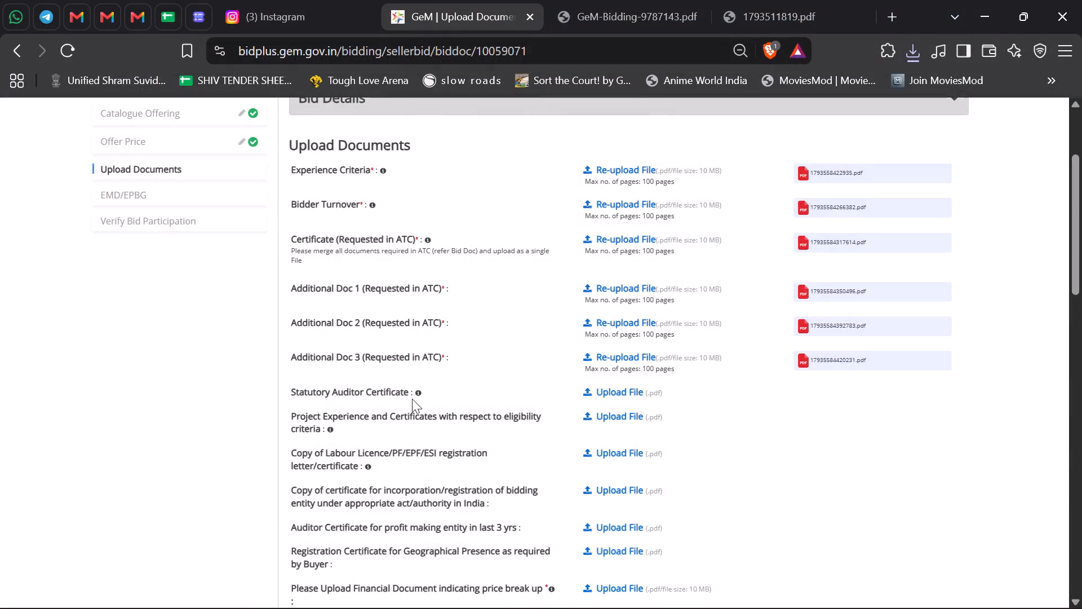
# Upload pf_esic_gst_samod as the copy of the Labour Licence/PF/EPF/ESI registration certificate.
pyautogui.scroll(-1, 436, 429)
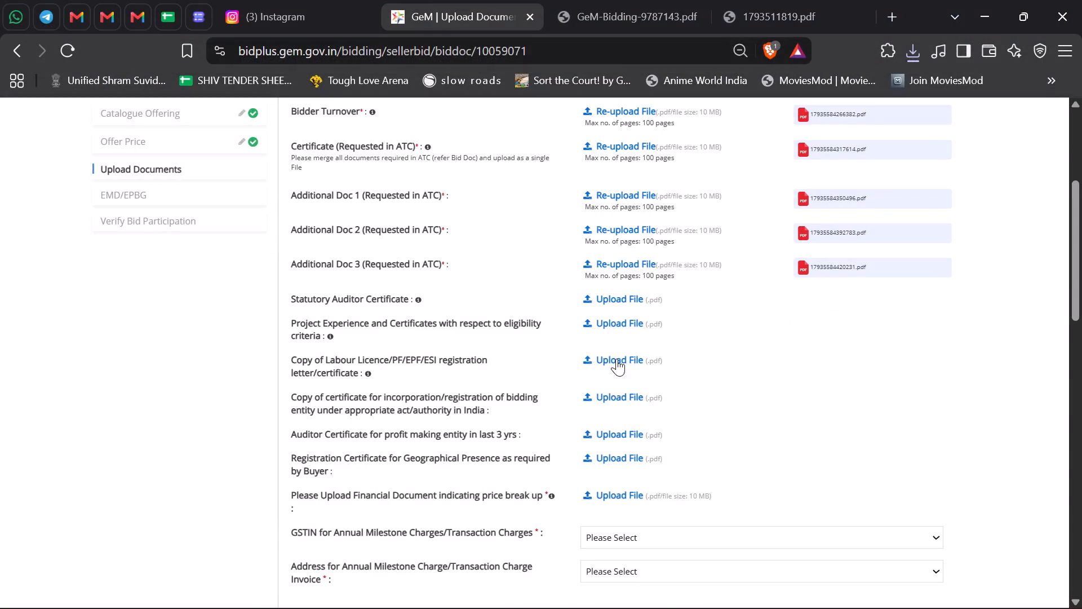
pyautogui.click(617, 359)
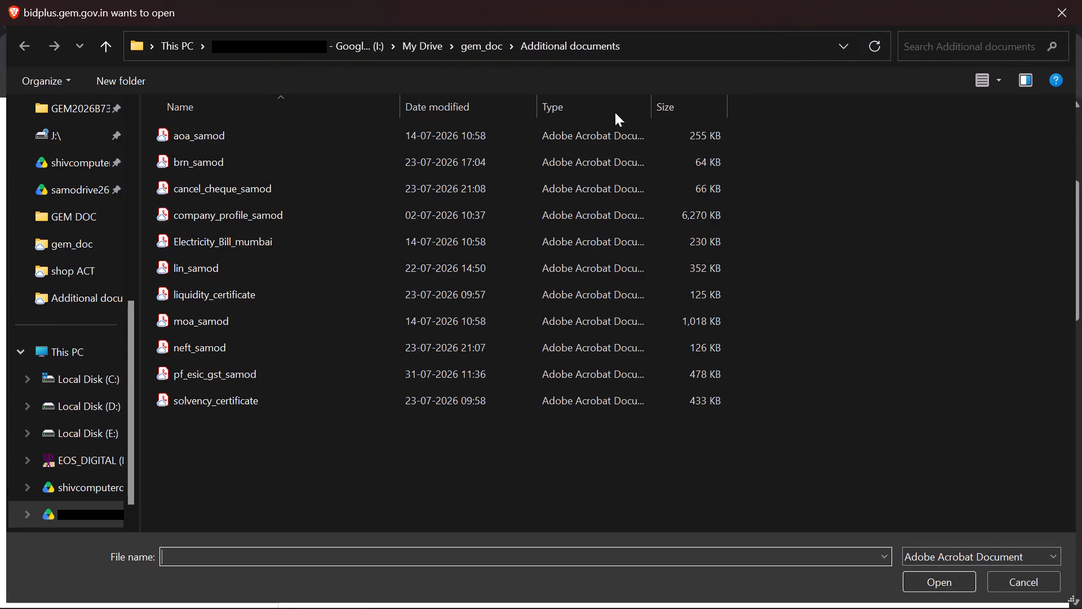
pyautogui.doubleClick(388, 361)
pyautogui.doubleClick(385, 369)
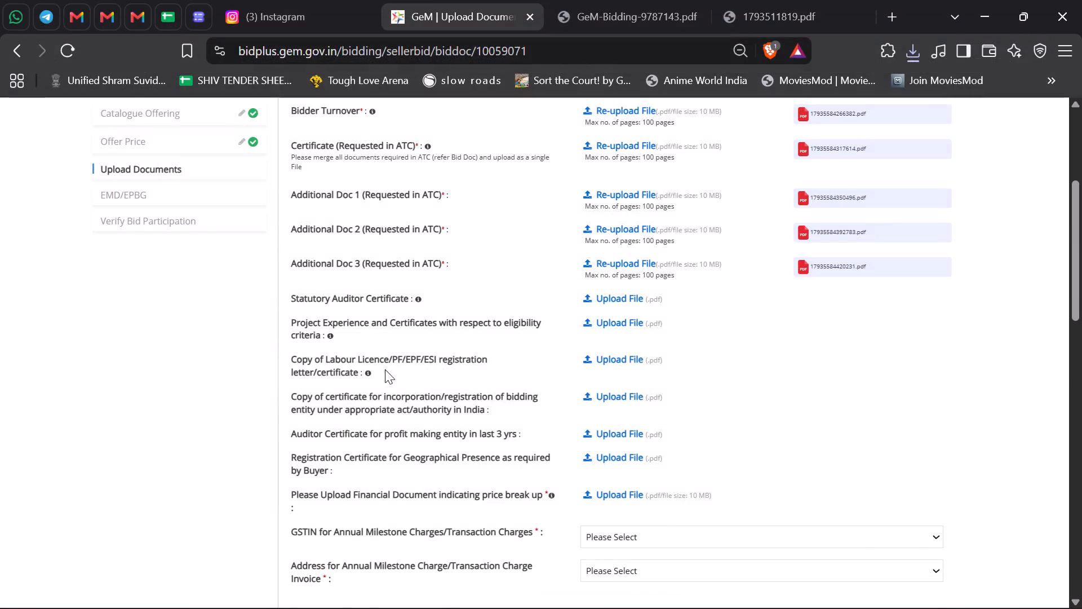
# Upload Incorporation_samod from the gem_doc folder as the bidding entity's certificate of incorporation/registration.
pyautogui.click(604, 398)
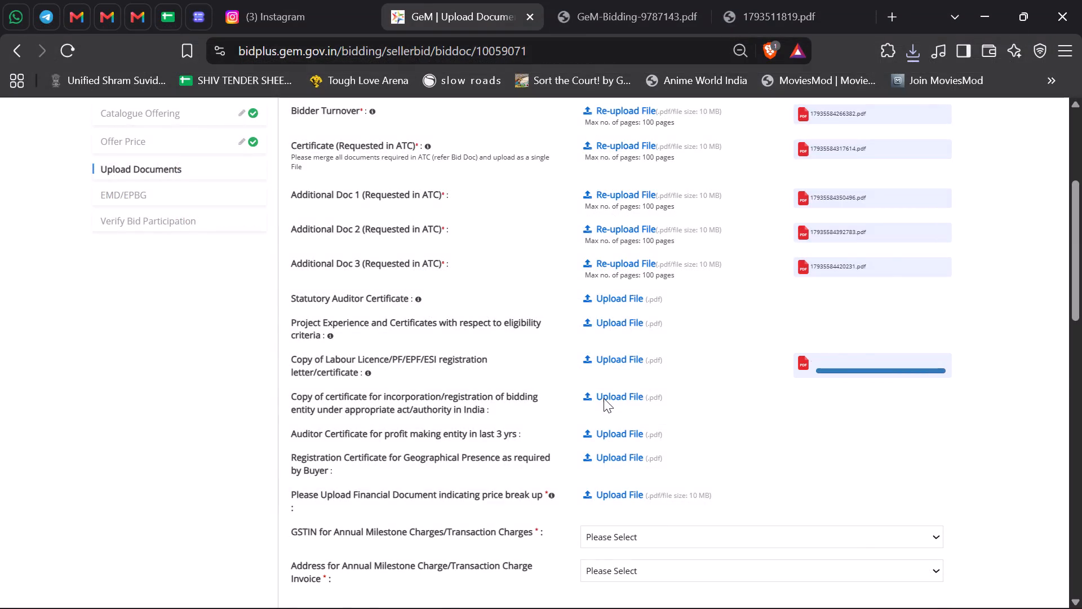
pyautogui.click(463, 48)
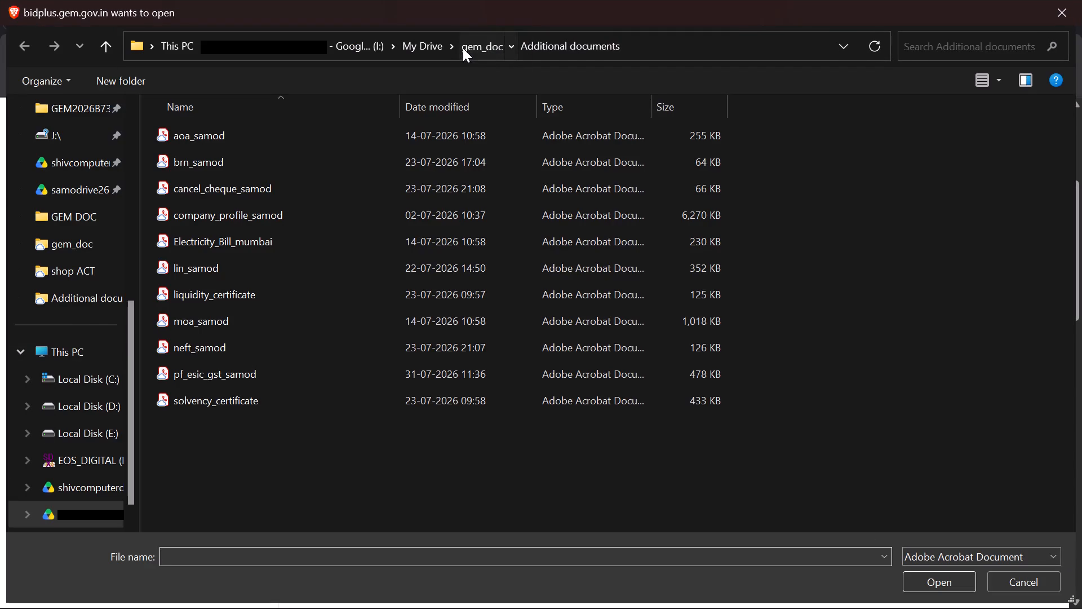
pyautogui.scroll(-5, 314, 473)
pyautogui.click(312, 401)
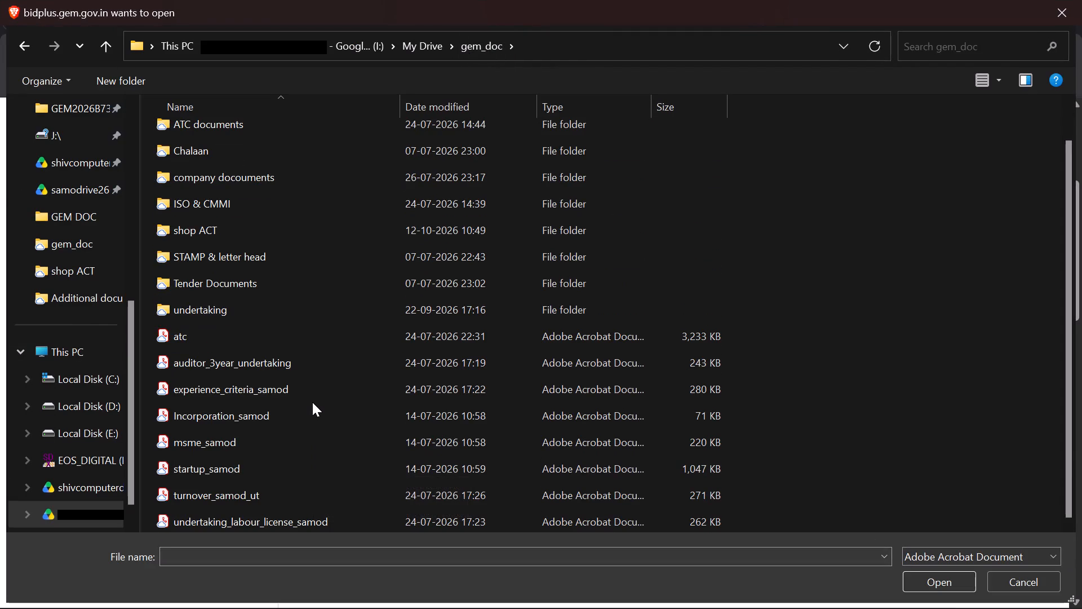
pyautogui.doubleClick(313, 402)
pyautogui.doubleClick(313, 410)
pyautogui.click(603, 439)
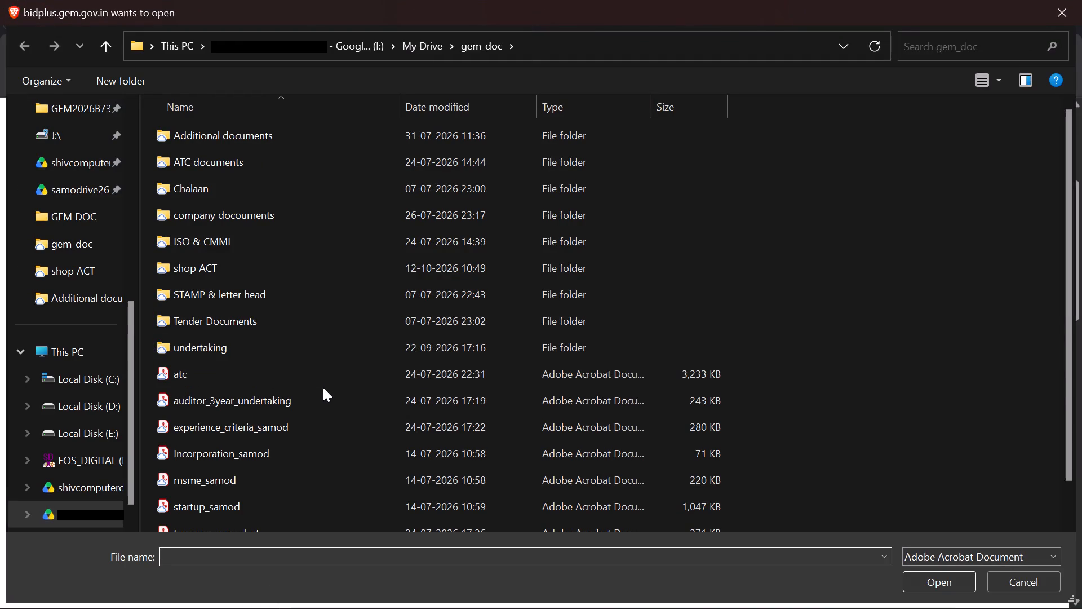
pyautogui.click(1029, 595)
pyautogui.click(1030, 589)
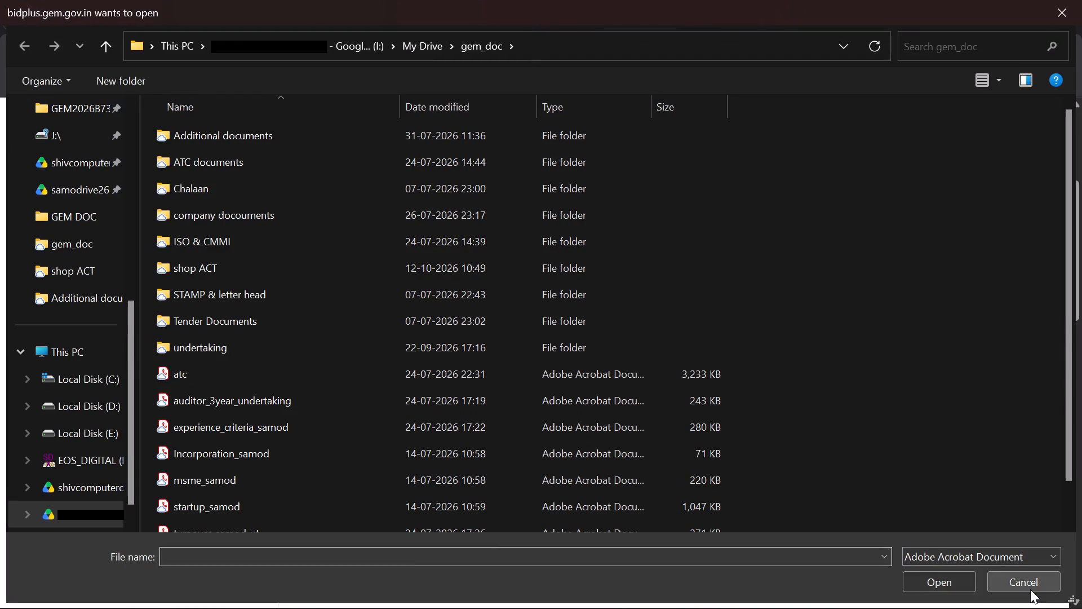
# Upload jaipur_rent_samod from the shop ACT folder as the Registration Certificate for Geographical Presence.
pyautogui.click(611, 464)
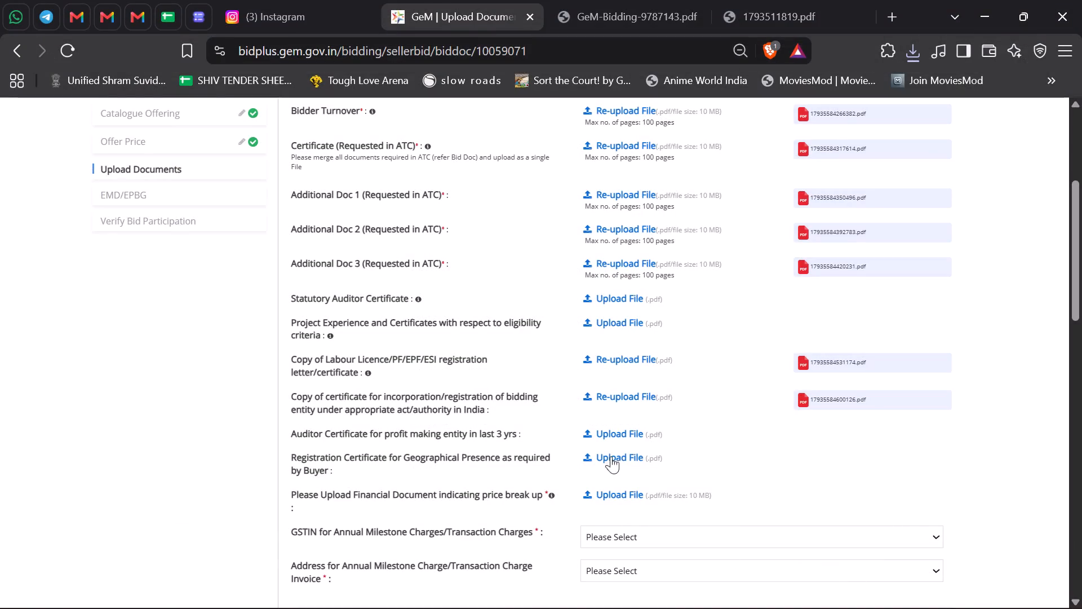
pyautogui.click(611, 456)
pyautogui.doubleClick(336, 260)
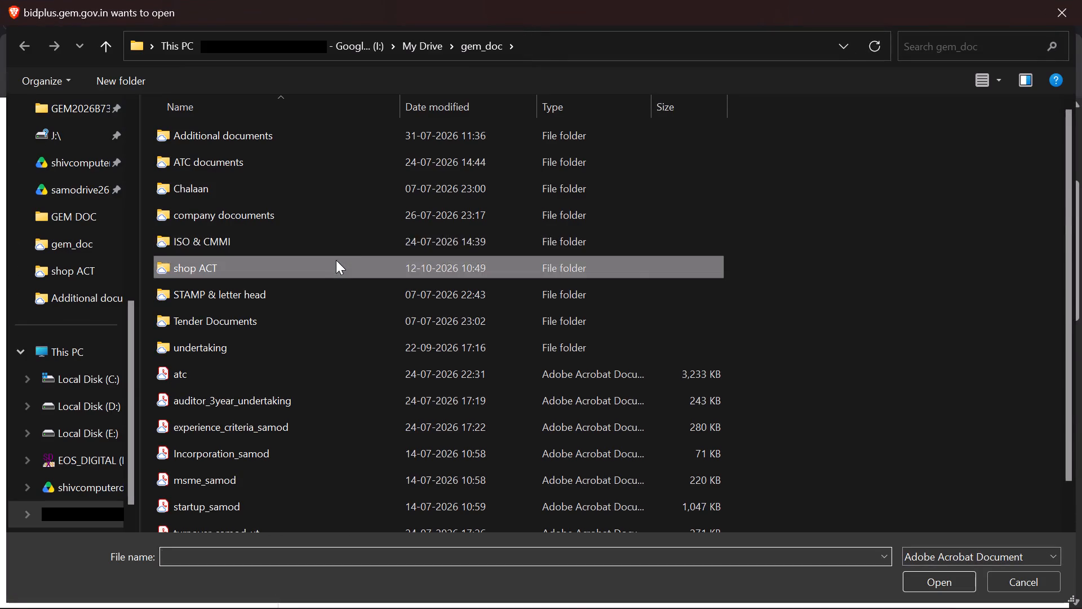
pyautogui.doubleClick(304, 193)
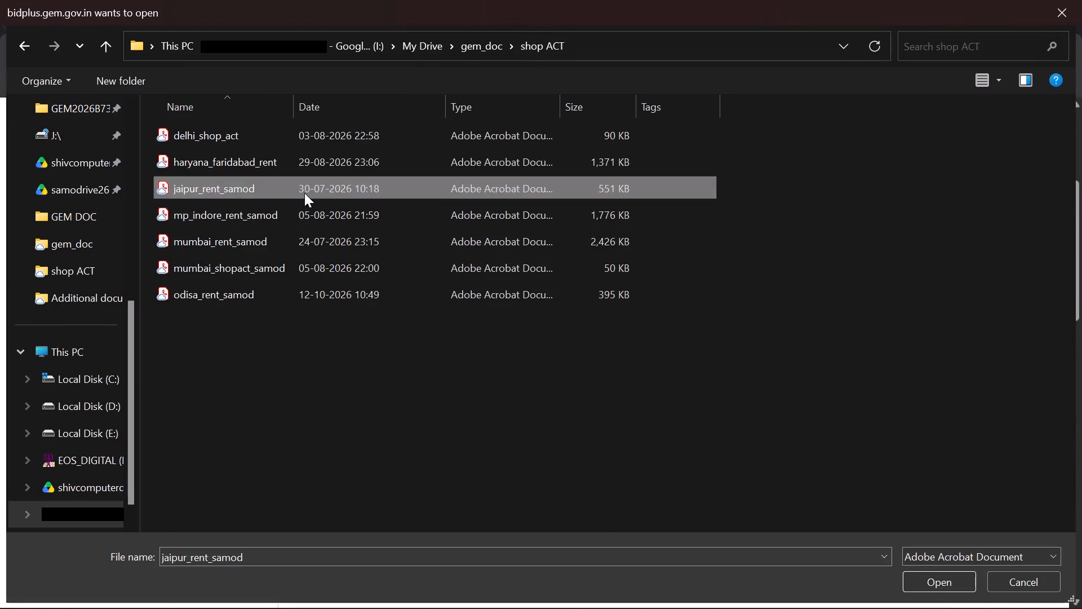
# Select the GSTIN marked Registered for the annual milestone/transaction charges and confirm it as correct.
pyautogui.scroll(-1, 450, 363)
pyautogui.click(594, 312)
pyautogui.press('Down')
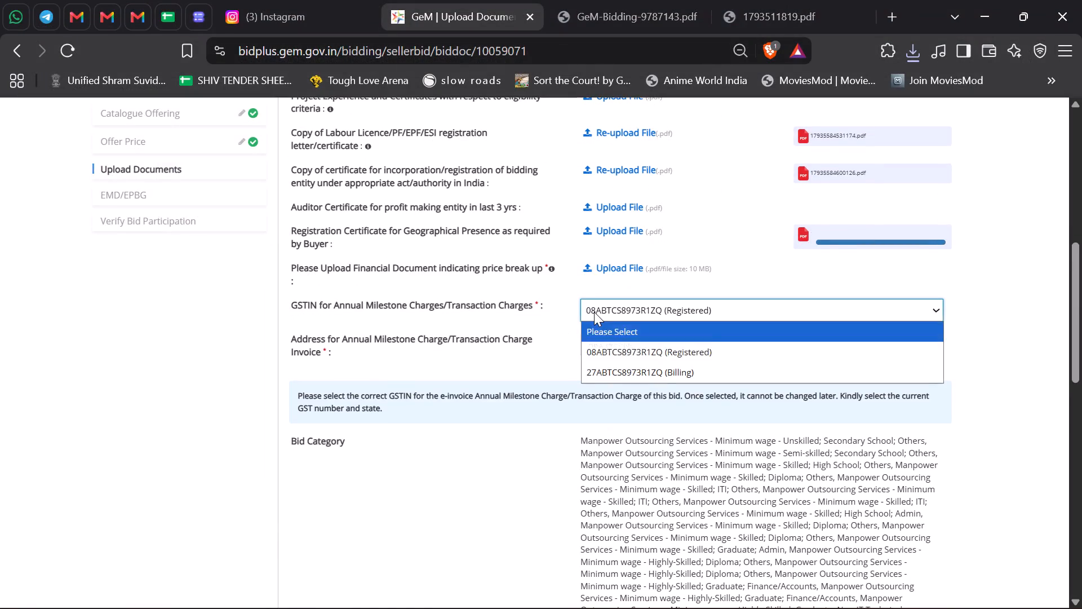
pyautogui.press('Down')
pyautogui.press('Up')
pyautogui.press('Return')
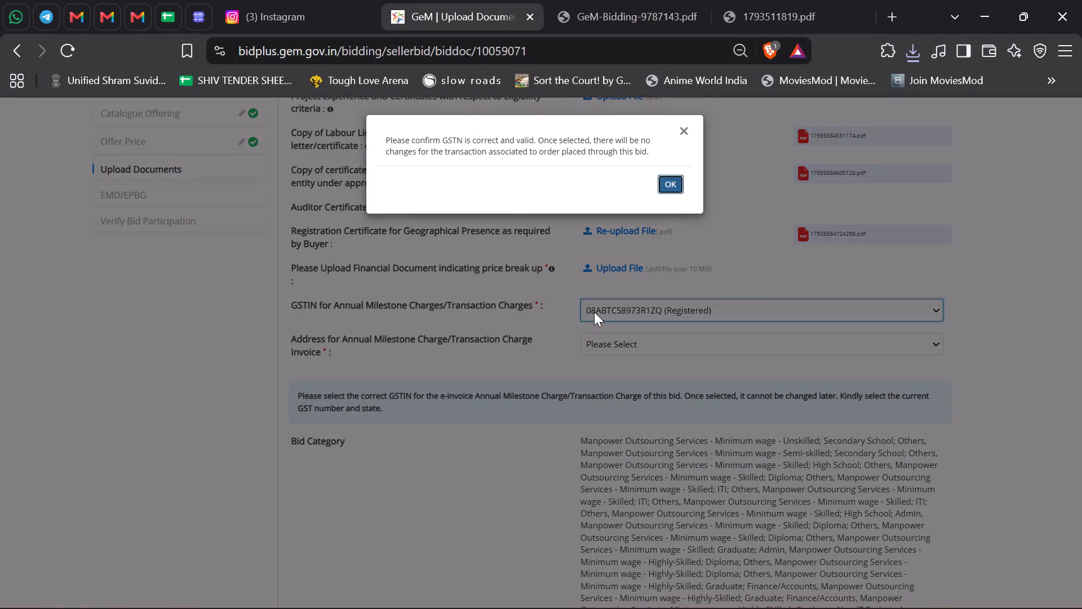
pyautogui.press('Return')
# Select the Jaipur, Rajasthan address for the annual milestone/transaction charge invoice.
pyautogui.click(593, 340)
pyautogui.press('Down')
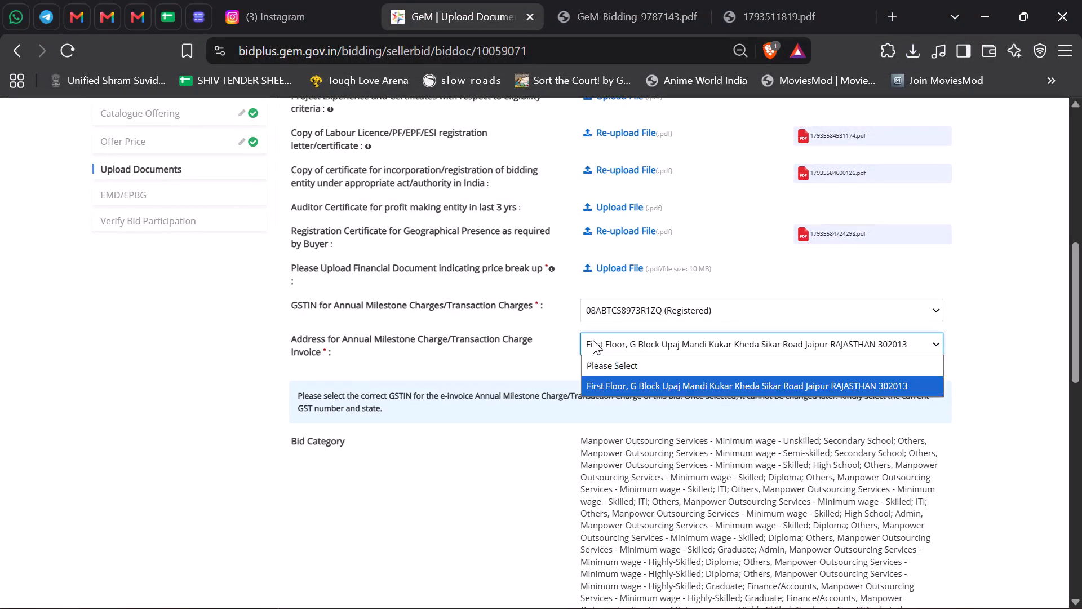
pyautogui.press('Return')
pyautogui.press('Return')
# Answer Yes to MII Order 2017 compliance, MSE purchase preference eligibility and the EMD exemption request.
pyautogui.scroll(-1, 593, 340)
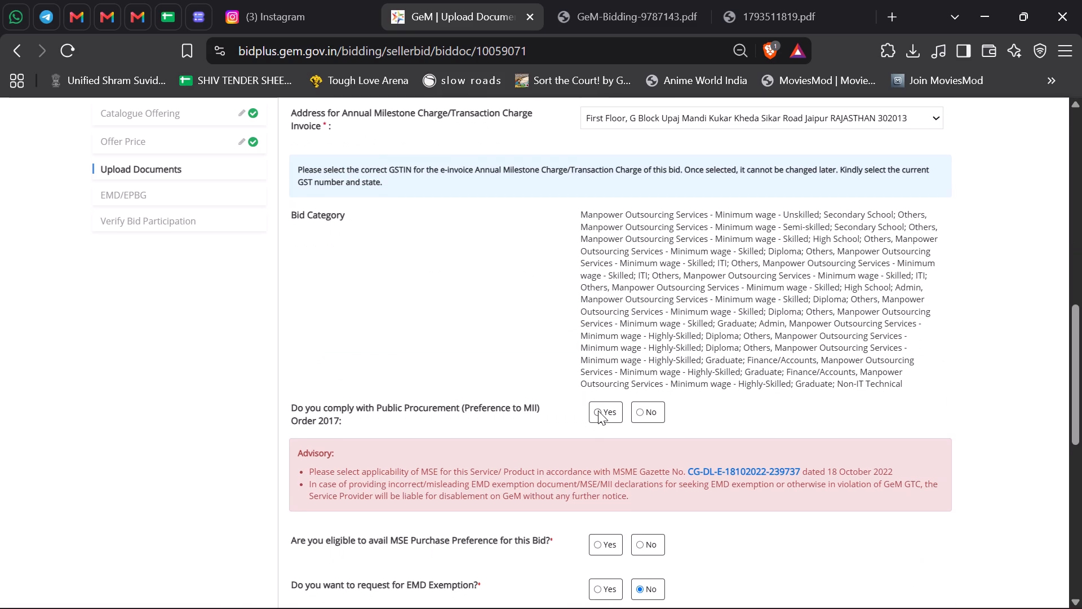
pyautogui.click(598, 411)
pyautogui.scroll(-1, 598, 411)
pyautogui.click(597, 367)
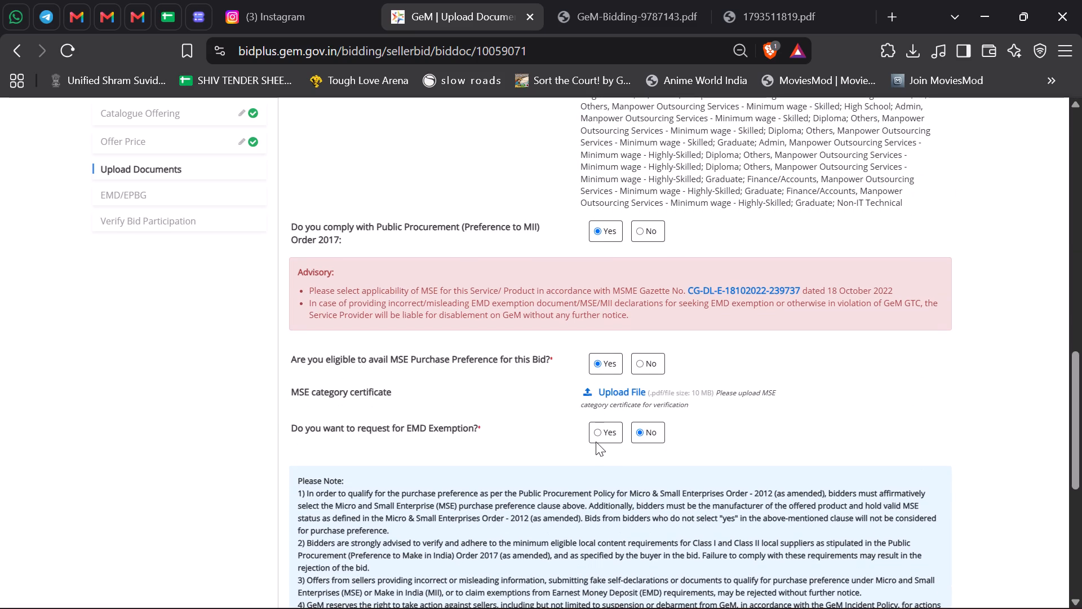
pyautogui.click(596, 438)
pyautogui.click(598, 429)
# Upload msme_samod from the gem_doc folder as the MSE category certificate.
pyautogui.click(606, 395)
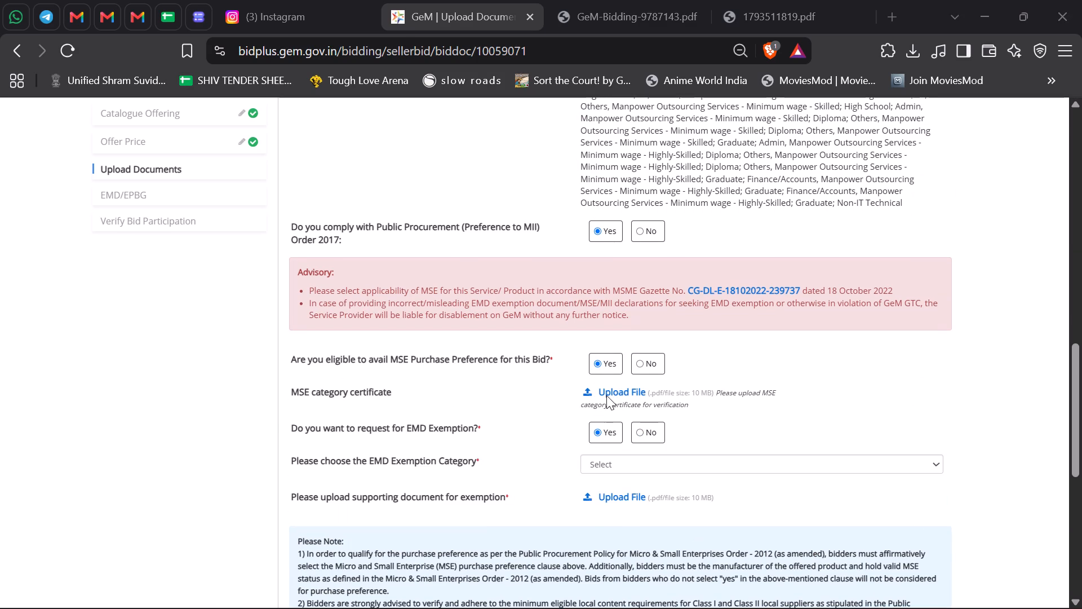
pyautogui.click(474, 40)
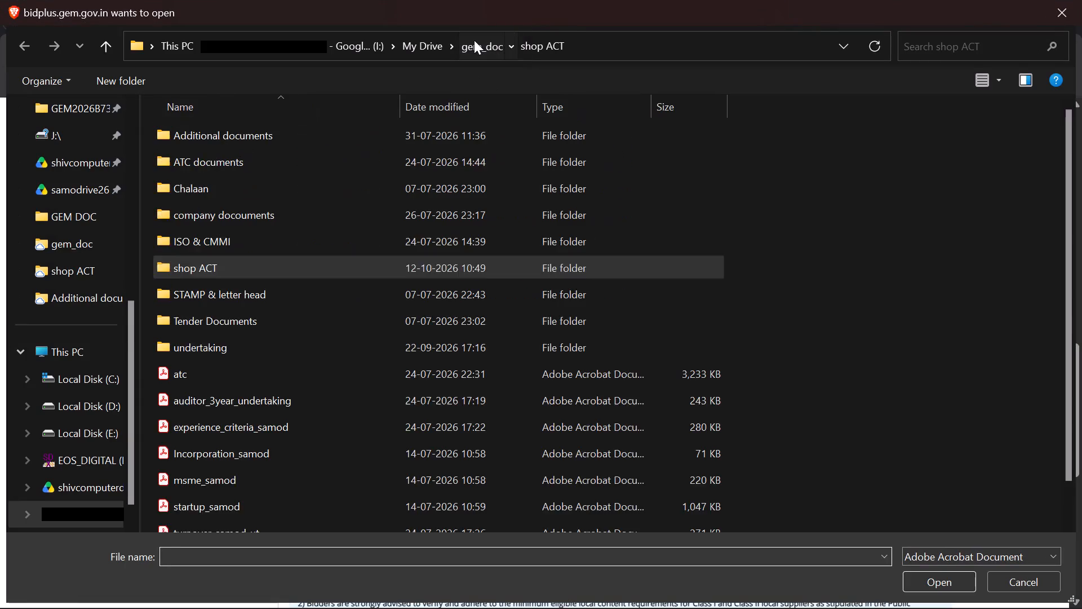
pyautogui.scroll(-8, 428, 262)
pyautogui.doubleClick(358, 442)
# Choose Start-up as the EMD exemption category.
pyautogui.click(660, 472)
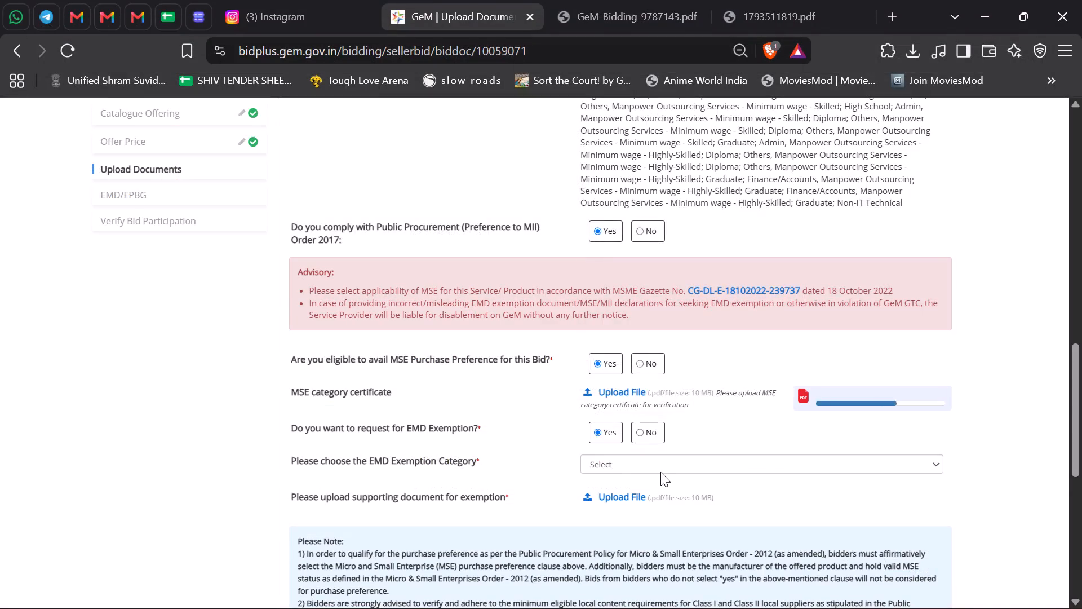
pyautogui.press('Down')
pyautogui.press('Return')
# Copy the gem_doc folder path and upload startup_samod as the supporting document for the EMD exemption.
pyautogui.click(642, 486)
pyautogui.click(638, 493)
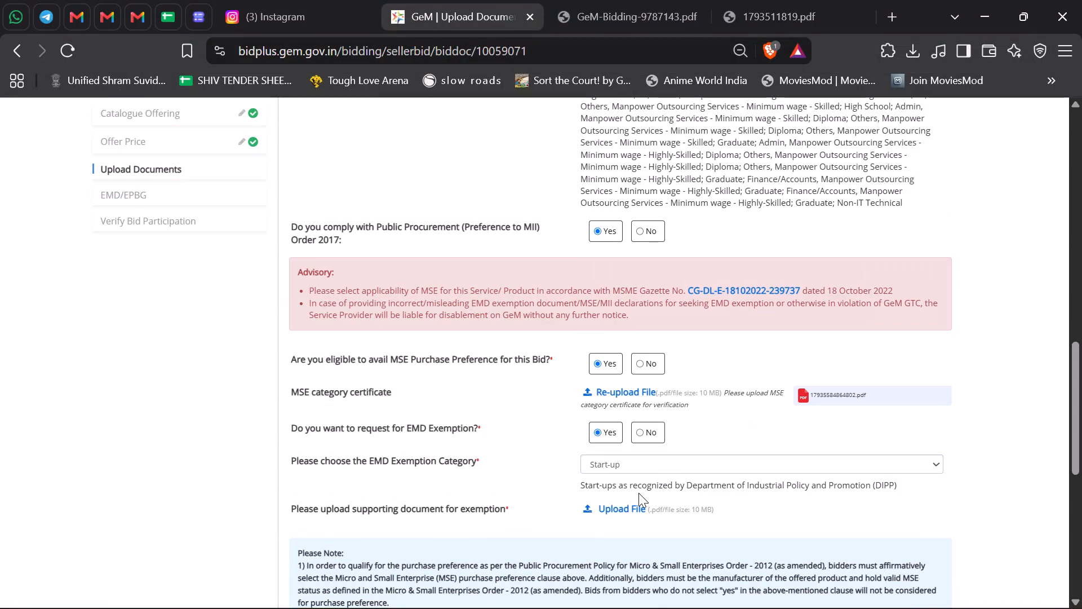
pyautogui.click(636, 499)
pyautogui.click(630, 511)
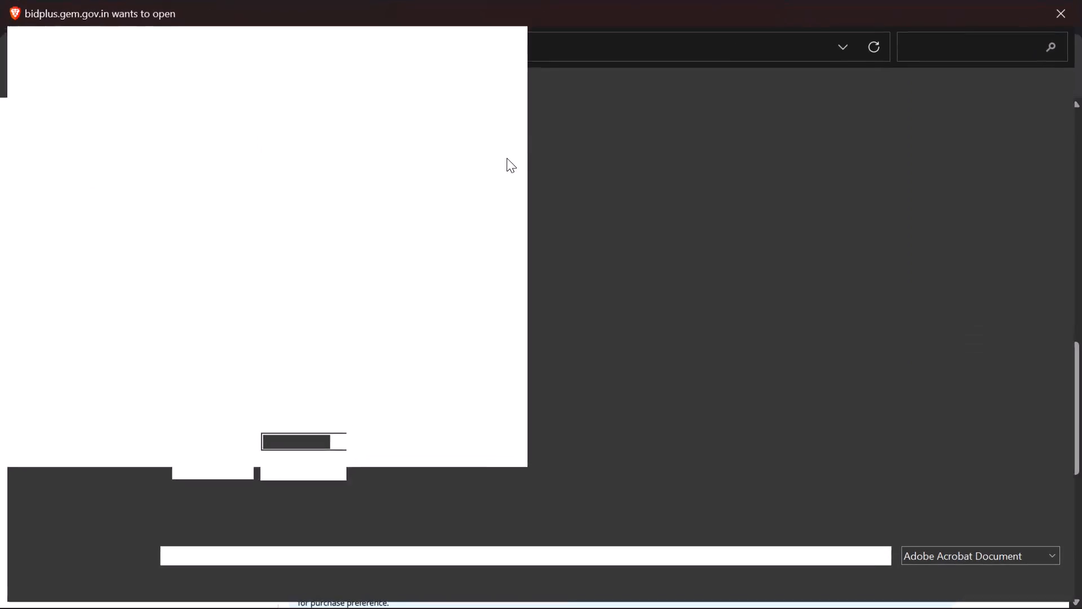
pyautogui.doubleClick(595, 46)
pyautogui.hotkey('ctrl', 'a')
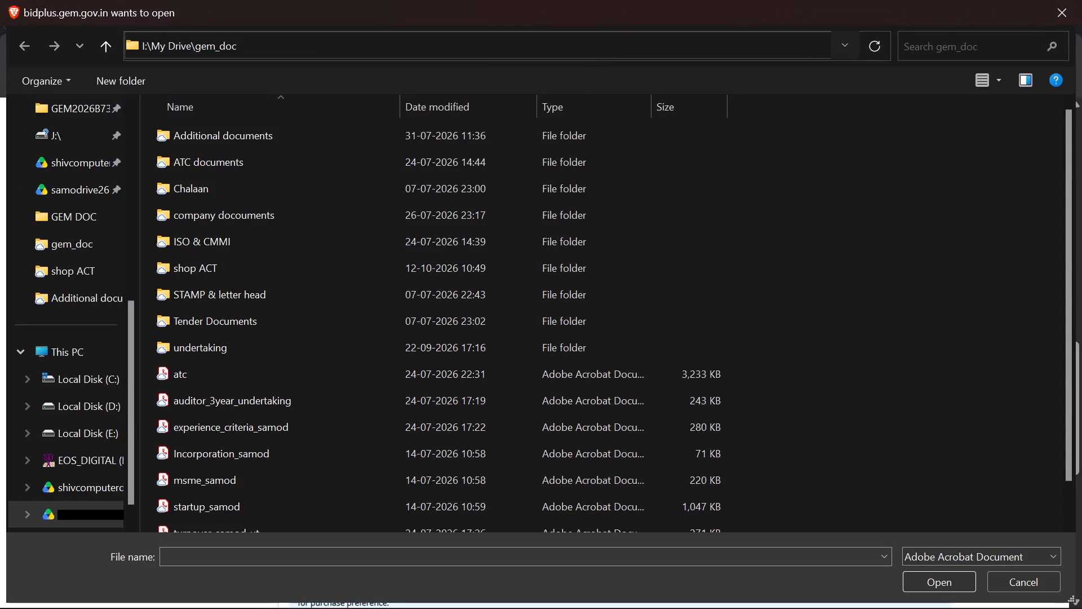
pyautogui.hotkey('ctrl', 'c')
pyautogui.hotkey('ctrl', 'c')
pyautogui.scroll(-6, 390, 409)
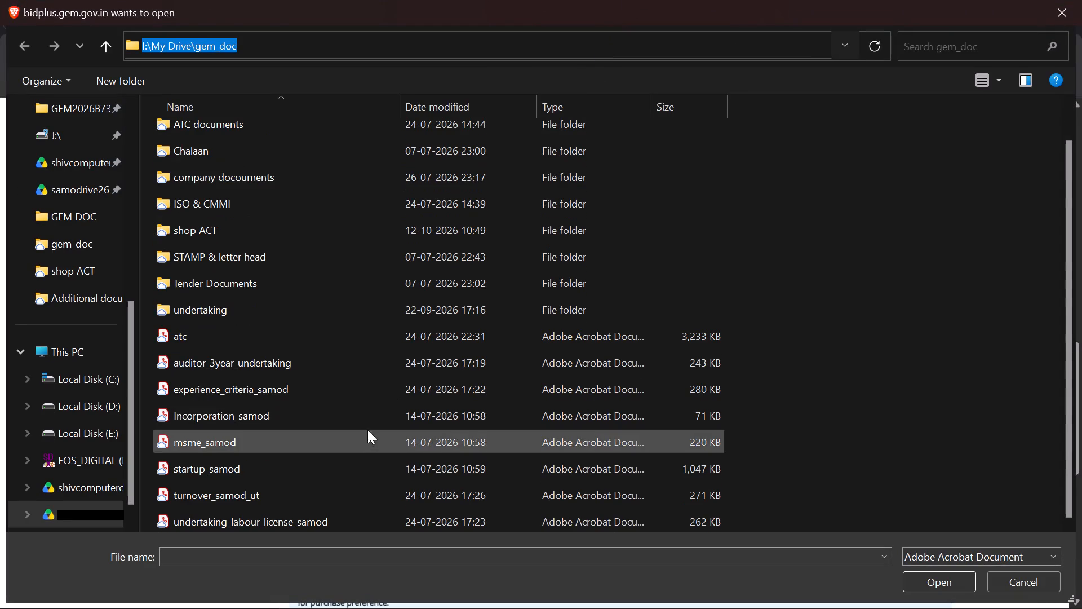
pyautogui.doubleClick(343, 466)
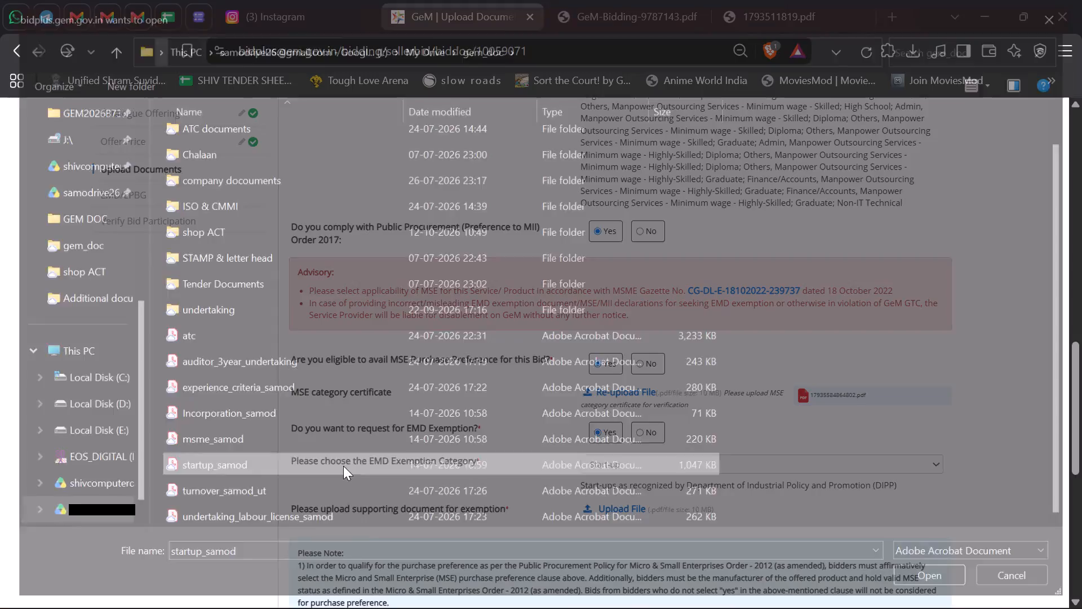
# Start uploading the financial document indicating price break up from the GEM DOC folder in Downloads.
pyautogui.scroll(2, 592, 353)
pyautogui.click(625, 113)
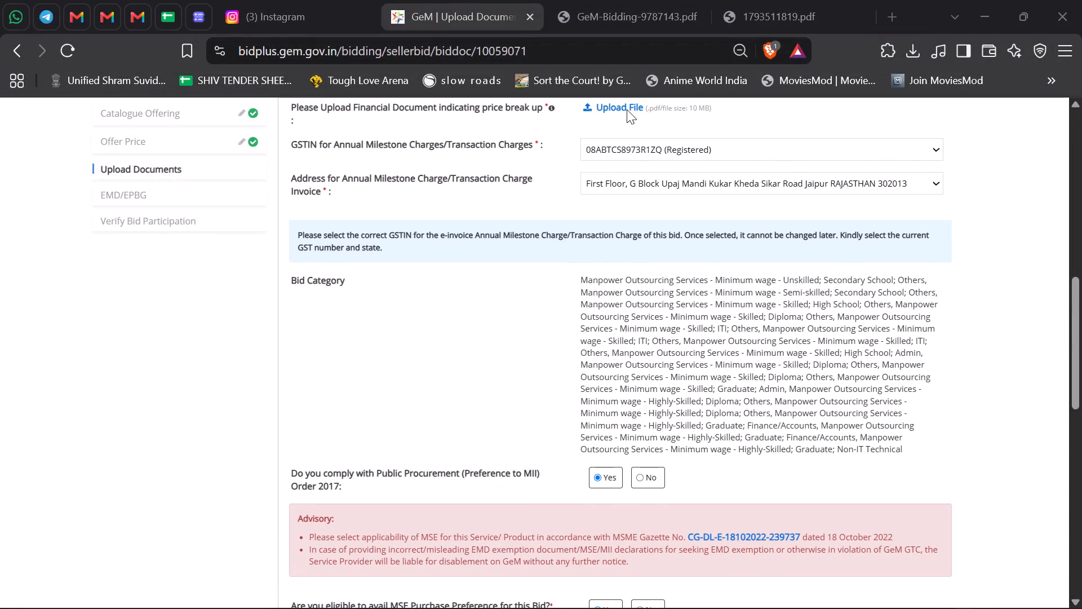
pyautogui.click(627, 109)
pyautogui.click(105, 320)
pyautogui.scroll(7, 95, 322)
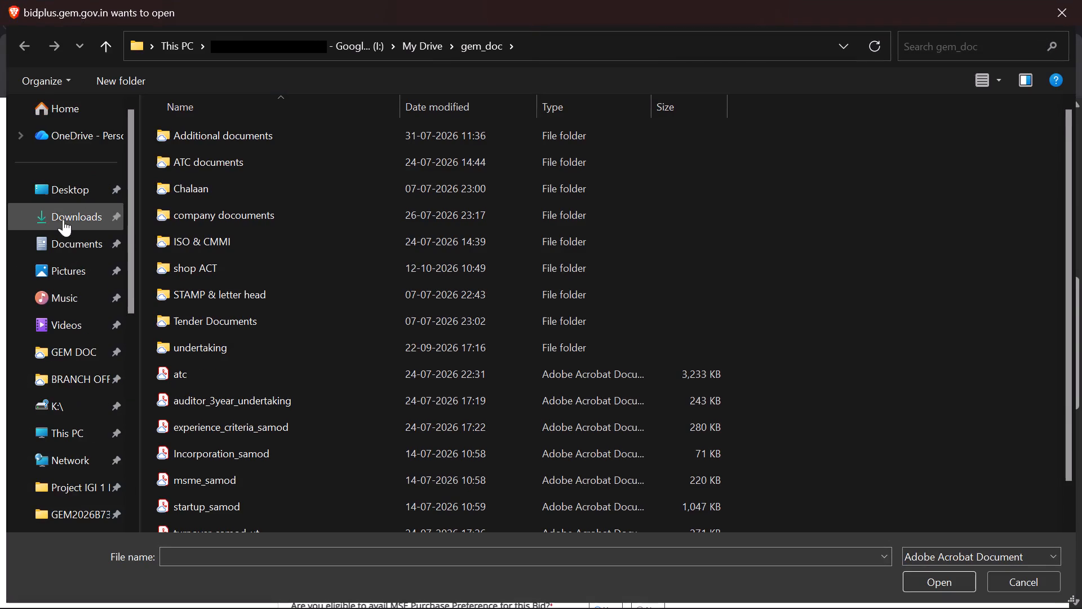
pyautogui.click(63, 219)
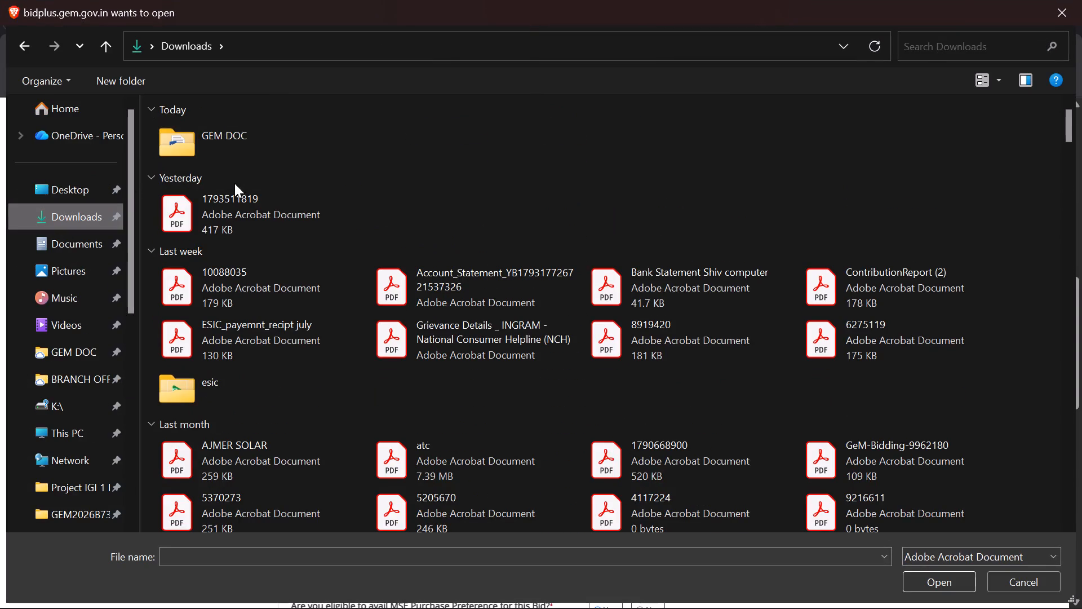
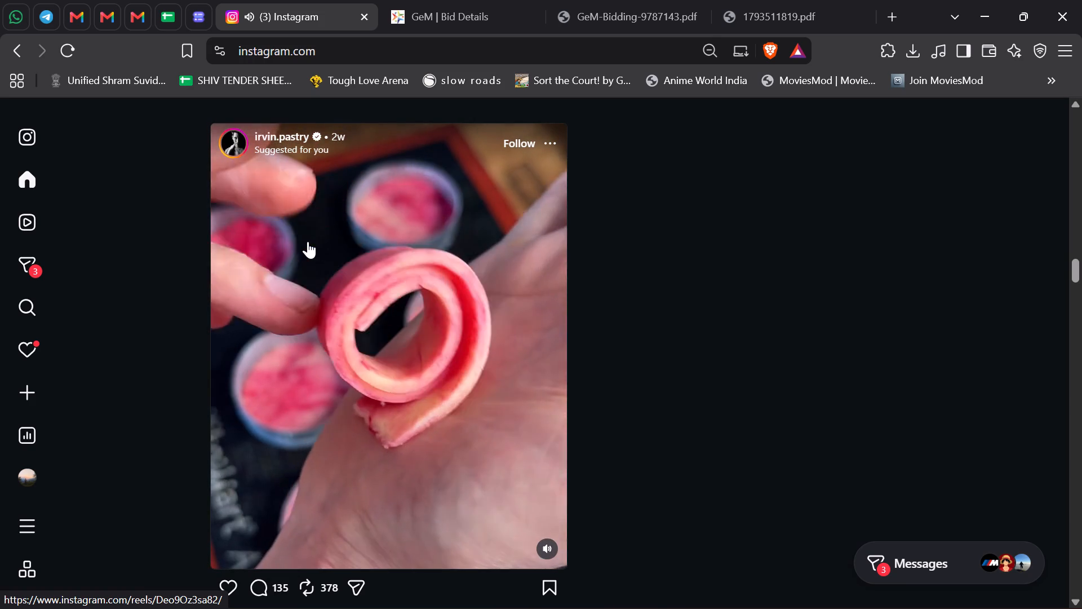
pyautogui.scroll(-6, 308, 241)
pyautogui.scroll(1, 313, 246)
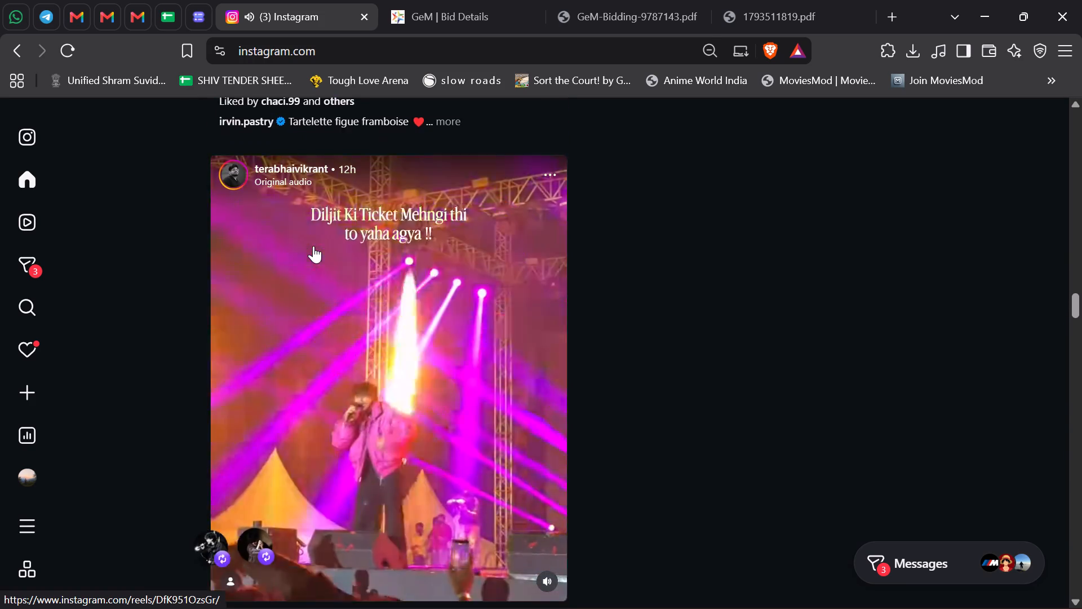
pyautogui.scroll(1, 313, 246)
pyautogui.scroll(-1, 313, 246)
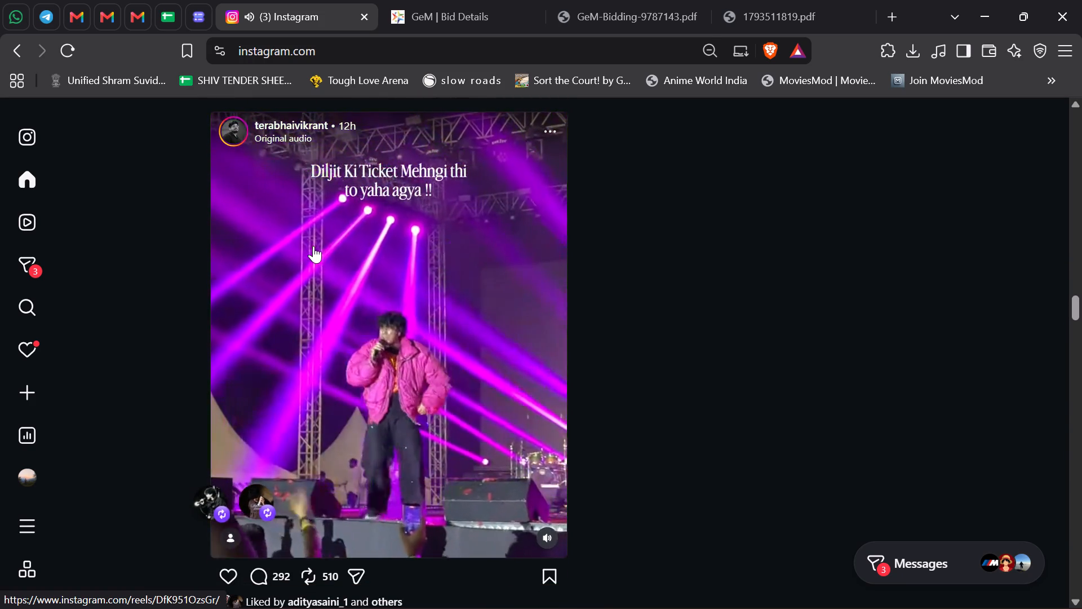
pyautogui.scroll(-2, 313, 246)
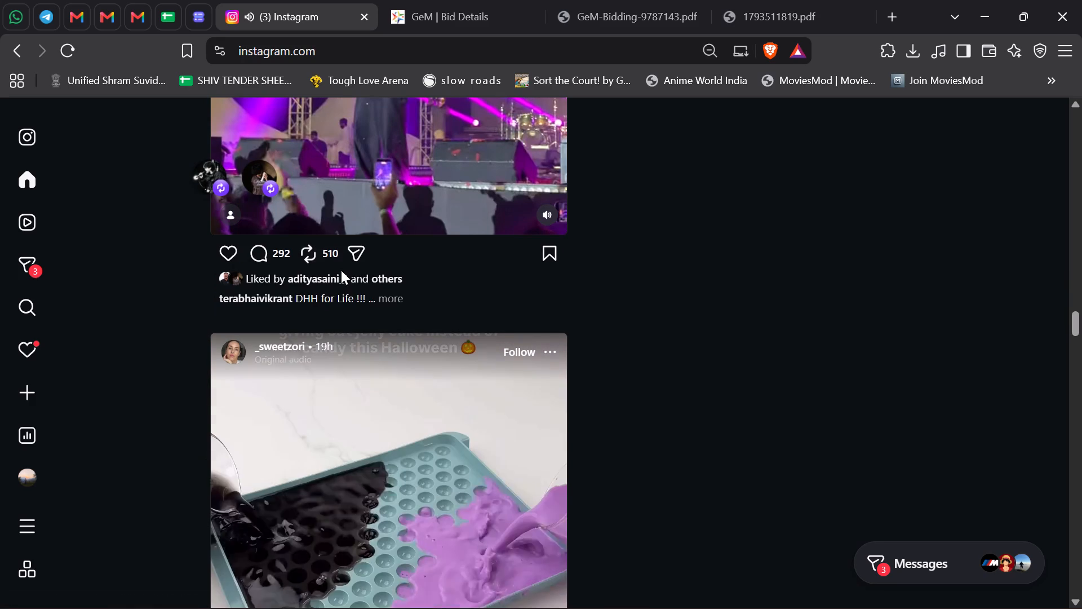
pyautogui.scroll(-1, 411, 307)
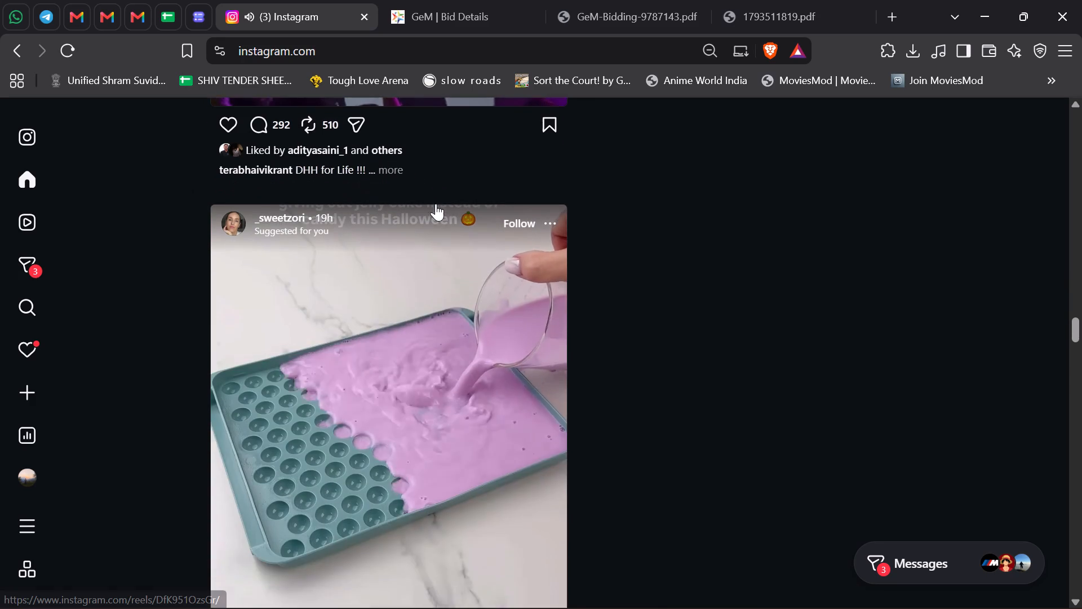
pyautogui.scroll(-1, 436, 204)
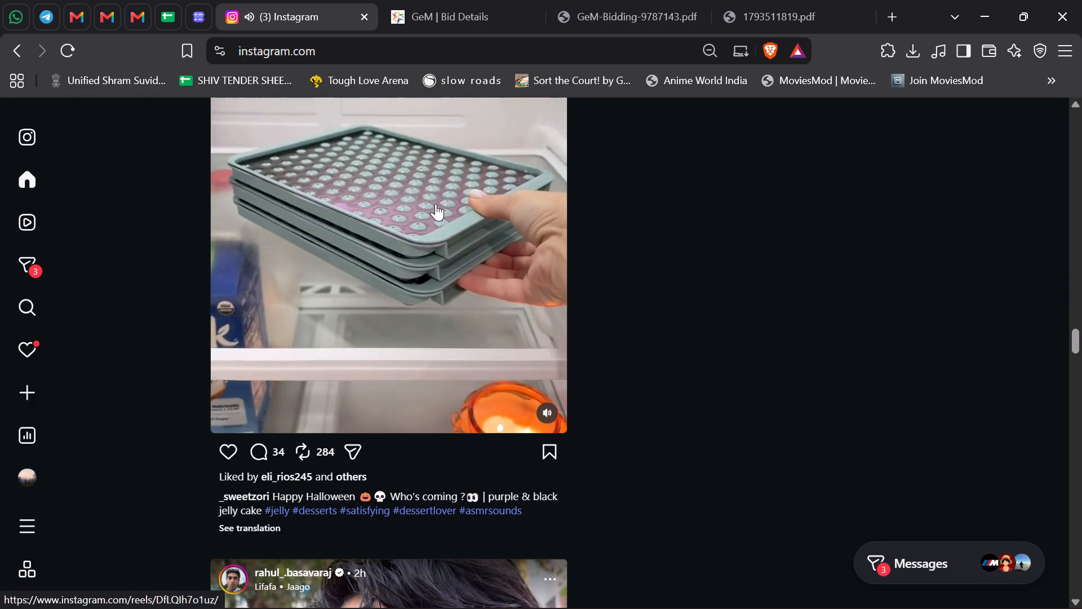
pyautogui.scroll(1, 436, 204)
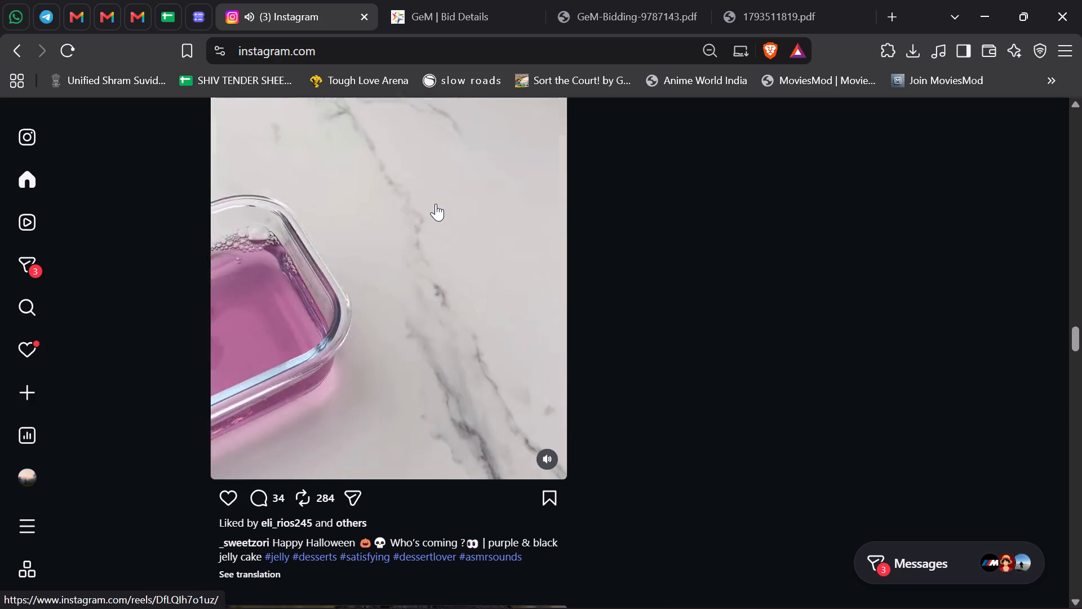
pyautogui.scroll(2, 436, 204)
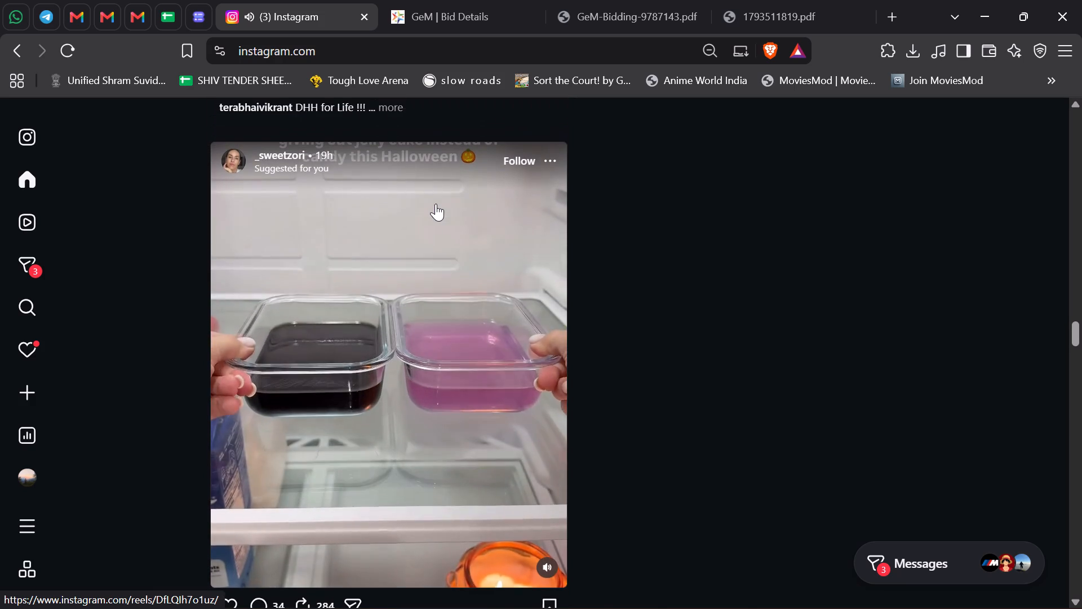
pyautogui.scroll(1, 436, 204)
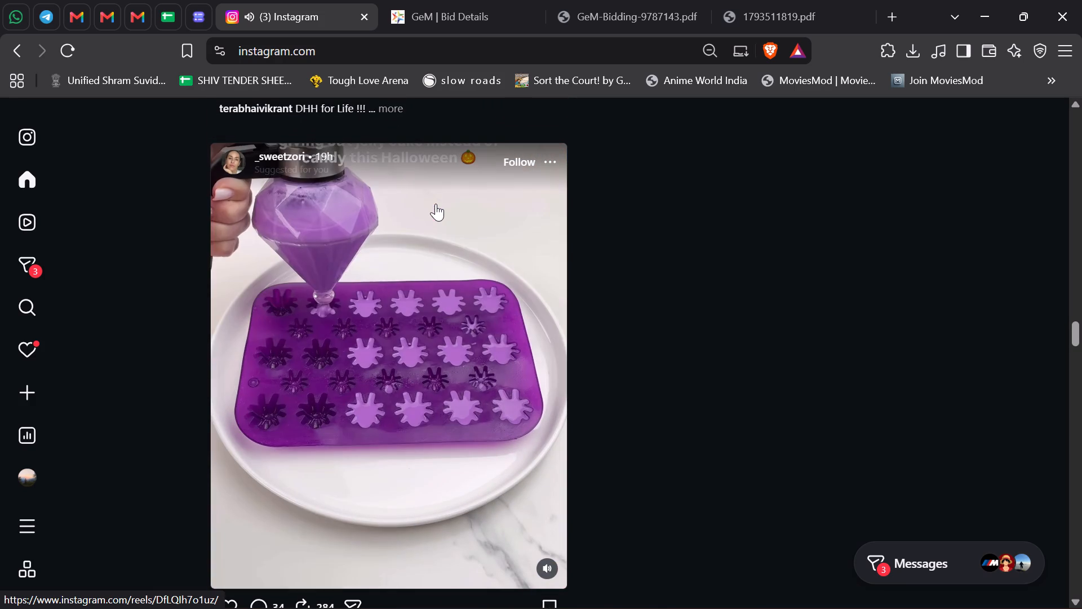
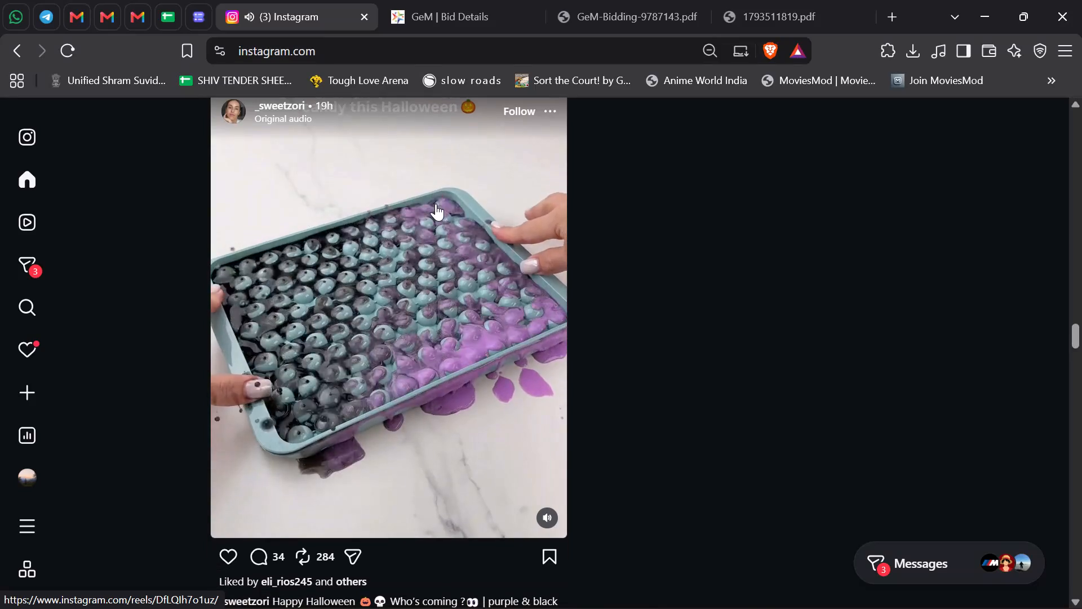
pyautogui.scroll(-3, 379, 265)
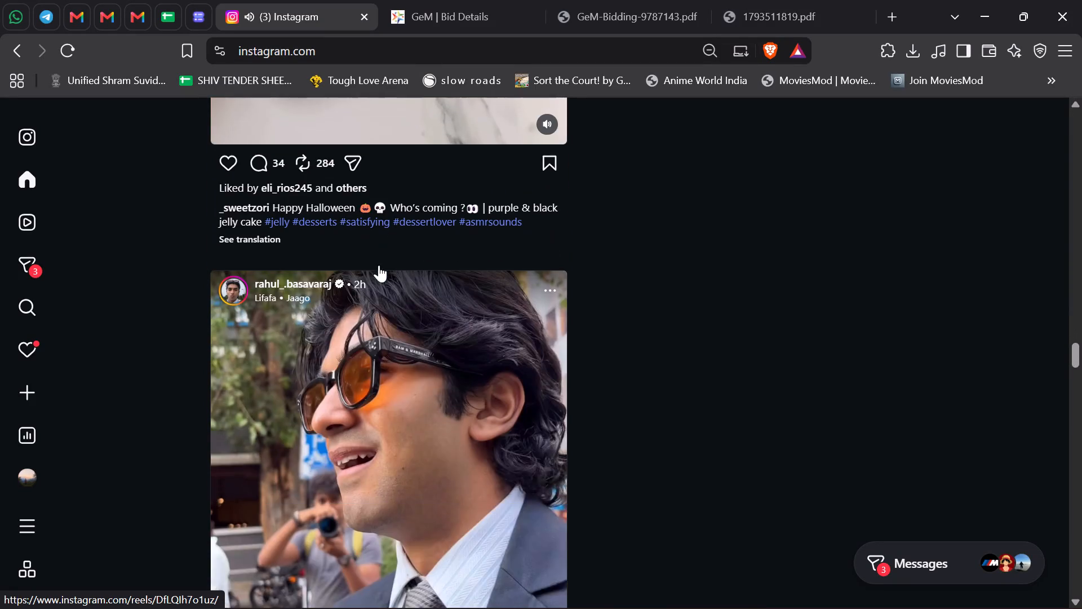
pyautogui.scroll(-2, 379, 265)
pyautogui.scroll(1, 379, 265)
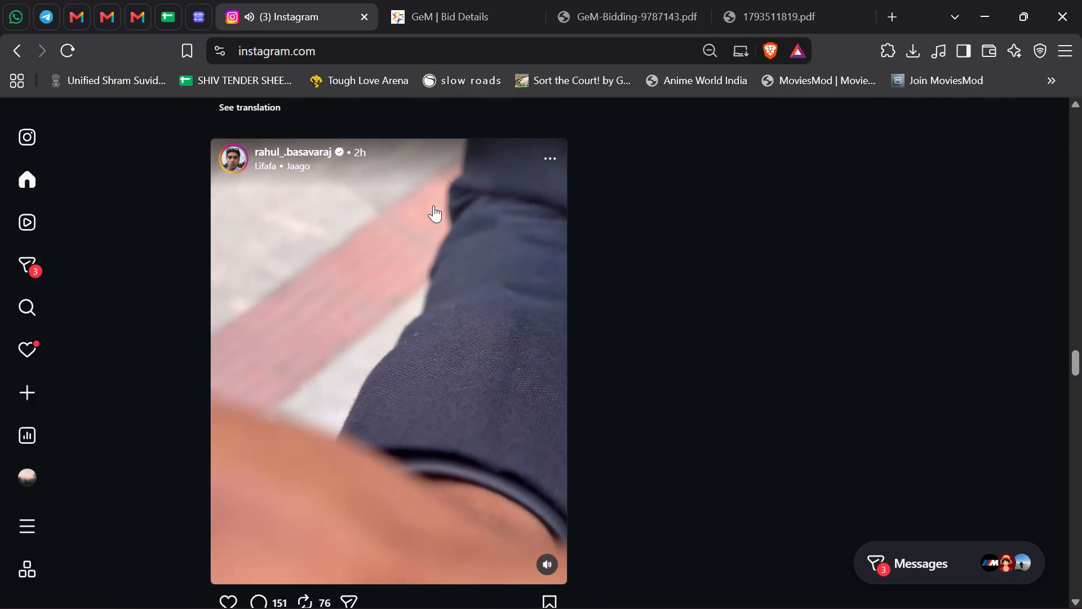
# Return to the GeM Bid Details page to check the participation status of the current bid.
pyautogui.click(463, 0)
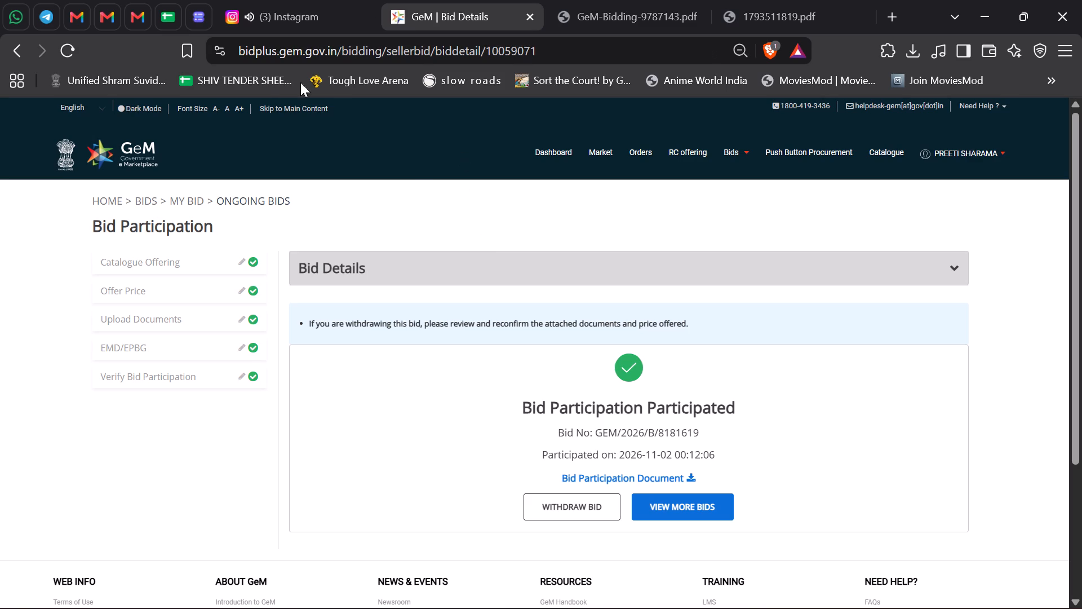
# Switch to Firefox and examine REQUIRED DOCUMENTS.pdf in the Drive folder of Mumbai bid GEM/2026/B/8170591 from the Daily Tender Sheet.
pyautogui.hotkey('alt', 'Tab')
pyautogui.click(733, 0)
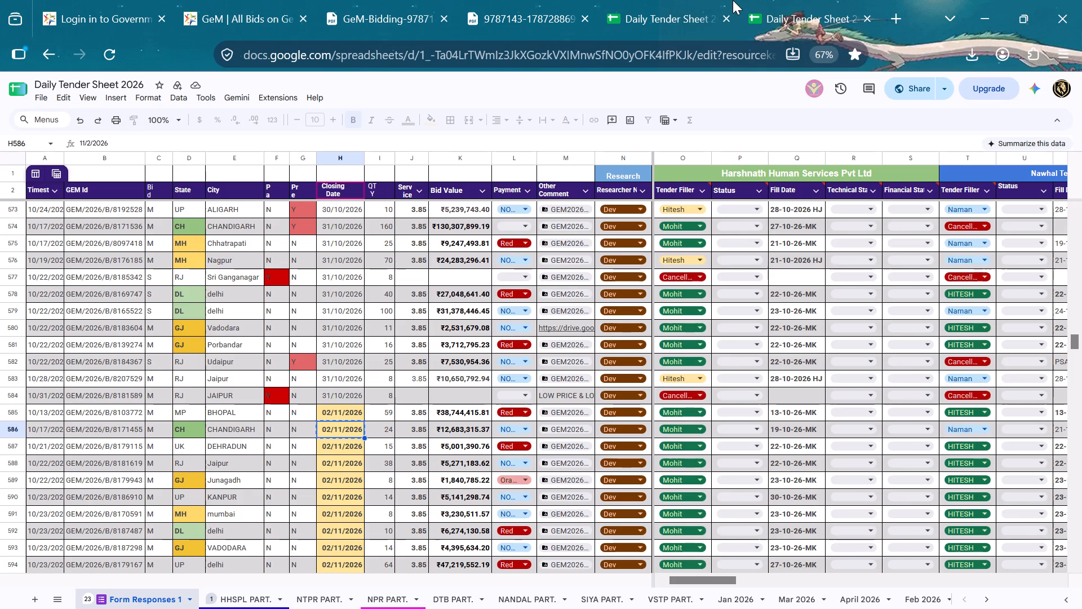
pyautogui.scroll(-1, 575, 313)
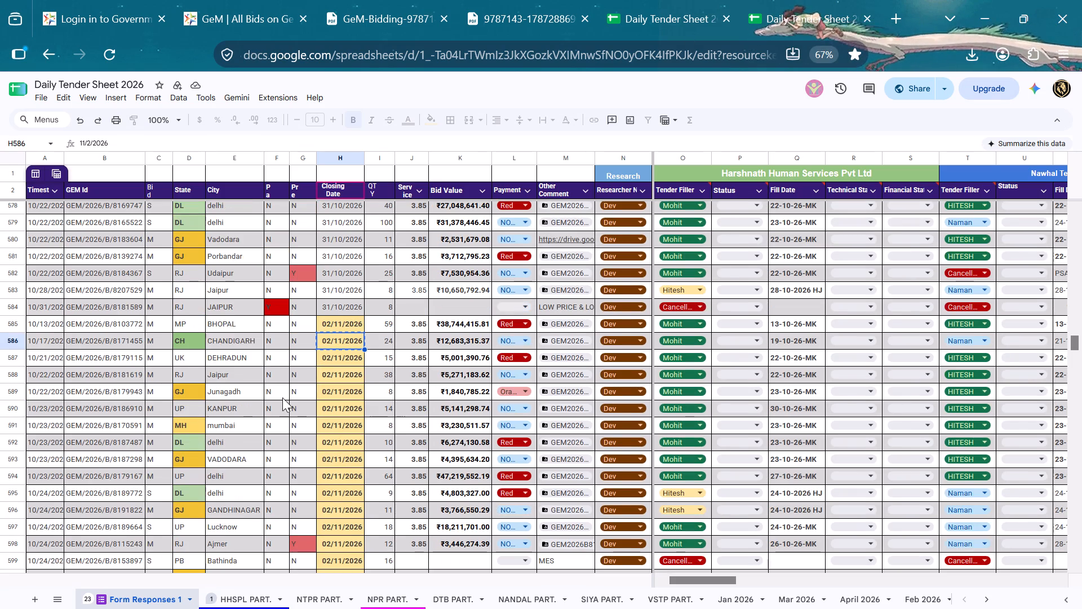
pyautogui.click(274, 401)
pyautogui.click(266, 431)
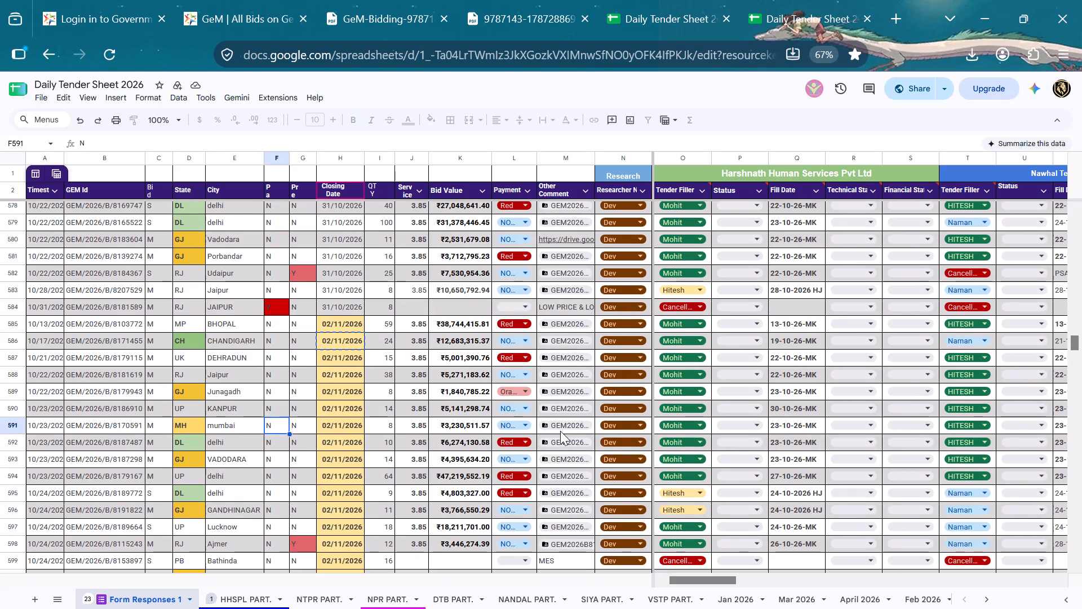
pyautogui.click(560, 431)
pyautogui.click(562, 425)
pyautogui.click(584, 448)
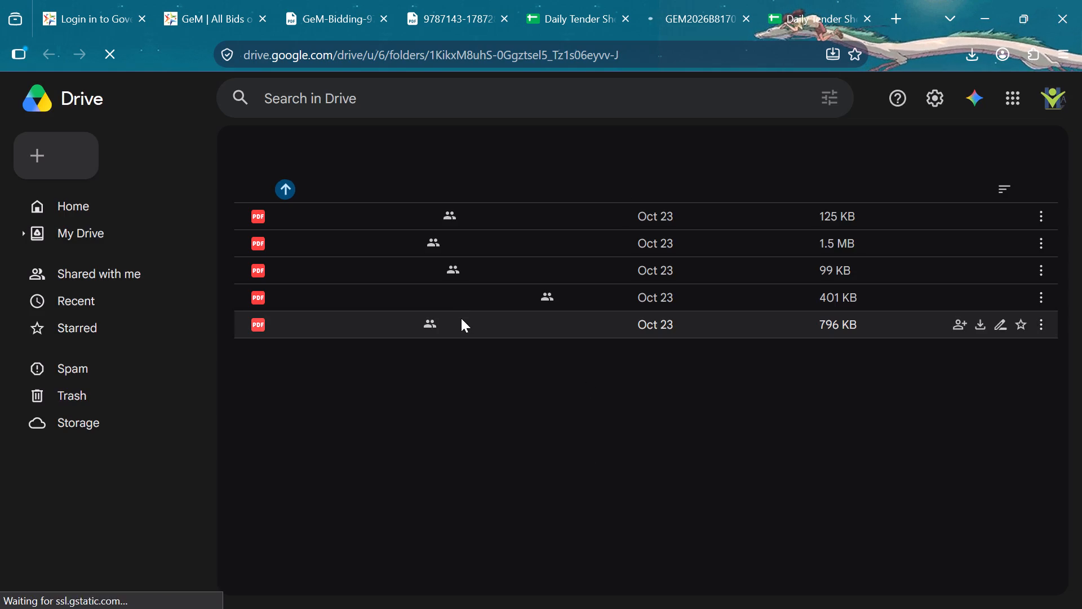
pyautogui.click(459, 310)
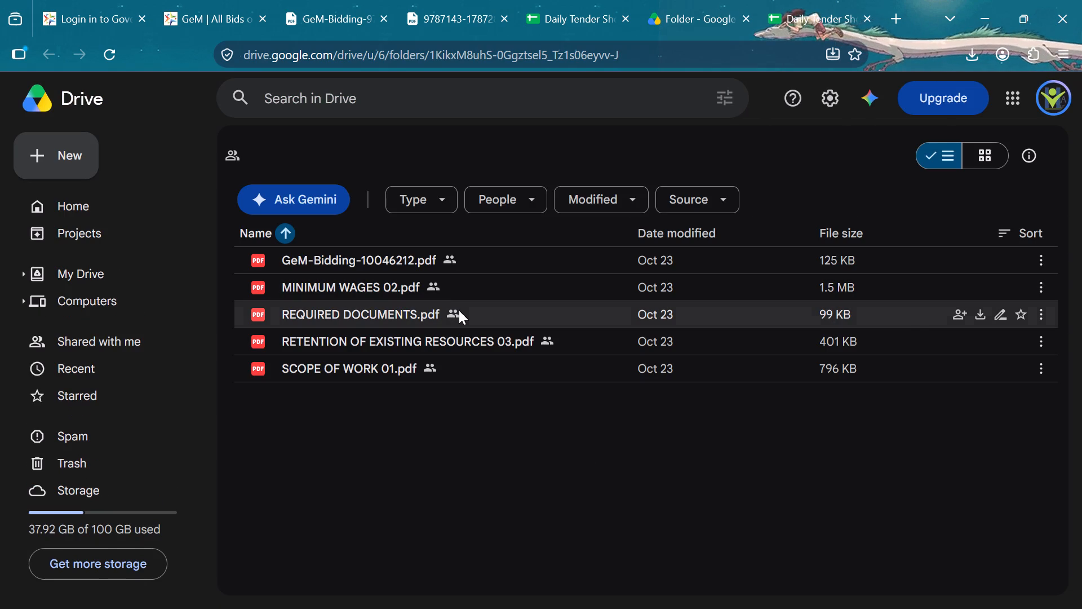
pyautogui.doubleClick(459, 310)
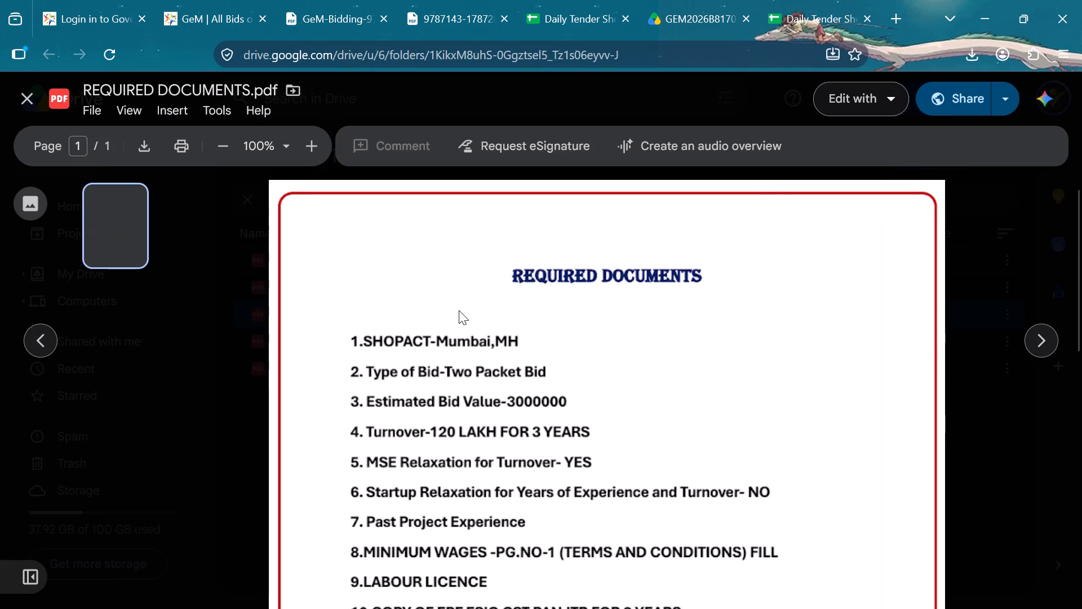
pyautogui.scroll(-1, 520, 401)
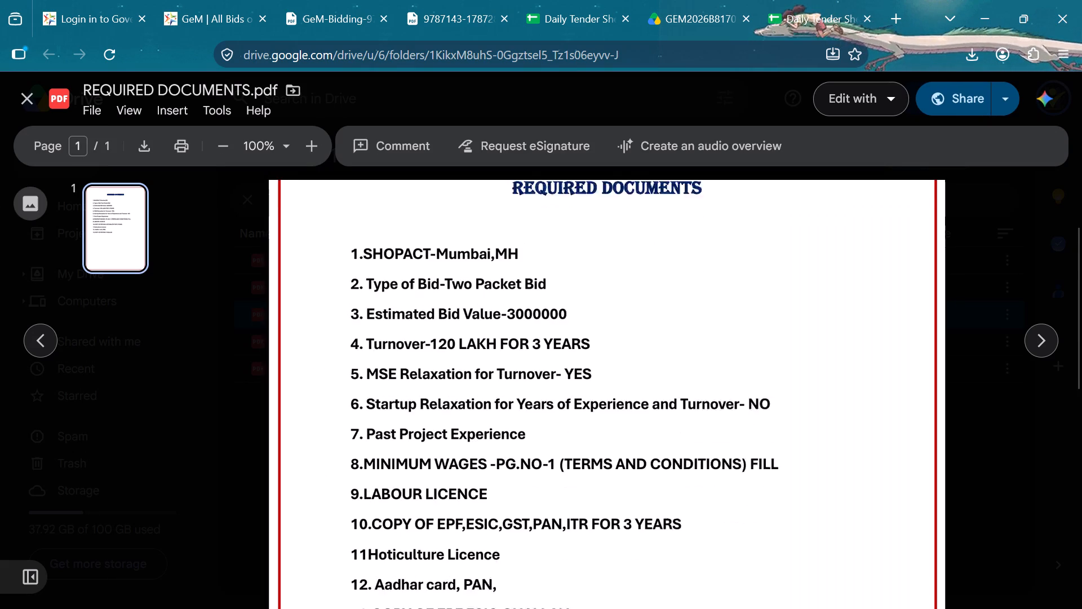
pyautogui.scroll(-1, 520, 401)
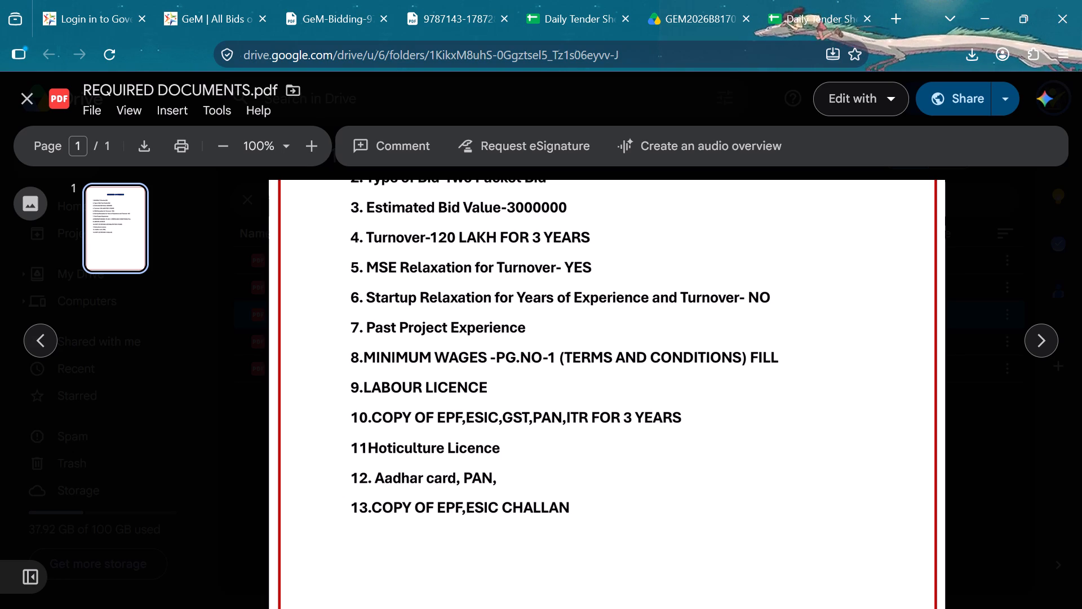
pyautogui.scroll(-1, 596, 289)
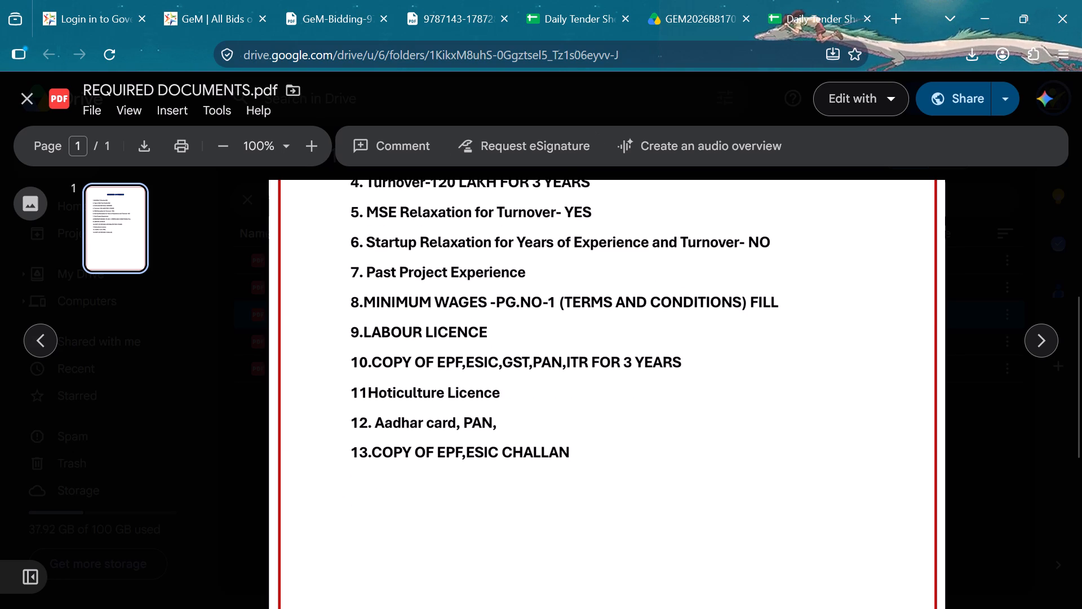
# Examine REQUIRED DOCUMENTS.pdf in the Drive folder of Delhi bid GEM/2026/B/8187487, closing the previous bid's folder.
pyautogui.click(624, 2)
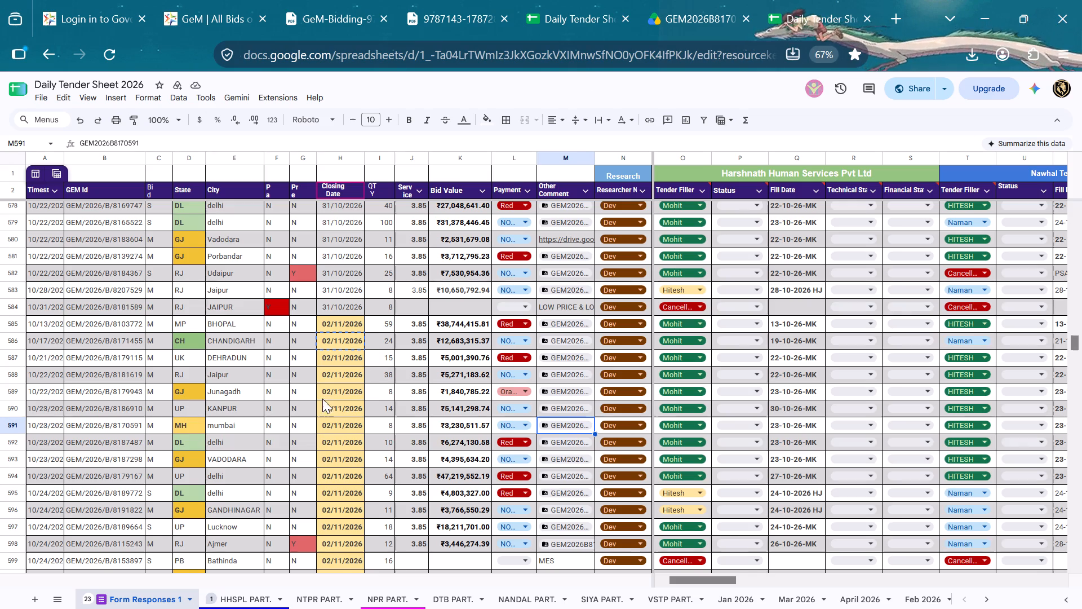
pyautogui.click(569, 435)
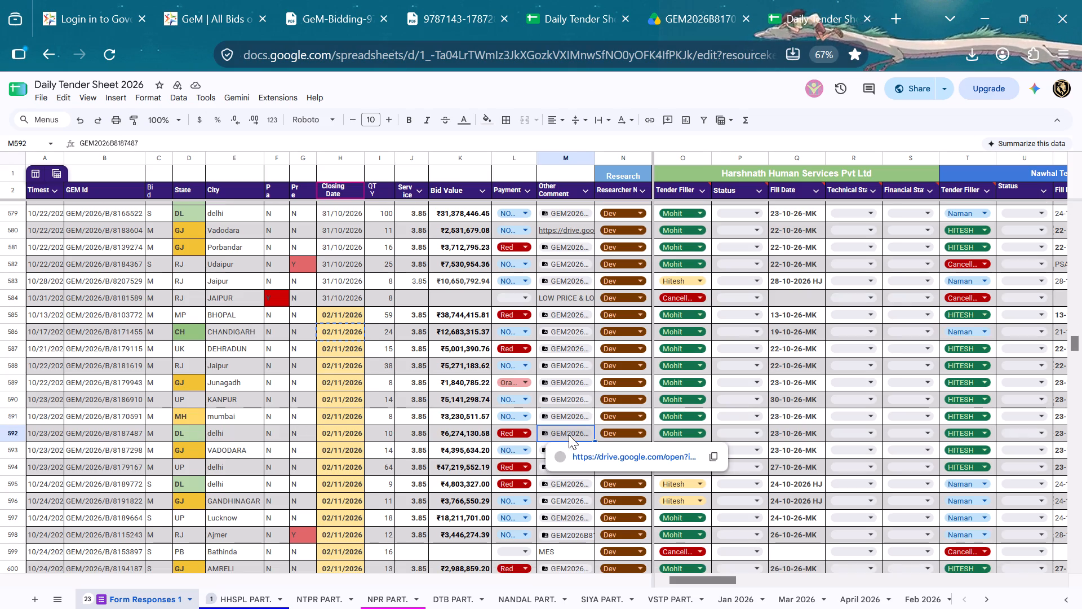
pyautogui.click(585, 448)
pyautogui.click(587, 453)
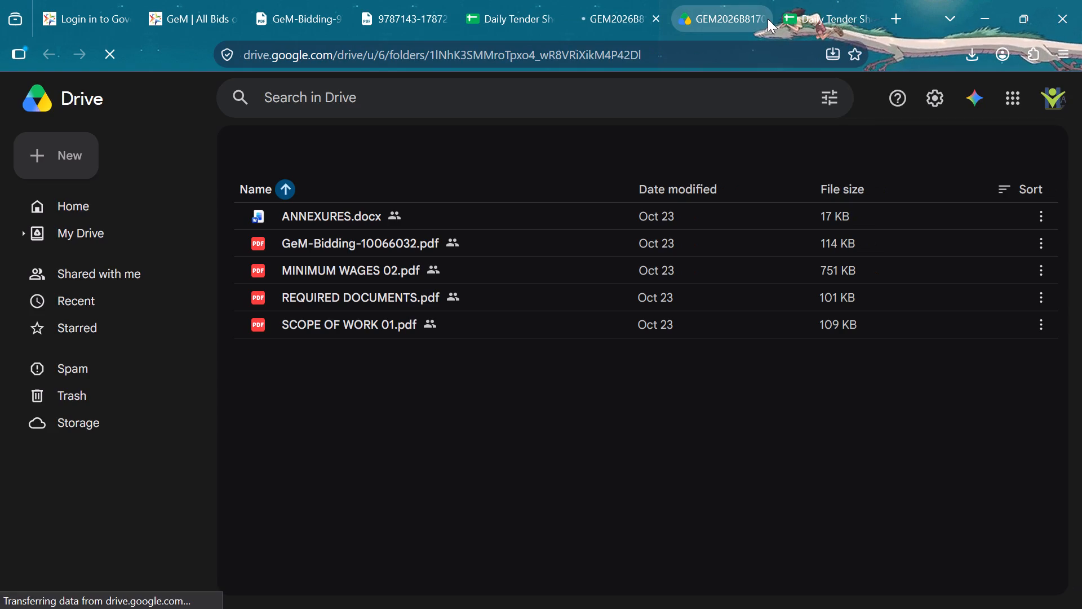
pyautogui.click(764, 19)
pyautogui.click(764, 19)
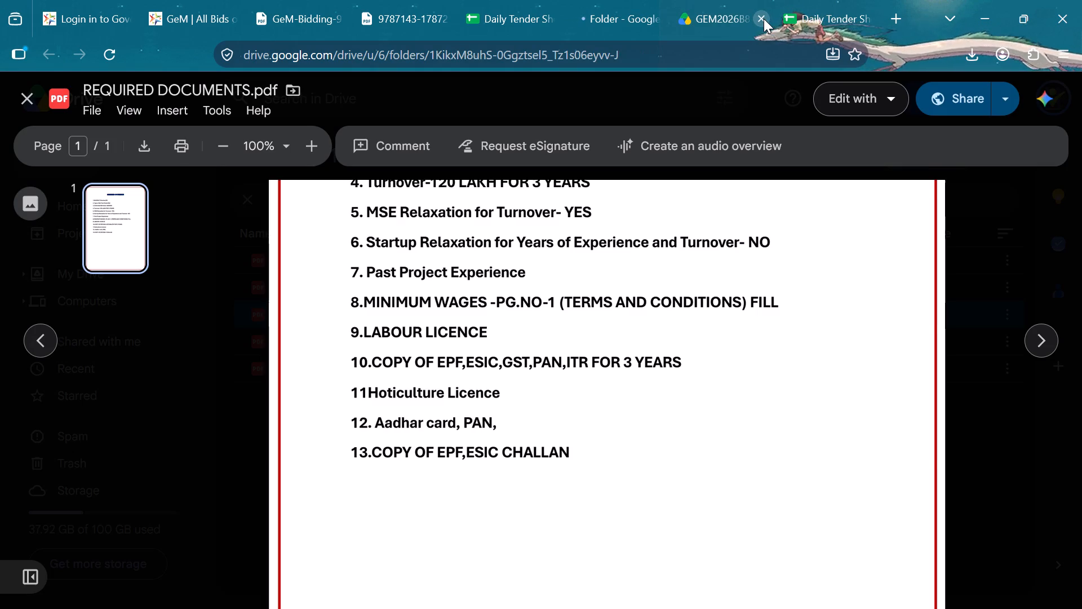
pyautogui.click(764, 19)
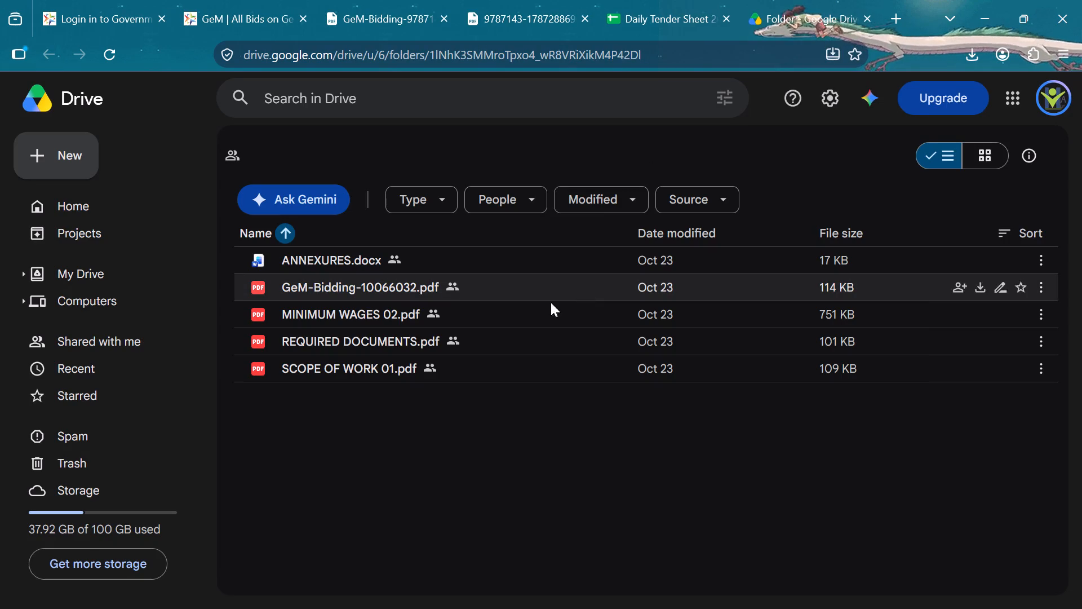
pyautogui.doubleClick(489, 350)
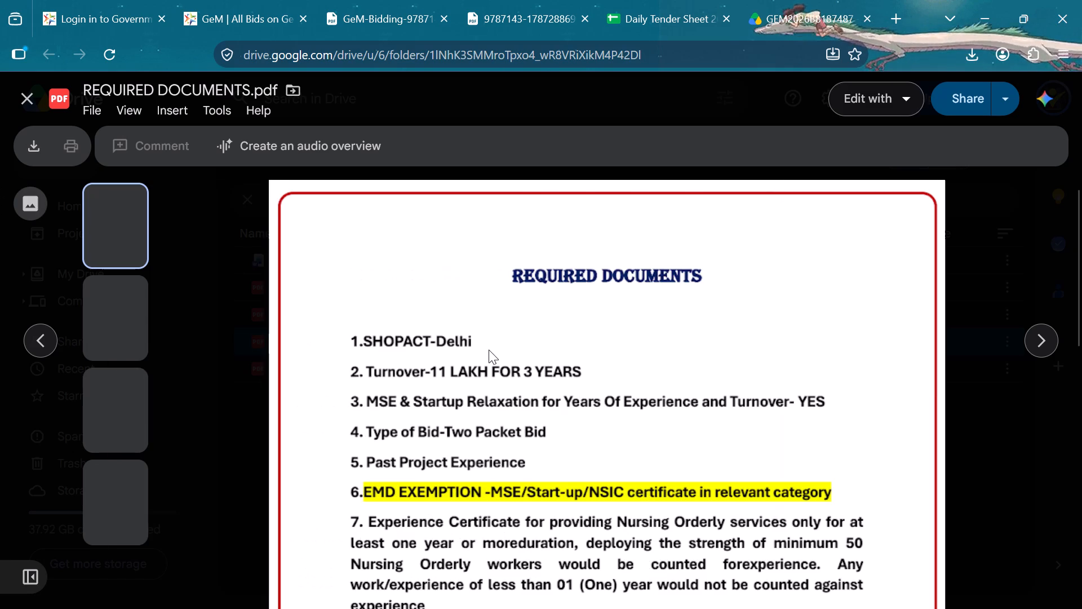
pyautogui.scroll(-2, 489, 350)
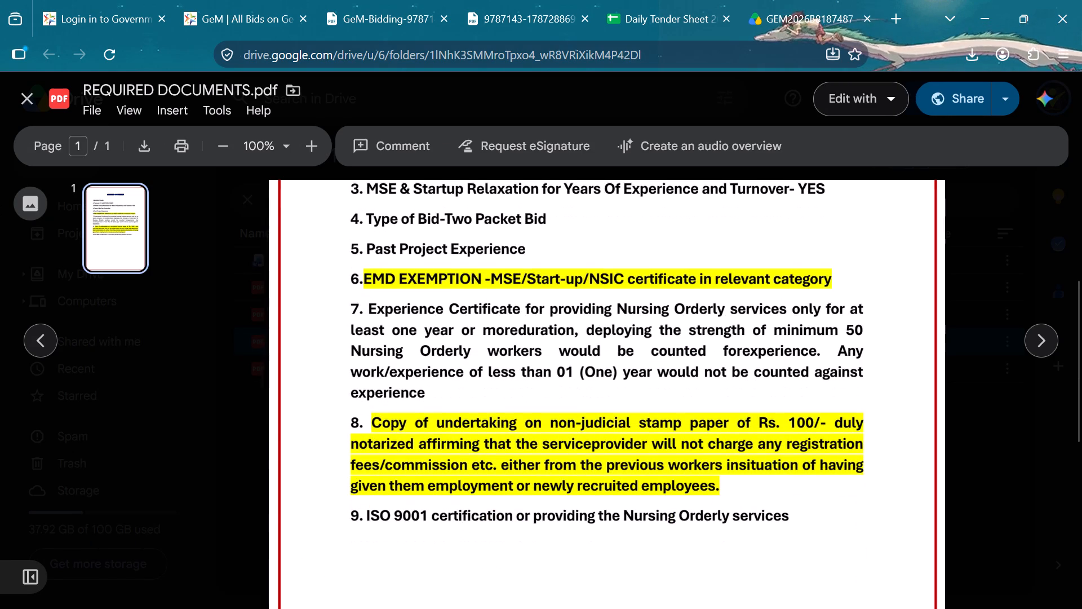
# Copy bid ID GEM/2026/B/8187487 from the Daily Tender Sheet and enter it as the GEM Id in the TENDER FORM in Brave.
pyautogui.click(692, 35)
pyautogui.press('Left')
pyautogui.press('Left')
pyautogui.press('Left')
pyautogui.press('Left')
pyautogui.press('Left')
pyautogui.press('Left')
pyautogui.press('Left')
pyautogui.press('Left')
pyautogui.press('Left')
pyautogui.press('Left')
pyautogui.press('Left')
pyautogui.press('Left')
pyautogui.press('Left')
pyautogui.press('Left')
pyautogui.press('Left')
pyautogui.press('Left')
pyautogui.press('Left')
pyautogui.press('Left')
pyautogui.press('Left')
pyautogui.press('Left')
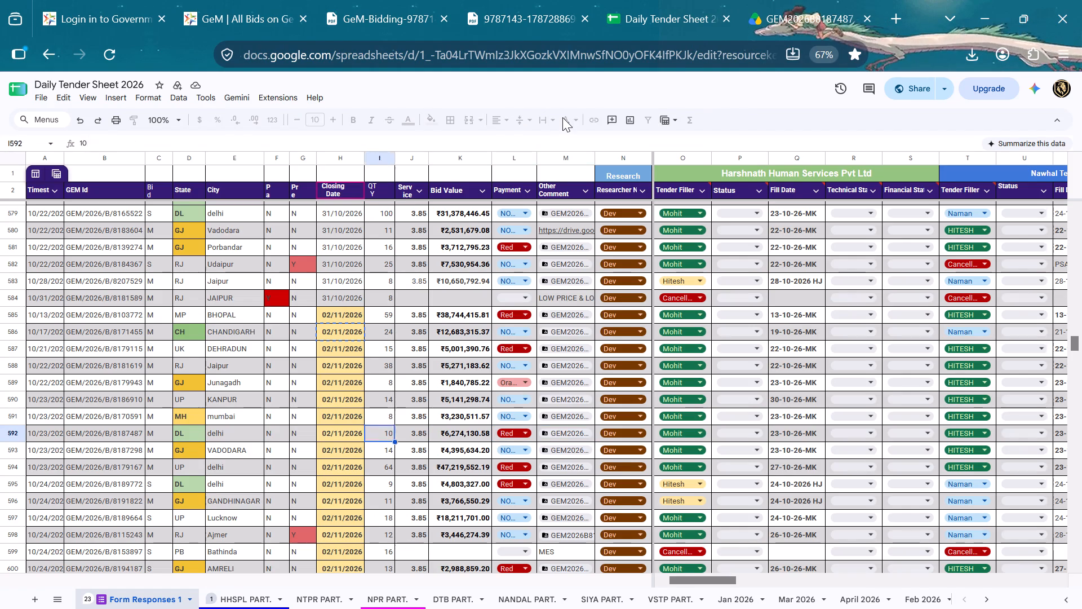
pyautogui.press('Right')
pyautogui.hotkey('ctrl', 'c')
pyautogui.hotkey('alt', 'Tab')
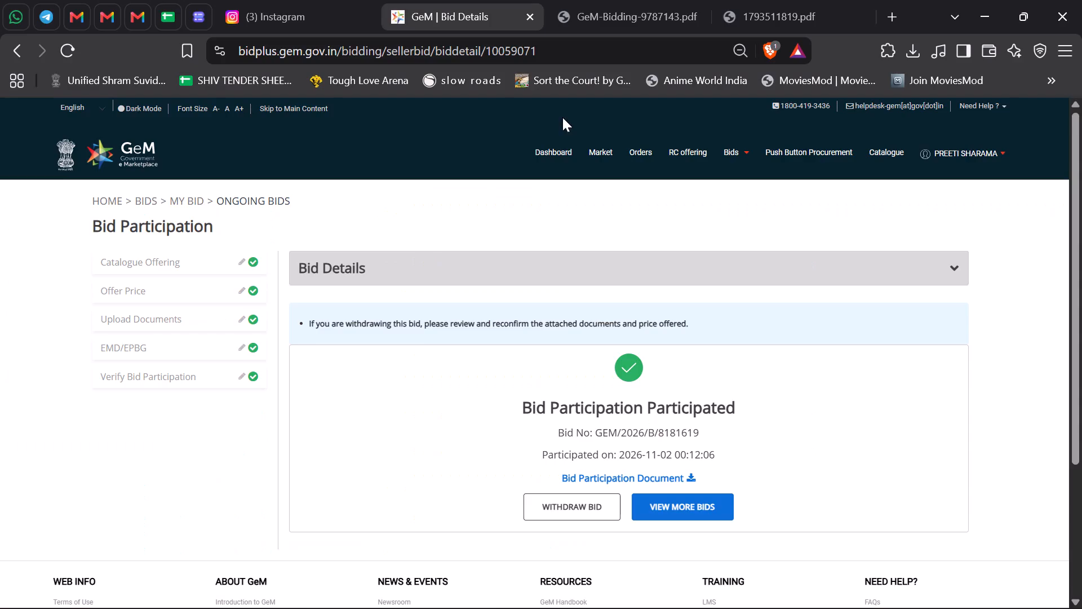
pyautogui.click(180, 11)
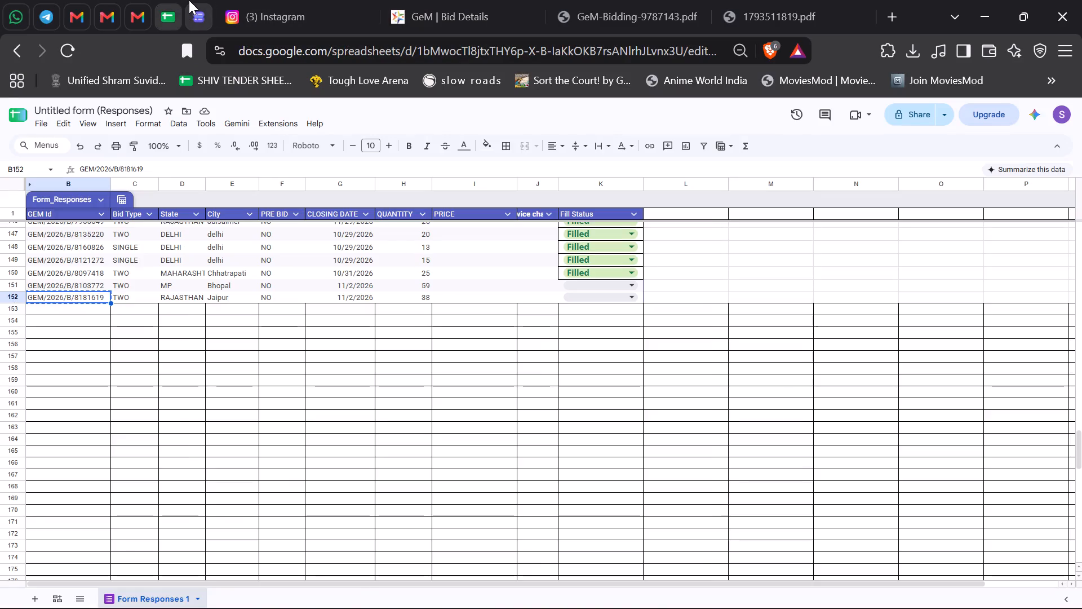
pyautogui.click(190, 0)
pyautogui.click(393, 285)
pyautogui.keyDown('ctrl'); pyautogui.click(397, 280); pyautogui.keyUp('ctrl')
pyautogui.hotkey('ctrl', 'v')
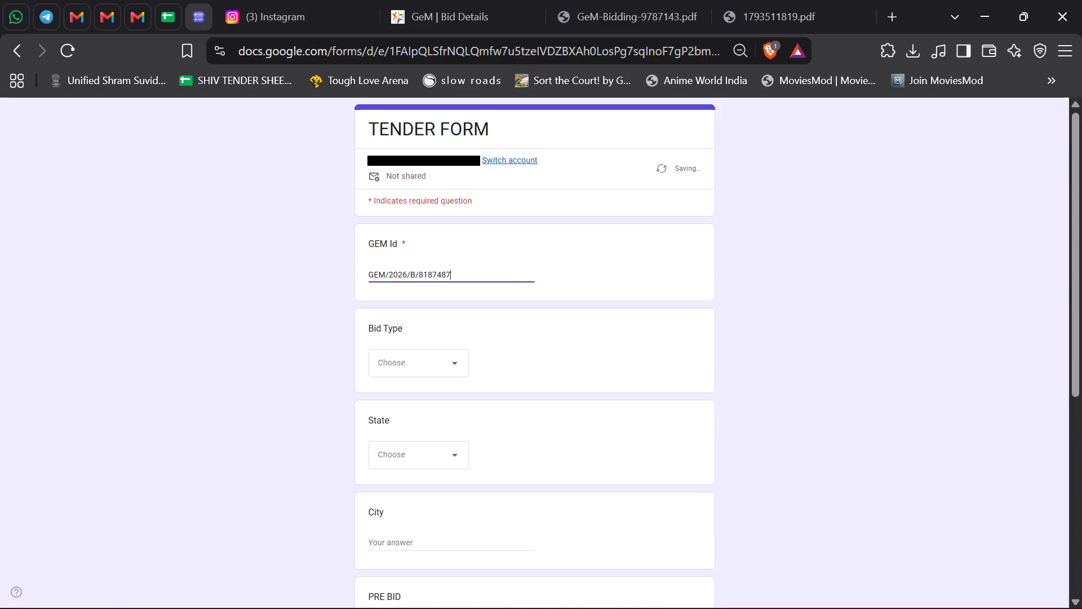
# Set the bid type to TWO, the state to DELHI, the city to DELHI and pre bid to NO.
pyautogui.press('Tab')
pyautogui.press('t')
pyautogui.press('Tab')
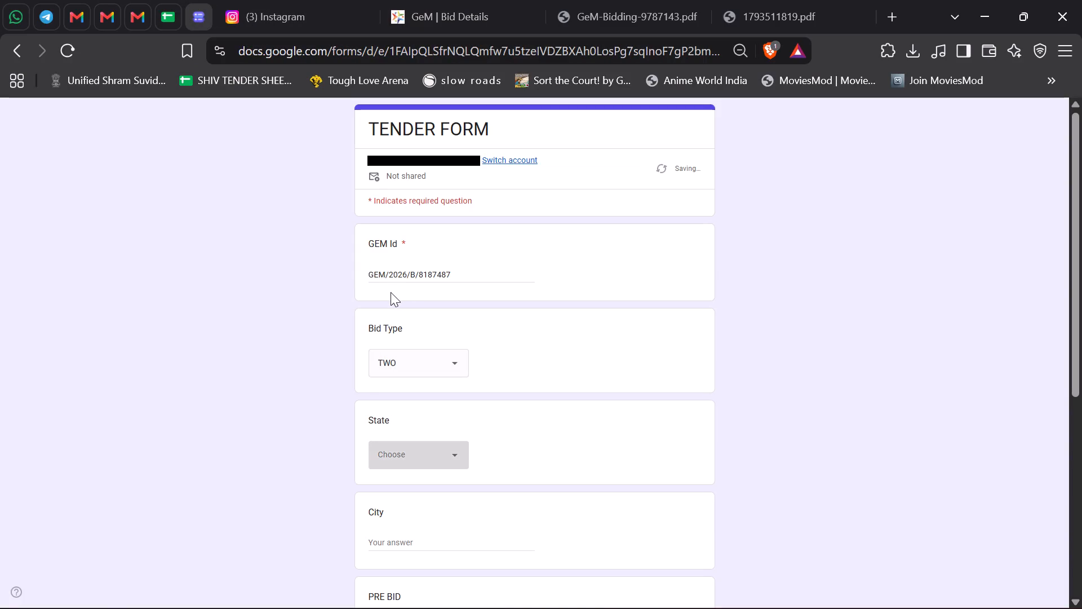
pyautogui.press('d')
pyautogui.press('Tab')
pyautogui.write('DEL')
pyautogui.write('HI')
pyautogui.press('Tab')
pyautogui.press('n')
pyautogui.press('Tab')
# Check the bid's closing date in the Daily Tender Sheet and enter 02-11-2026 as the form's closing date.
pyautogui.hotkey('alt', 'Tab')
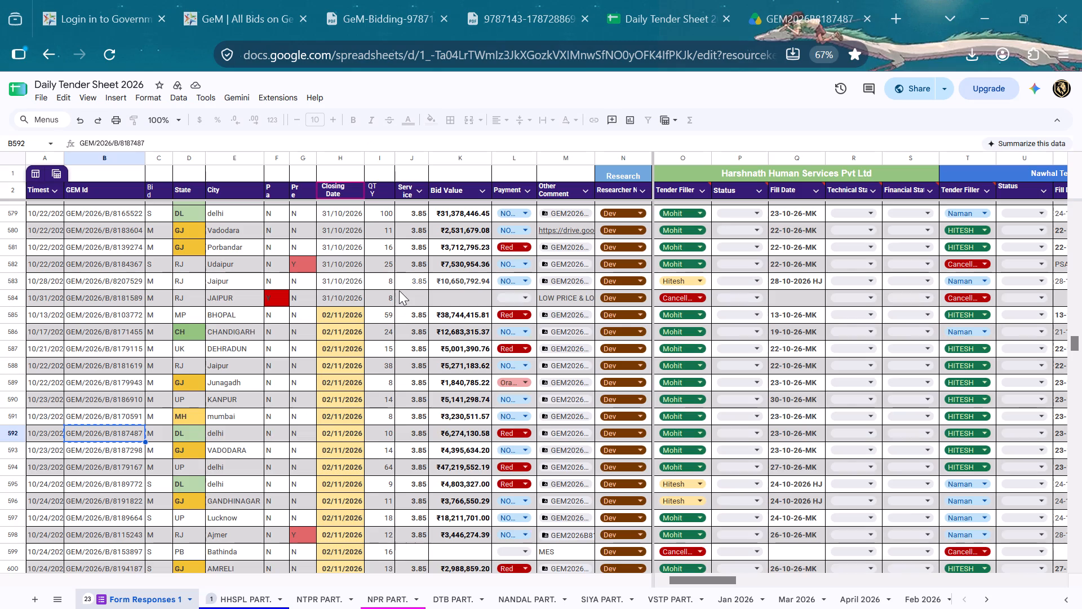
pyautogui.hotkey('alt', 'Tab')
pyautogui.press('2')
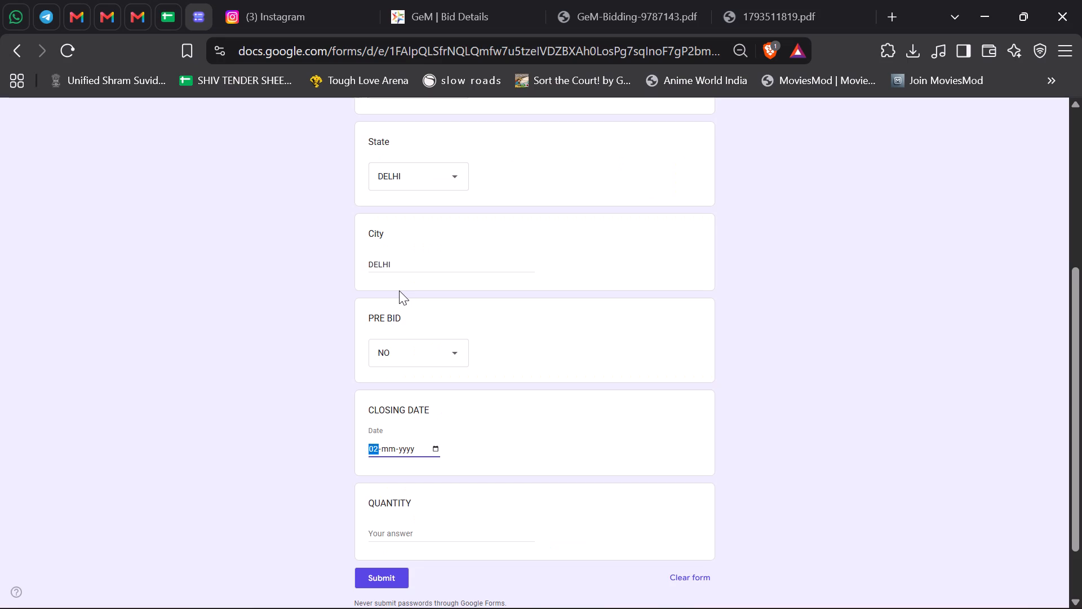
pyautogui.press('Right')
pyautogui.press('Down')
pyautogui.press('Up')
pyautogui.press('Down')
pyautogui.press('Down')
pyautogui.press('Right')
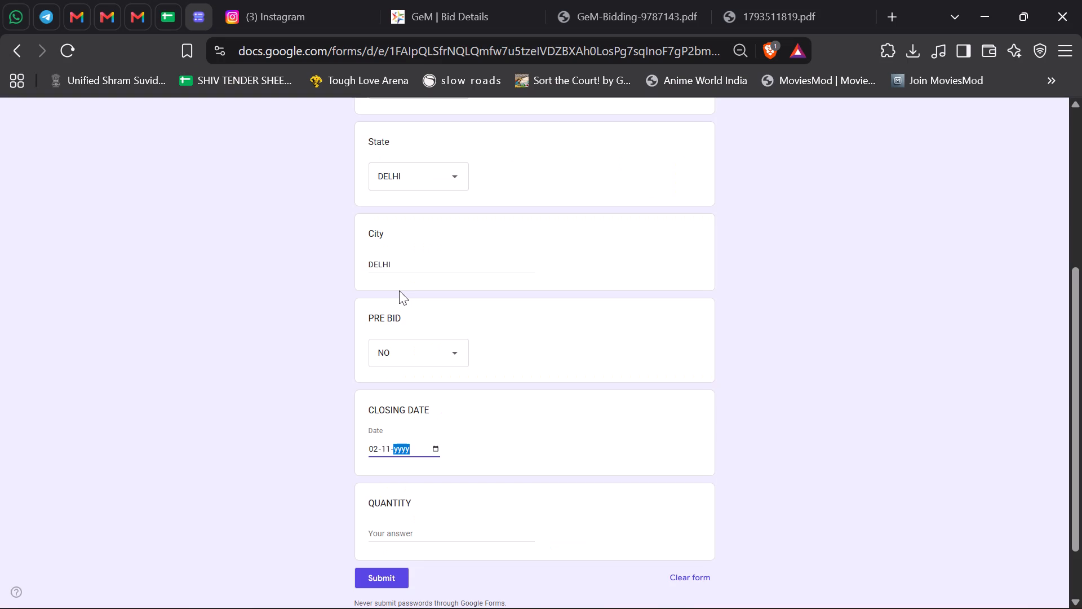
pyautogui.press('Down')
pyautogui.press('Up')
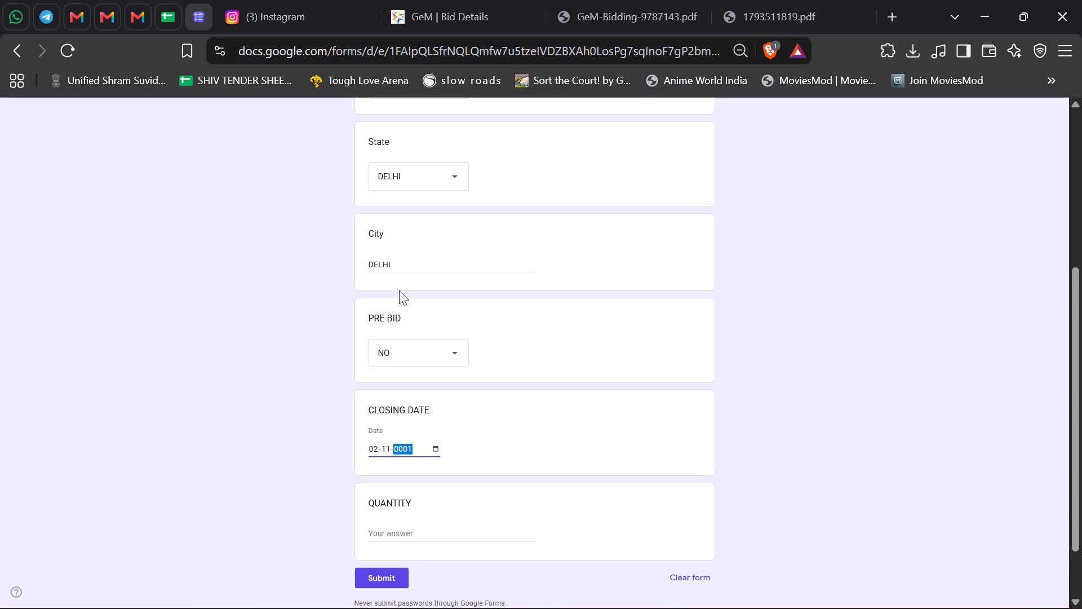
pyautogui.press('BackSpace')
pyautogui.write('2025')
pyautogui.press('BackSpace')
pyautogui.write('2026')
pyautogui.press('Tab')
pyautogui.press('Tab')
pyautogui.press('Tab')
# Check the bid's quantity in the Daily Tender Sheet, enter 10 as the quantity and submit the TENDER FORM.
pyautogui.hotkey('alt', 'Tab')
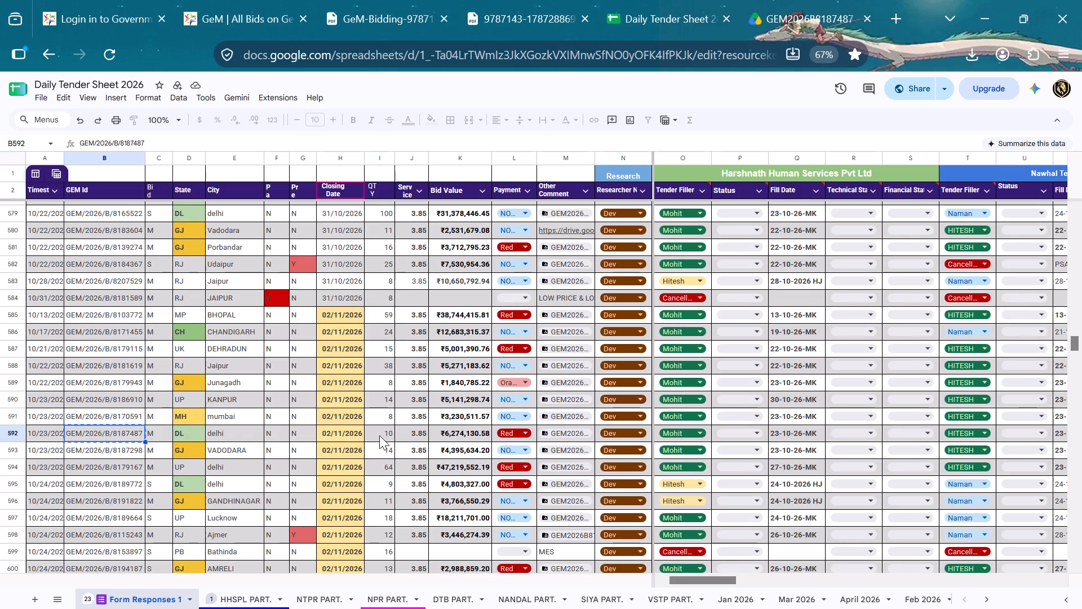
pyautogui.hotkey('alt', 'Tab')
pyautogui.click(403, 537)
pyautogui.write('10')
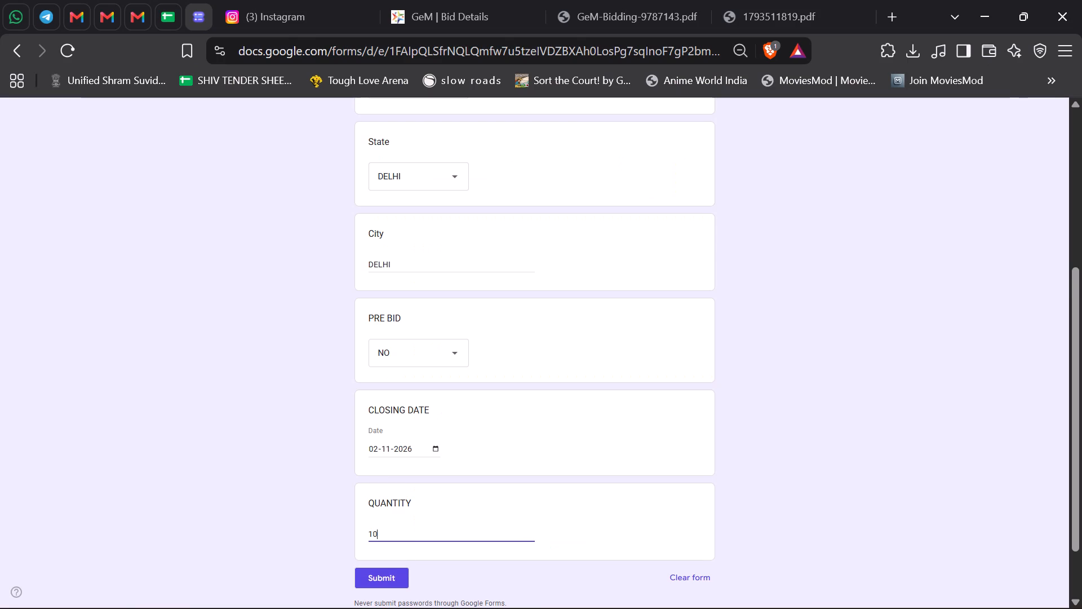
pyautogui.scroll(-5, 403, 536)
pyautogui.click(364, 505)
# Open REQUIRED DOCUMENTS.pdf from the Drive folder of Delhi bid GEM/2026/B/8189772 listed in the Daily Tender Sheet.
pyautogui.hotkey('alt', 'Tab')
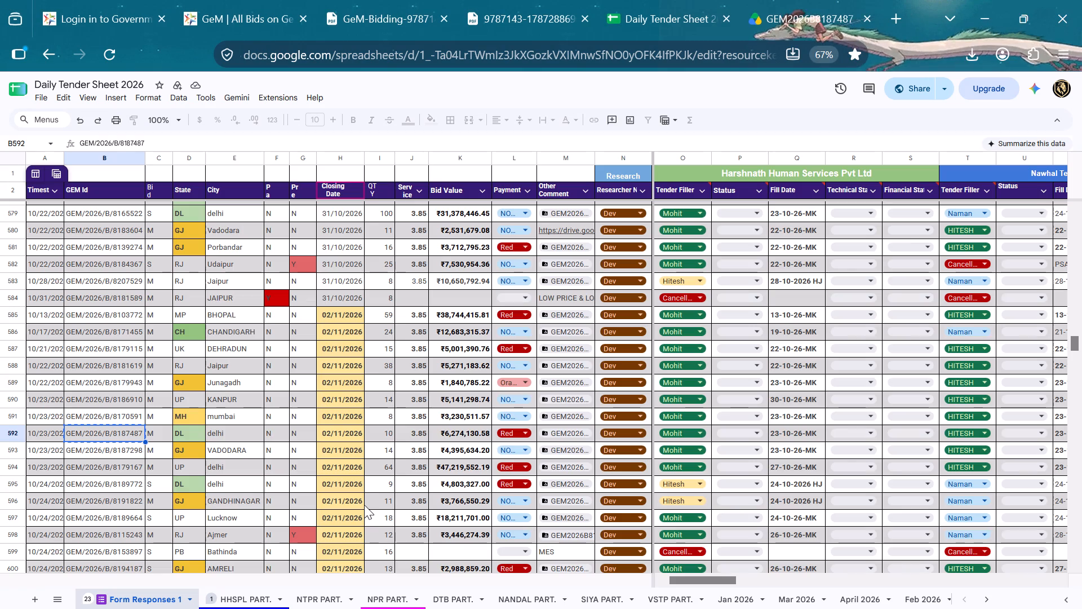
pyautogui.scroll(-1, 235, 483)
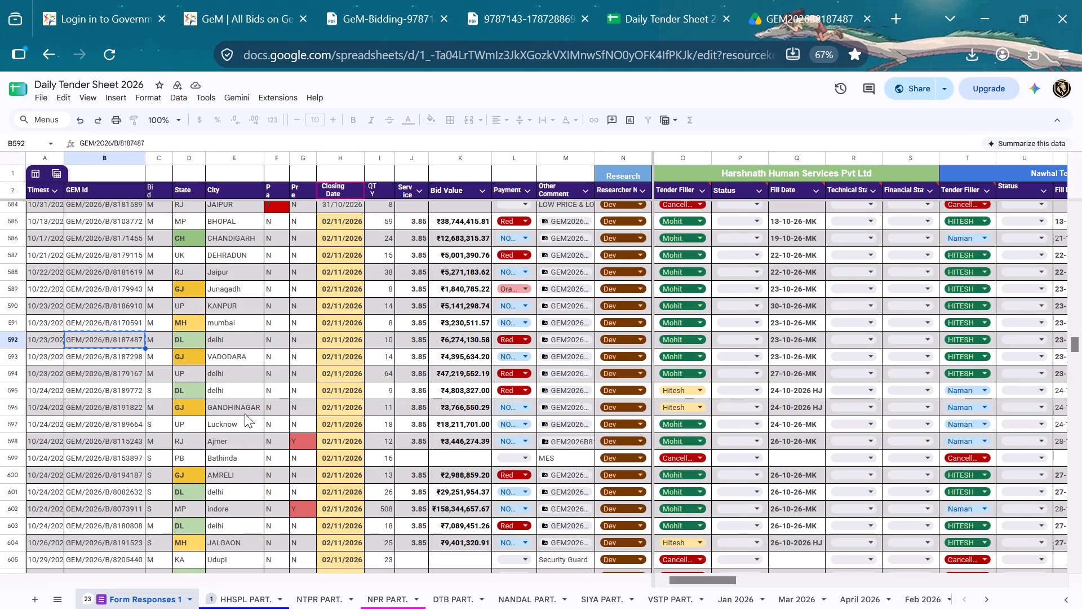
pyautogui.click(244, 392)
pyautogui.click(550, 388)
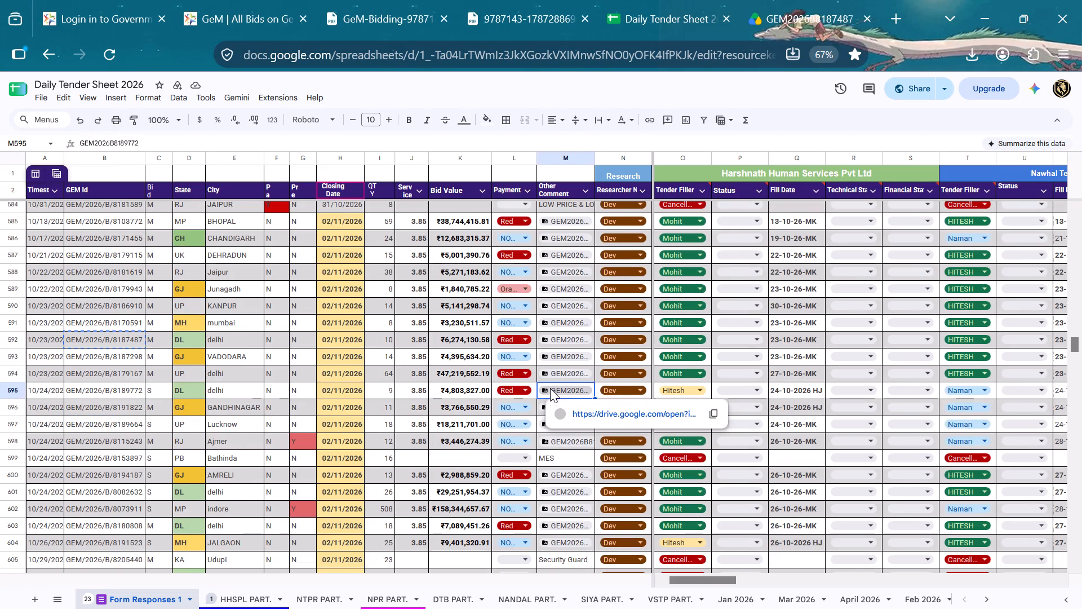
pyautogui.click(586, 412)
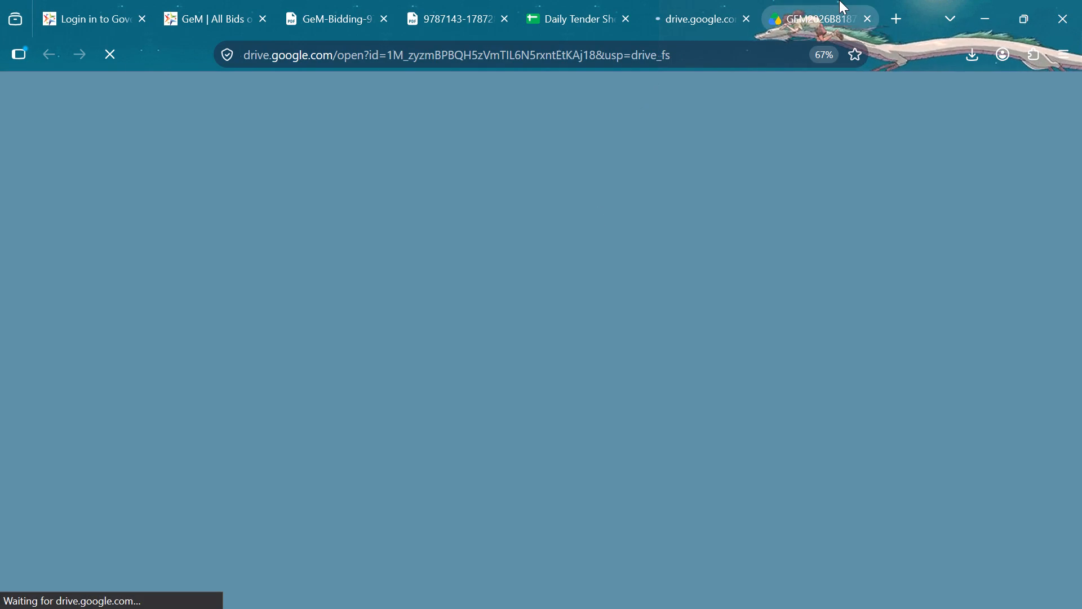
pyautogui.click(865, 7)
pyautogui.click(867, 13)
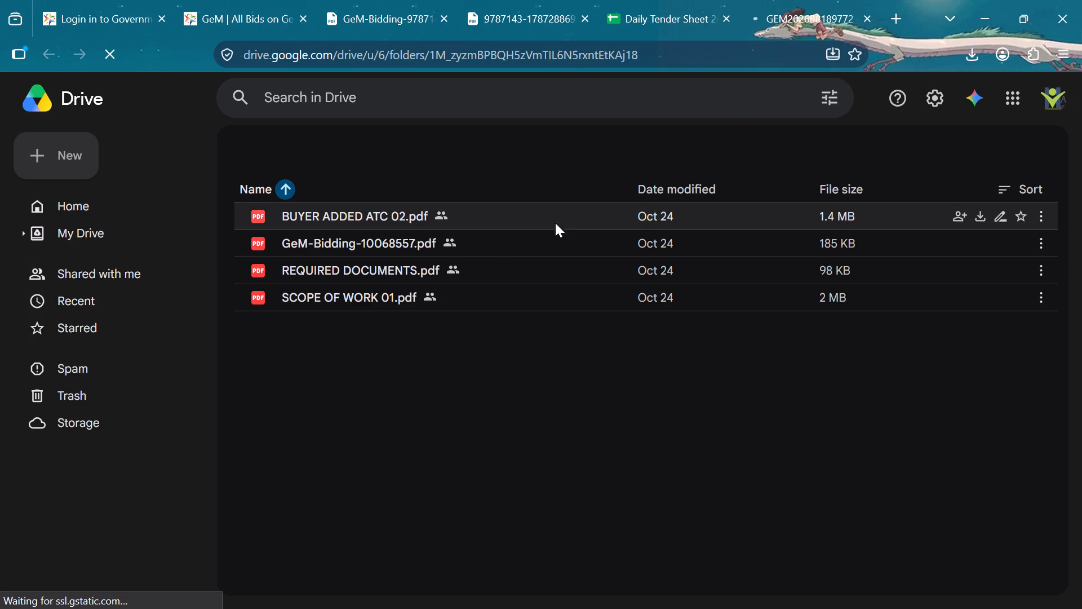
pyautogui.click(480, 268)
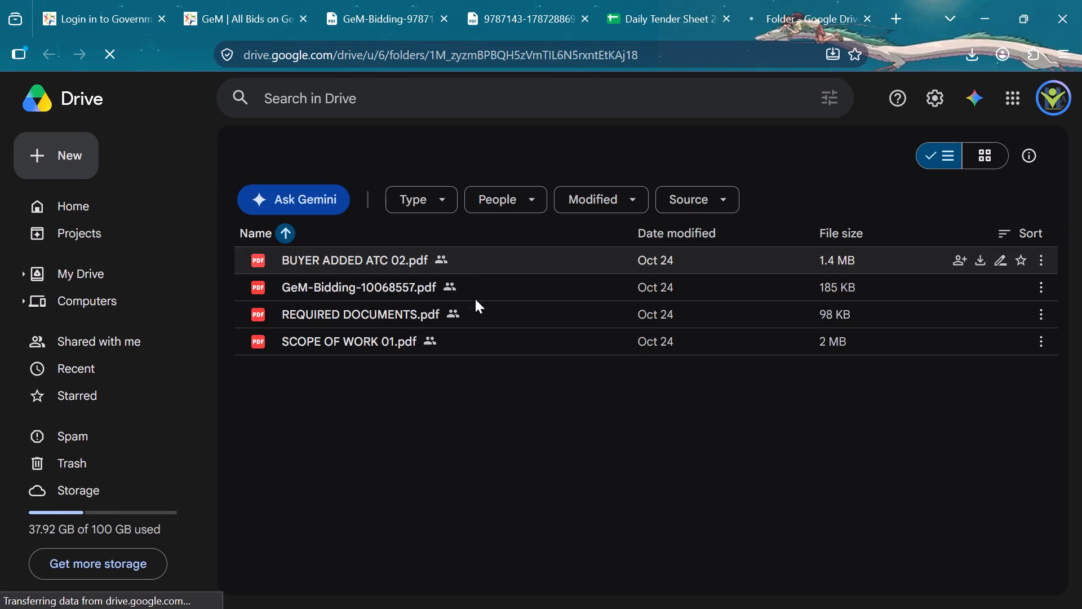
pyautogui.doubleClick(473, 306)
pyautogui.doubleClick(472, 308)
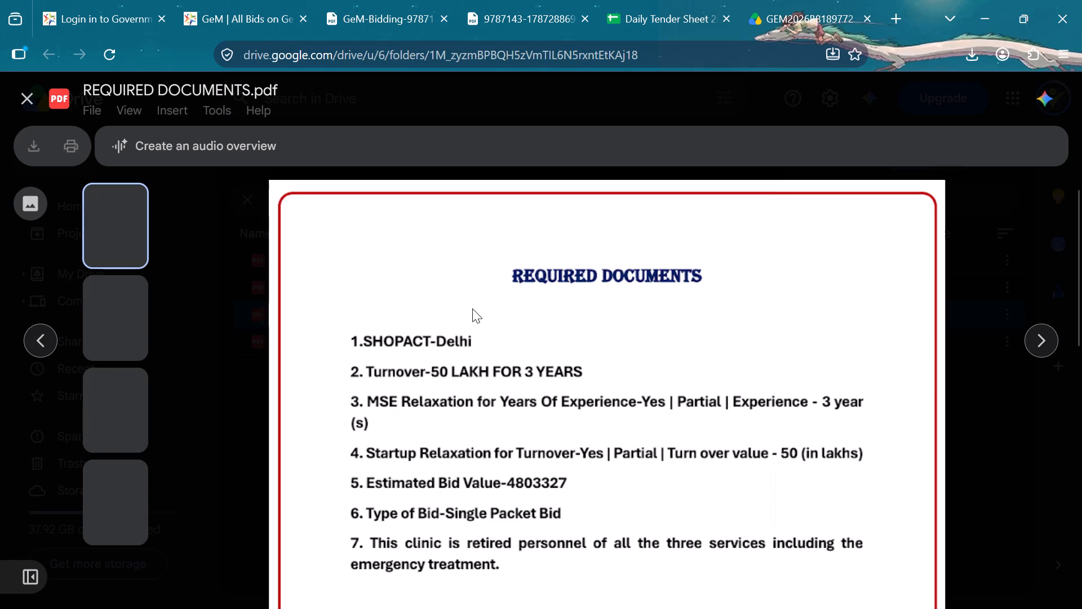
# Read through the required documents of Delhi bid GEM/2026/B/8189772 and close the file.
pyautogui.scroll(-1, 472, 308)
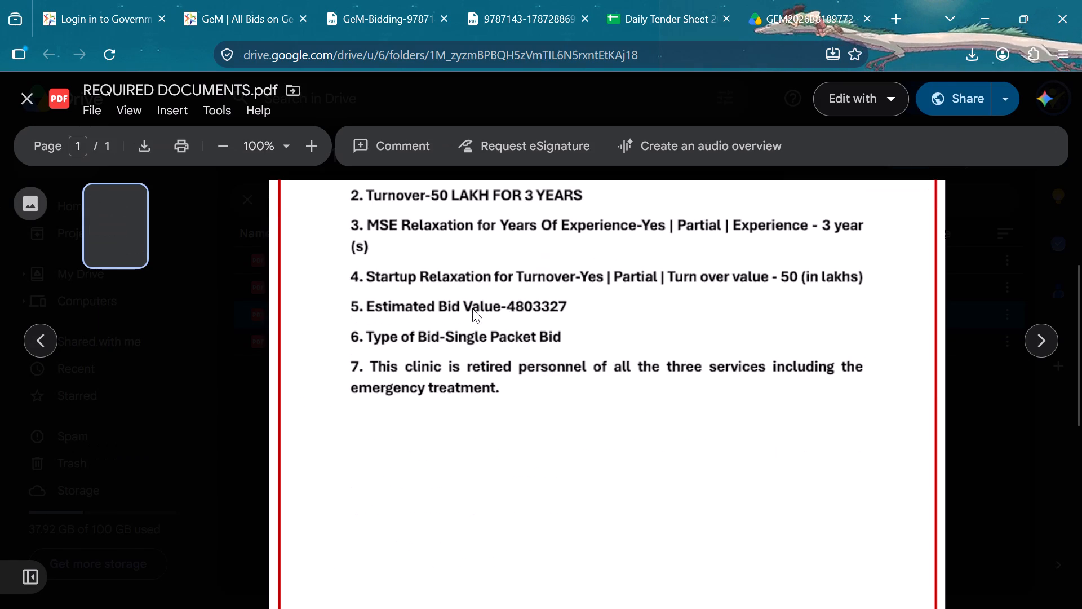
pyautogui.scroll(-1, 472, 308)
pyautogui.scroll(3, 472, 308)
pyautogui.scroll(-6, 472, 308)
pyautogui.scroll(5, 472, 308)
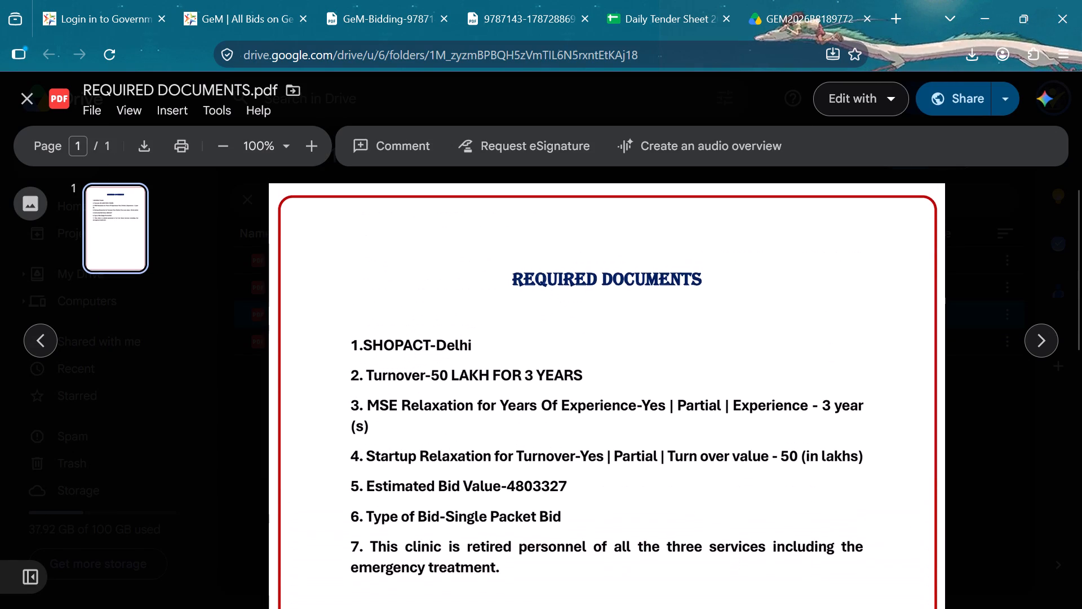
pyautogui.click(859, 17)
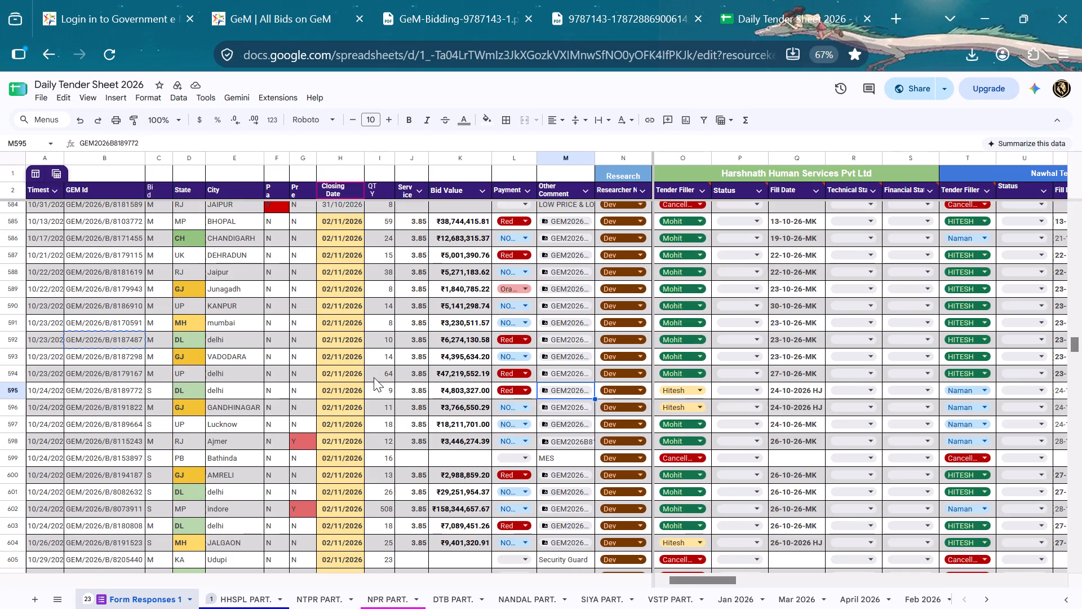
# Open REQUIRED DOCUMENTS.pdf from the Drive folder of Ajmer bid GEM/2026/B/8115243, check its requirements and close it.
pyautogui.scroll(-1, 374, 377)
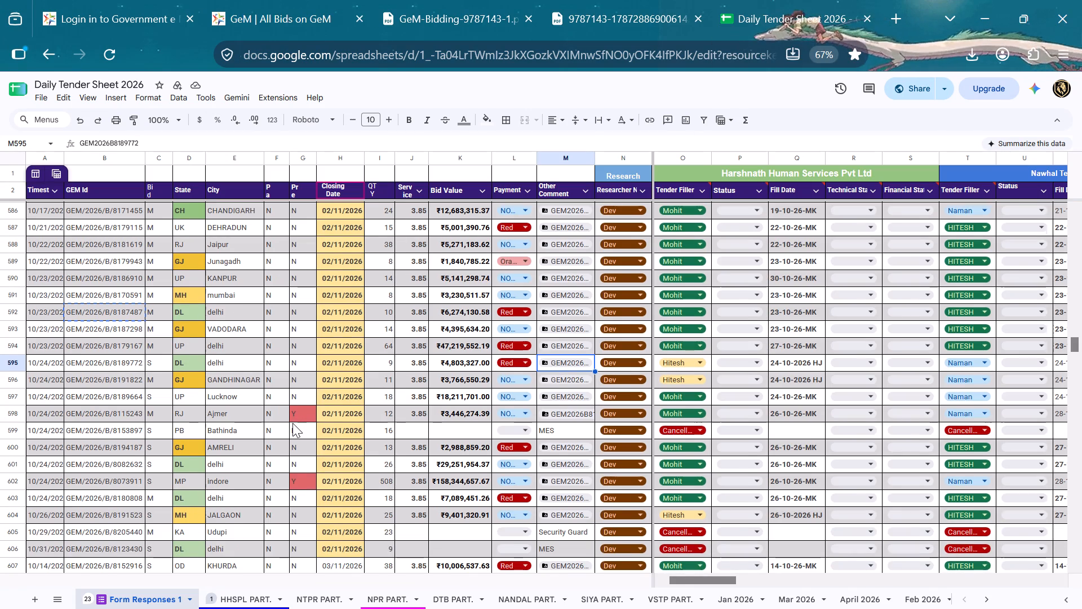
pyautogui.click(552, 420)
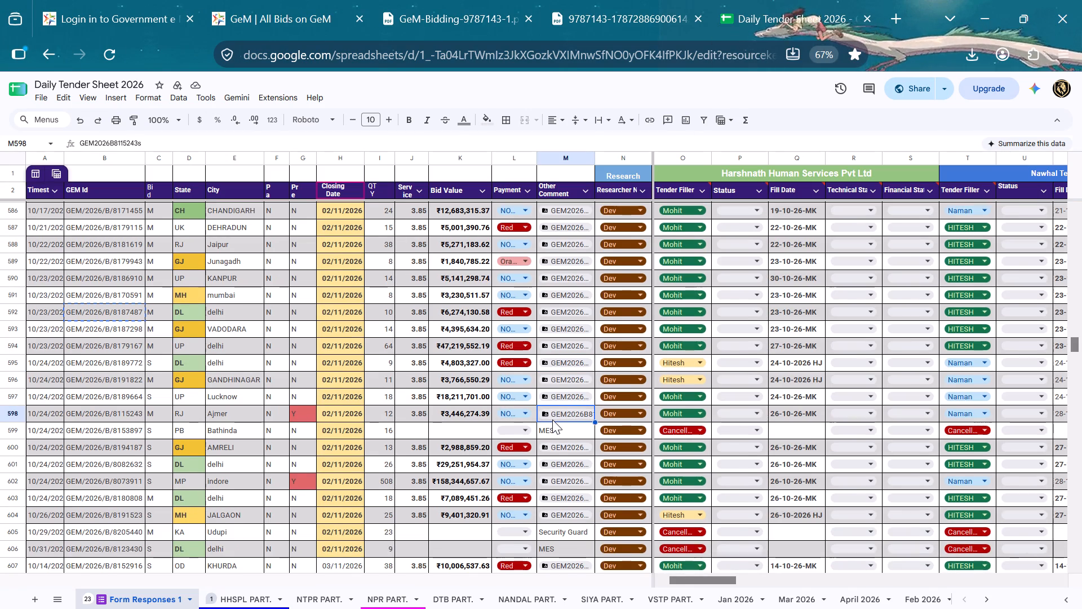
pyautogui.click(555, 414)
pyautogui.click(595, 433)
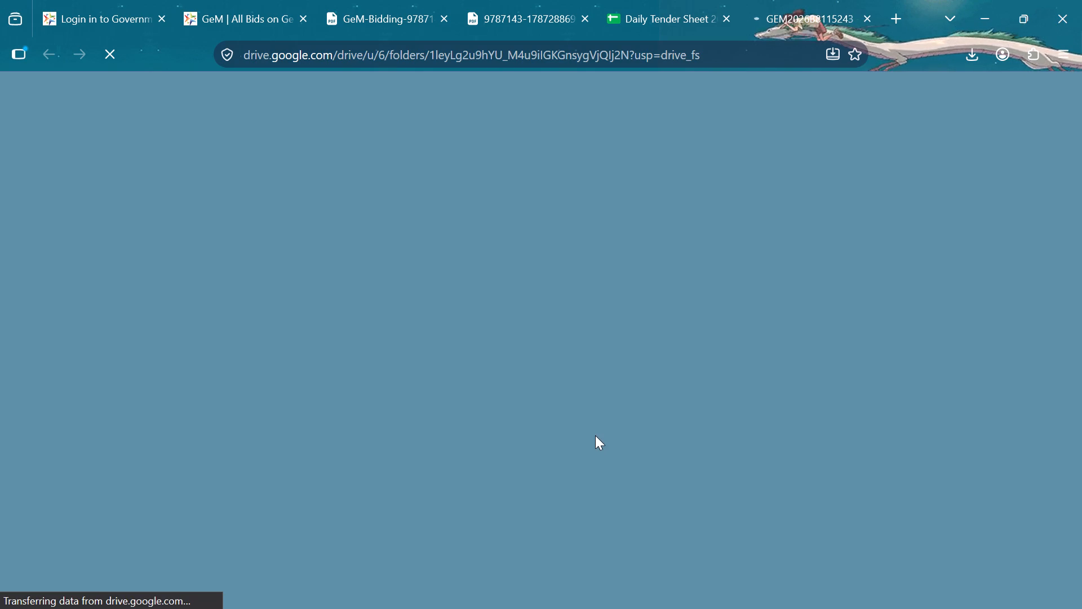
pyautogui.click(366, 299)
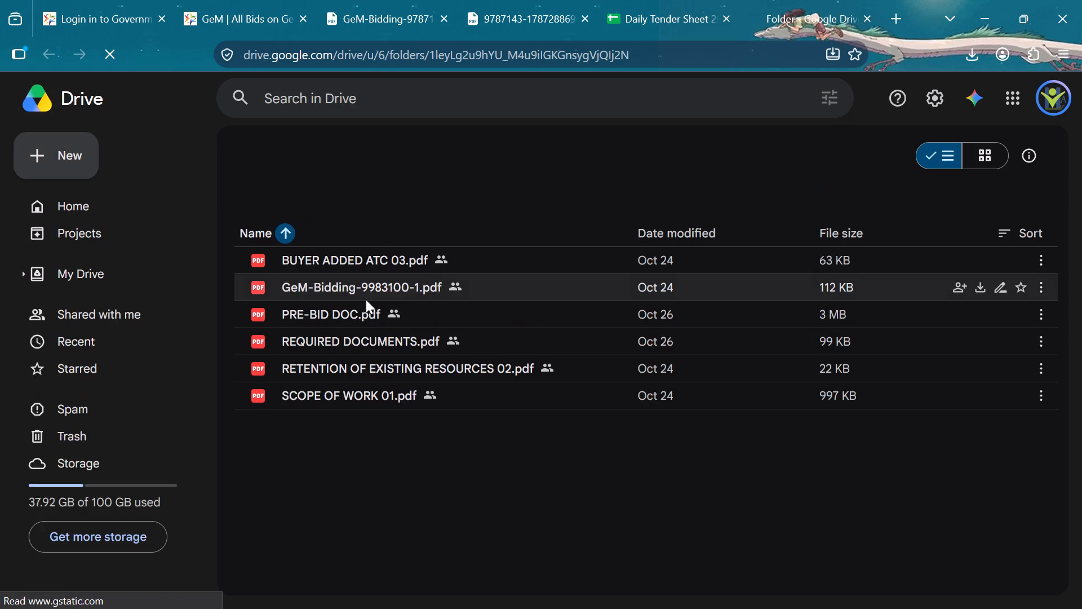
pyautogui.click(368, 336)
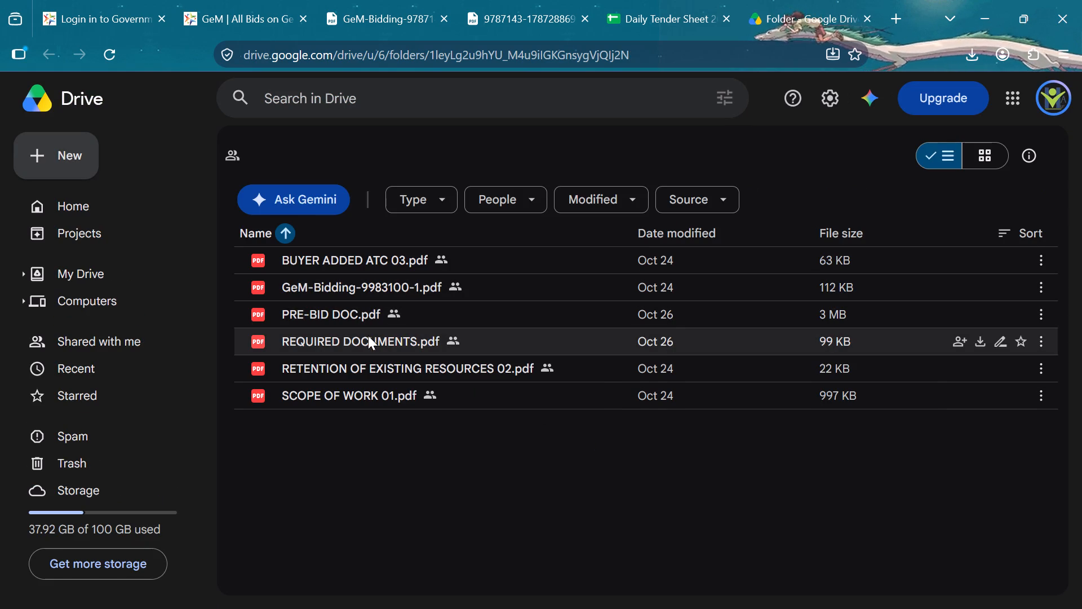
pyautogui.doubleClick(368, 336)
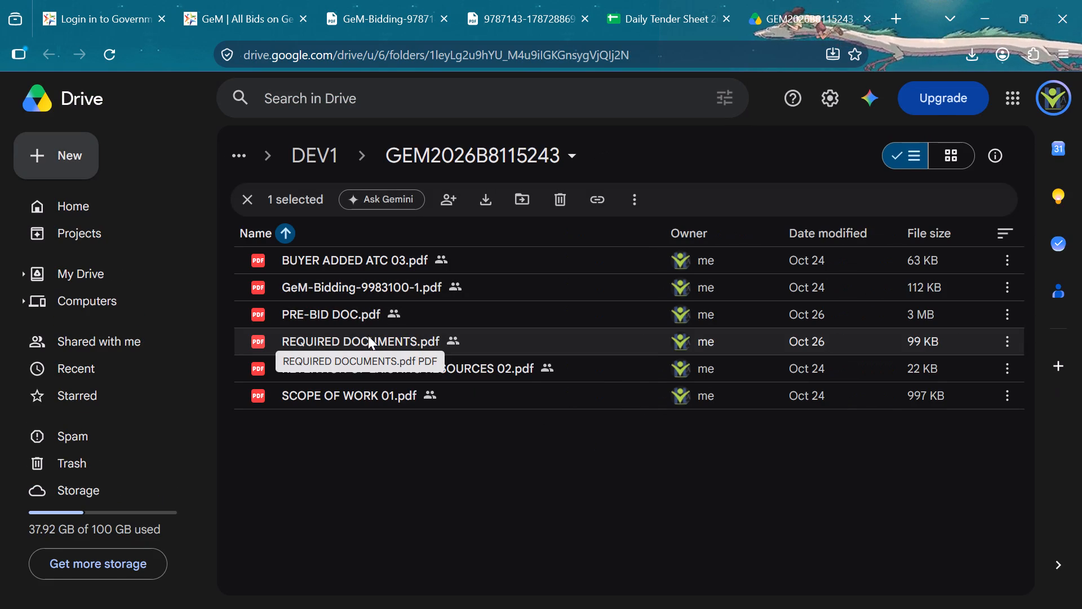
pyautogui.doubleClick(368, 336)
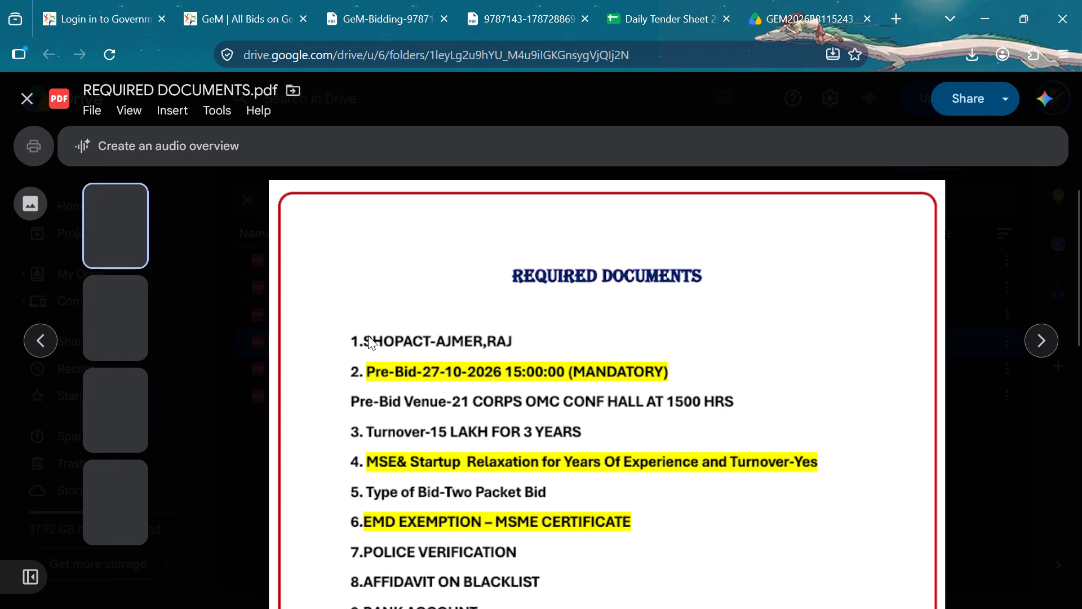
pyautogui.click(863, 23)
# Open the Drive folders of Delhi bid GEM/2026/B/8082632 and Indore bid GEM/2026/B/8073911 from the Daily Tender Sheet.
pyautogui.scroll(-1, 430, 436)
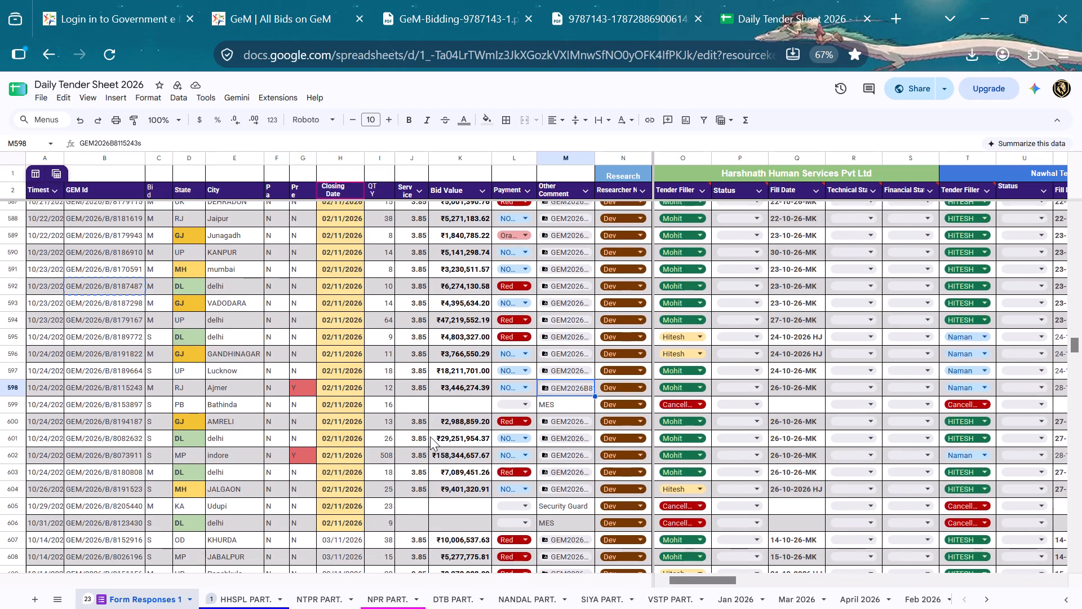
pyautogui.scroll(-1, 430, 436)
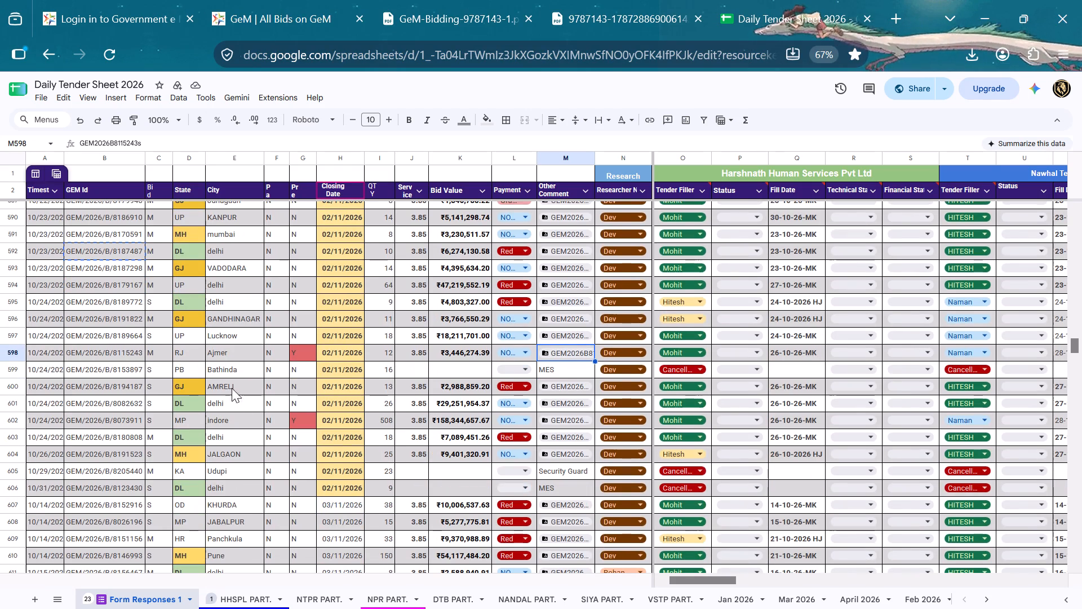
pyautogui.click(556, 404)
pyautogui.click(610, 430)
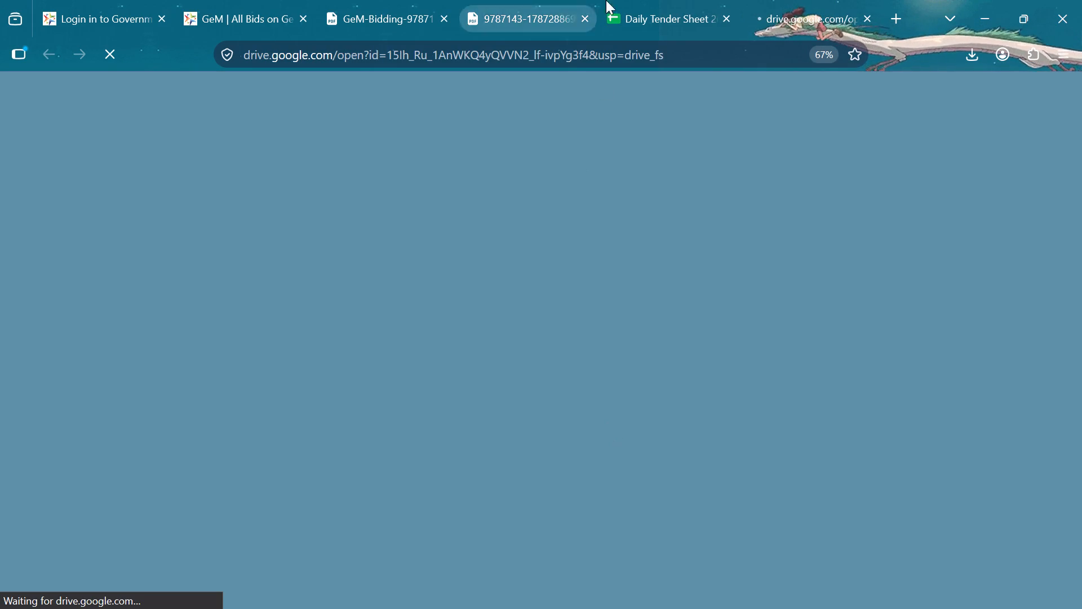
pyautogui.click(653, 2)
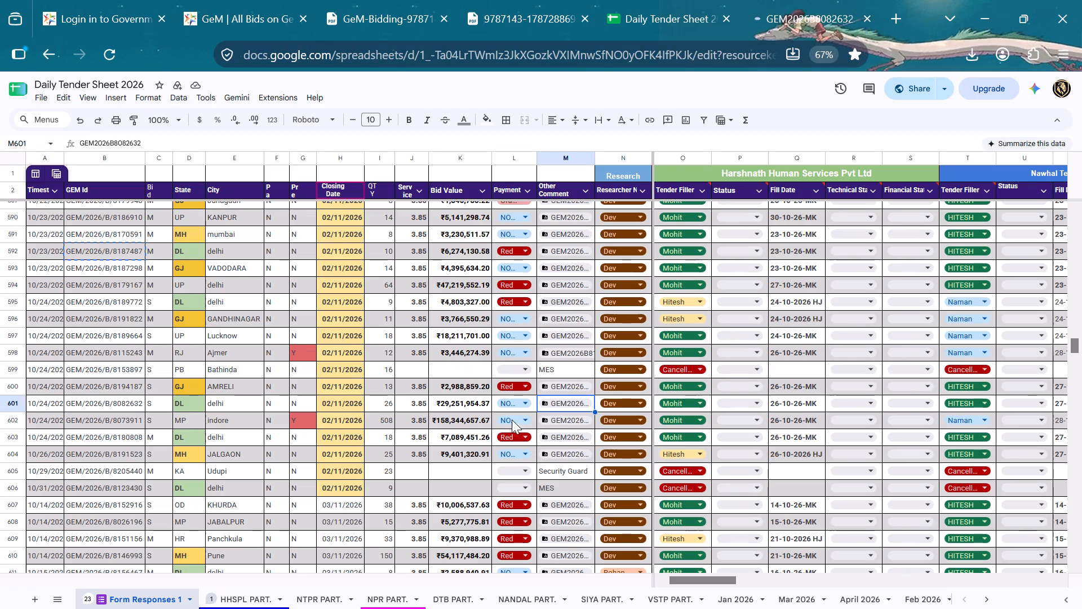
pyautogui.click(558, 422)
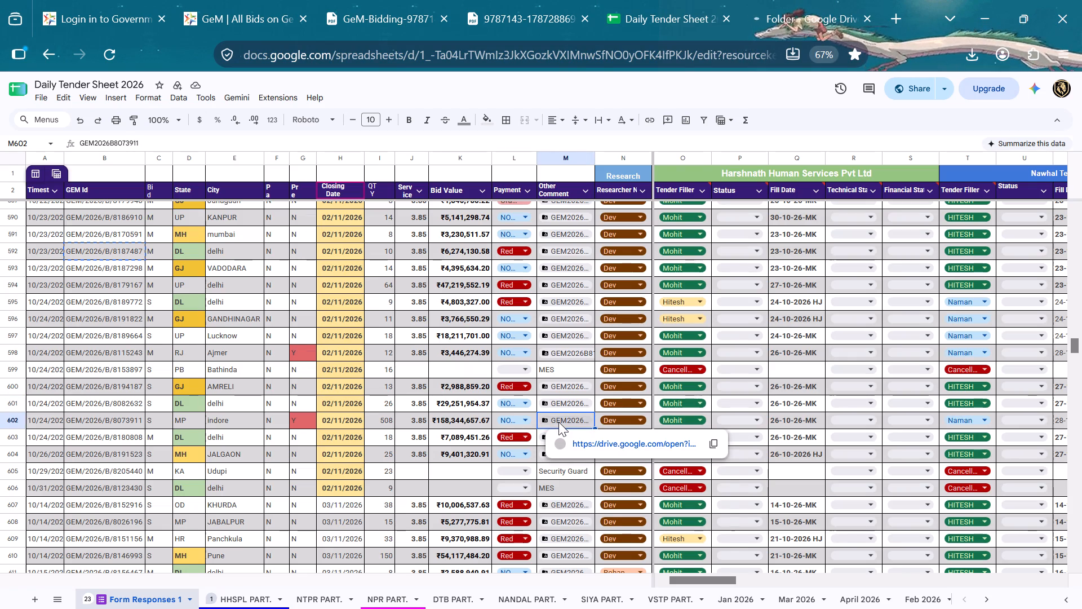
pyautogui.click(580, 443)
pyautogui.click(737, 0)
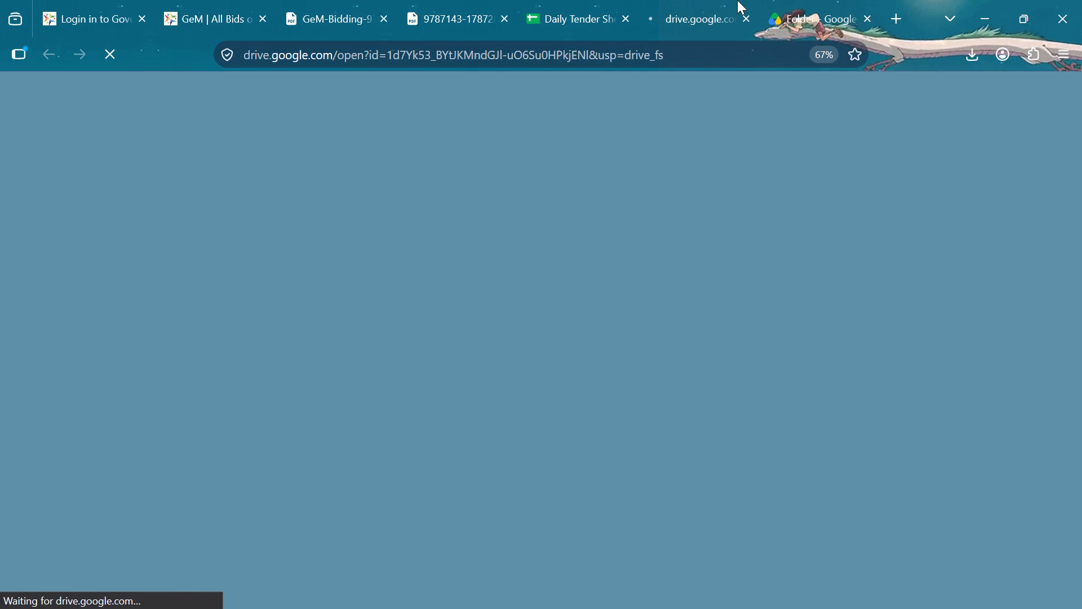
# Open REQUIRED DOCUMENTS (AutoRecovered).pdf in the GEM2026B8082632 folder and read through the whole requirements list.
pyautogui.click(780, 0)
pyautogui.doubleClick(349, 350)
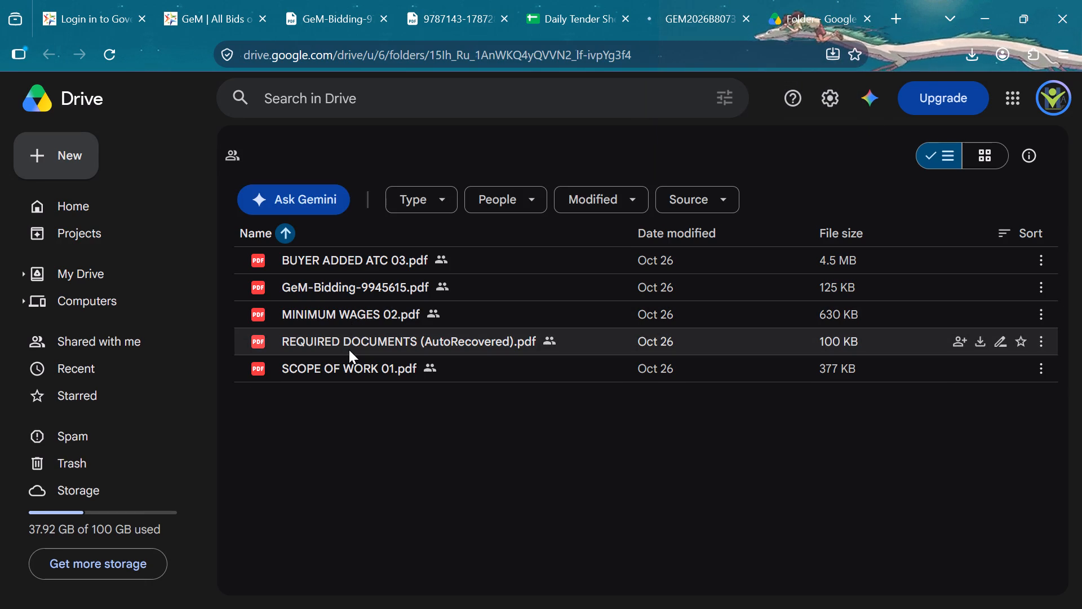
pyautogui.doubleClick(349, 350)
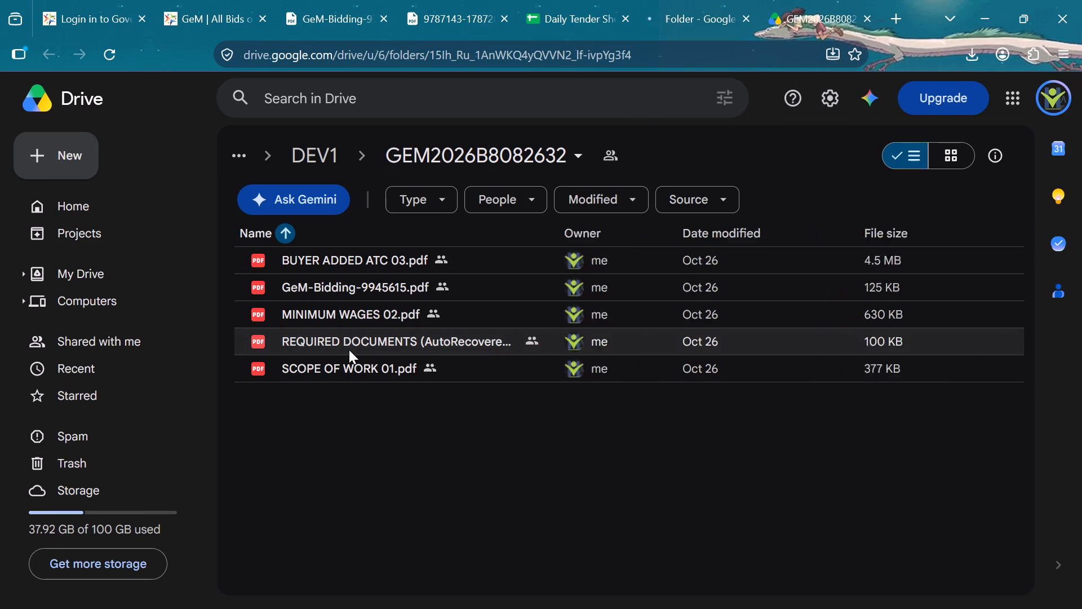
pyautogui.doubleClick(349, 350)
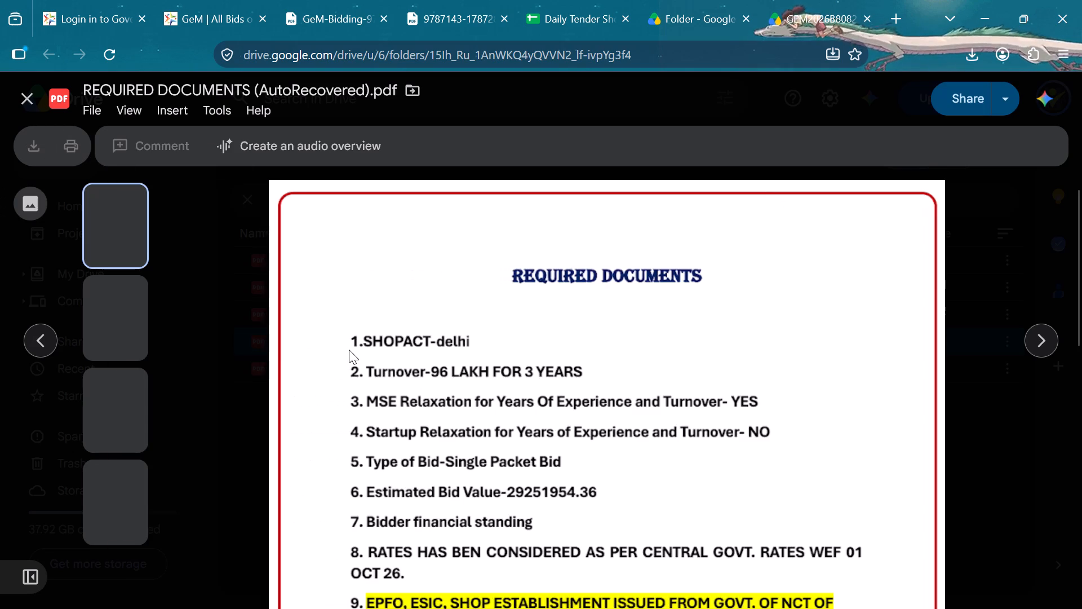
pyautogui.scroll(-2, 349, 350)
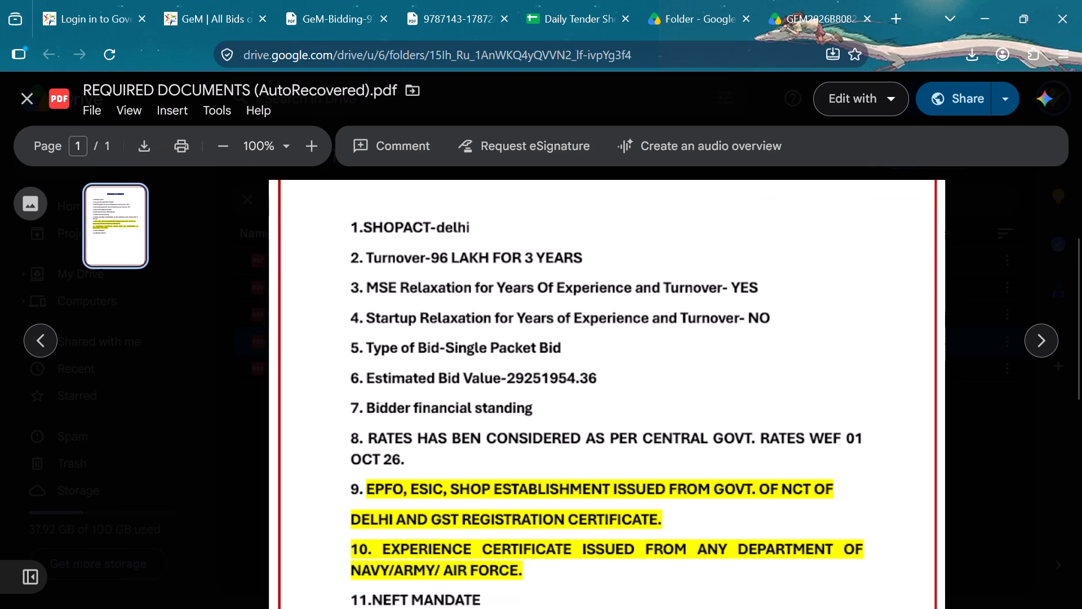
pyautogui.scroll(-2, 349, 350)
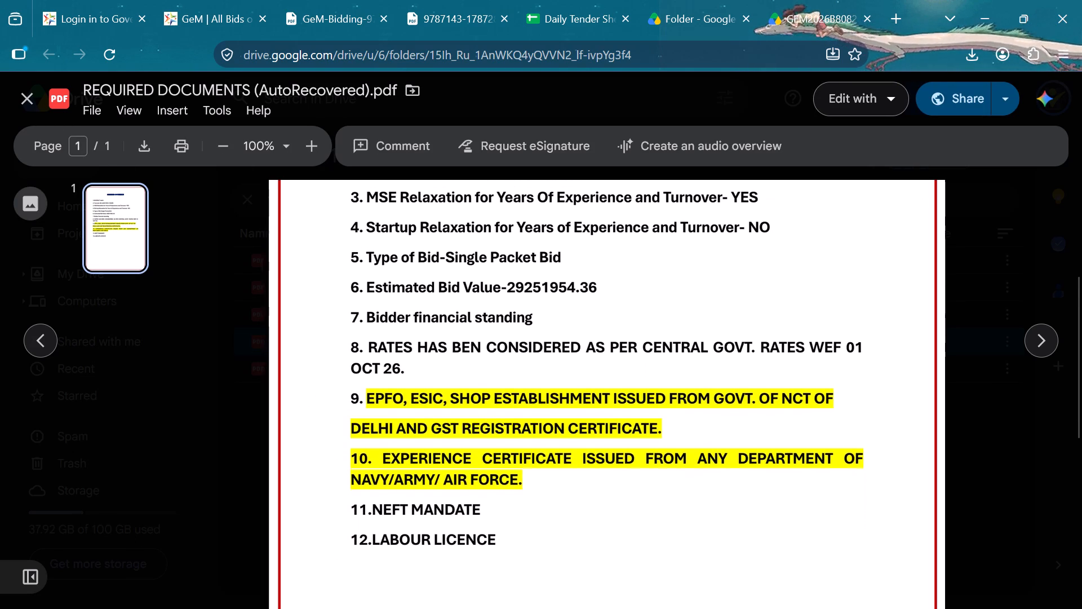
pyautogui.scroll(-2, 349, 350)
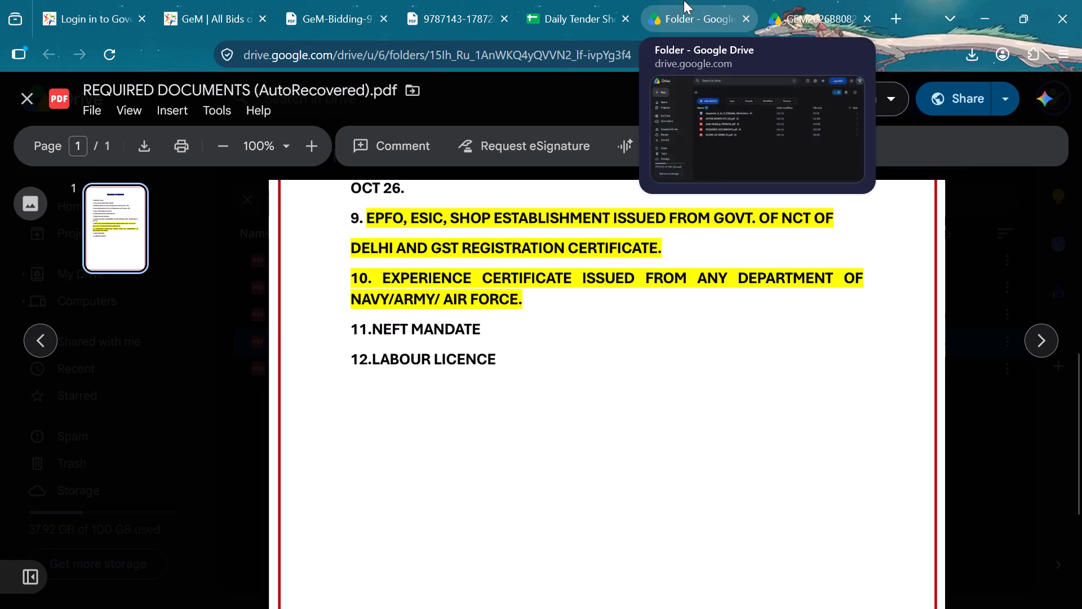
# Check REQUIRED DOCUMENTS.pdf in the GEM2026B8073911 folder, and close both bids' folders to return to the Daily Tender Sheet.
pyautogui.click(684, 0)
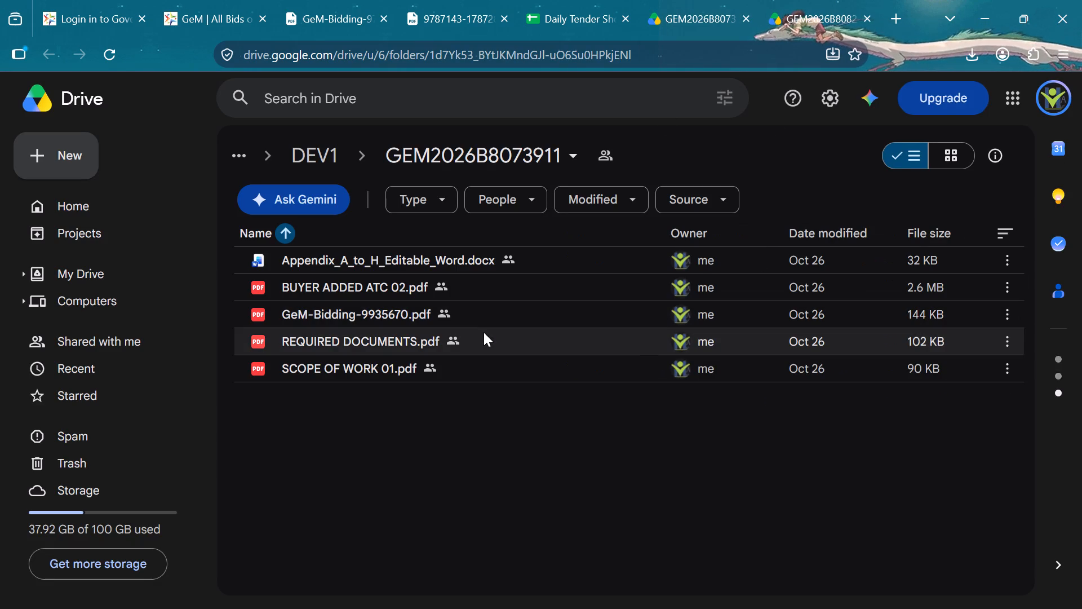
pyautogui.doubleClick(484, 334)
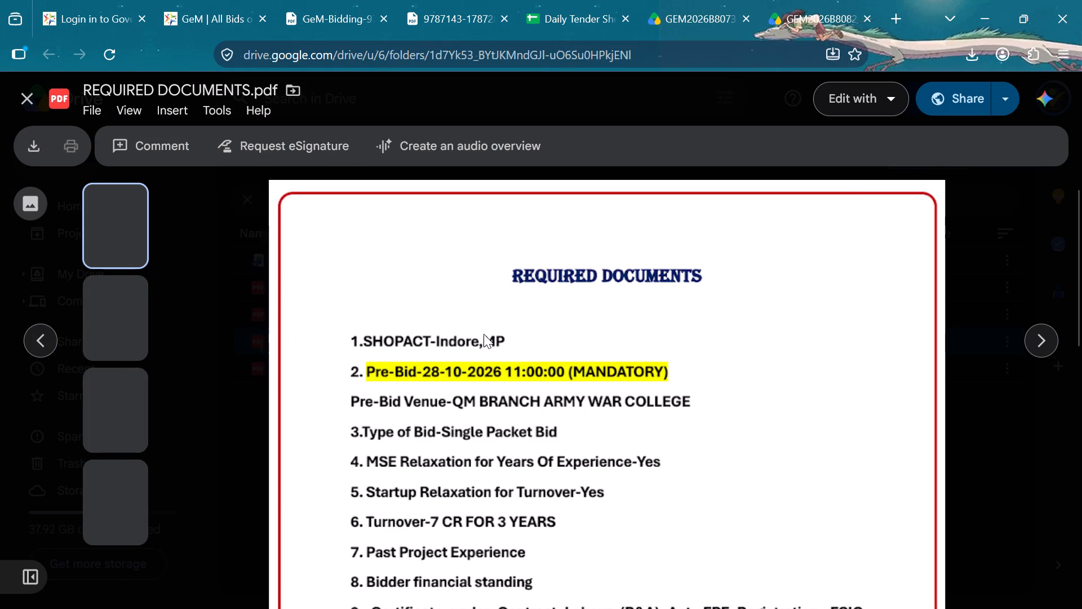
pyautogui.scroll(-1, 484, 334)
pyautogui.click(739, 23)
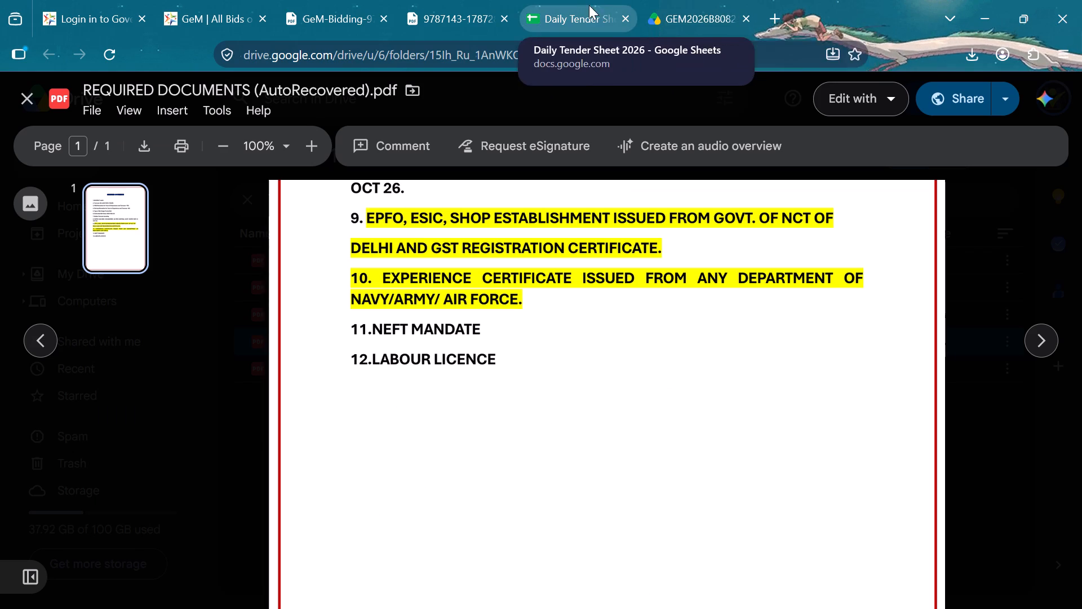
pyautogui.click(751, 16)
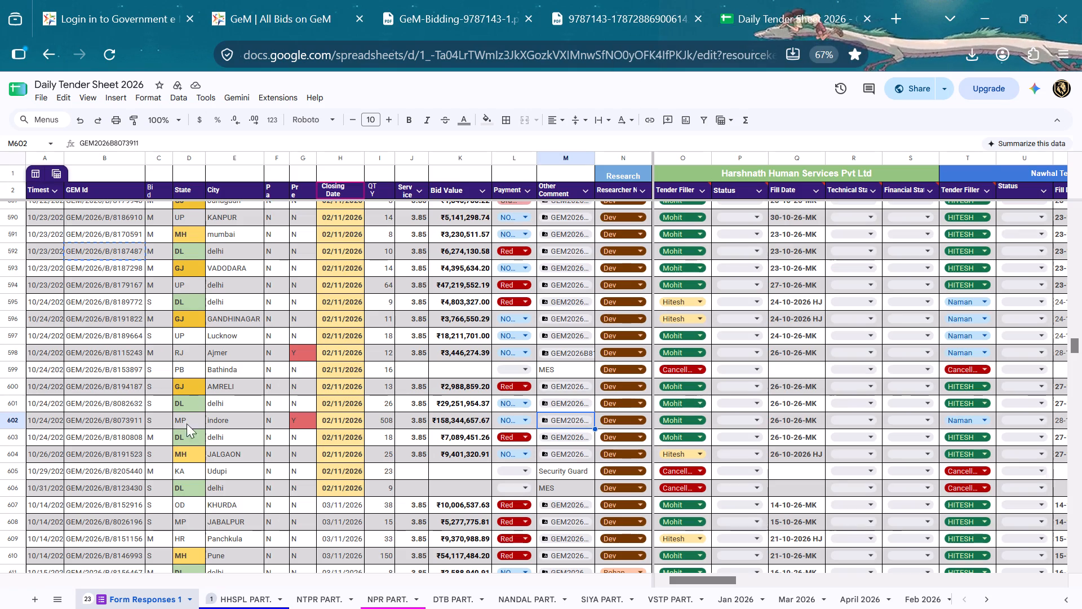
# Copy GEM Id GEM/2026/B/8082632 from the Daily Tender Sheet into a new TENDER FORM response.
pyautogui.click(117, 405)
pyautogui.hotkey('ctrl', 'c')
pyautogui.hotkey('alt', 'Tab')
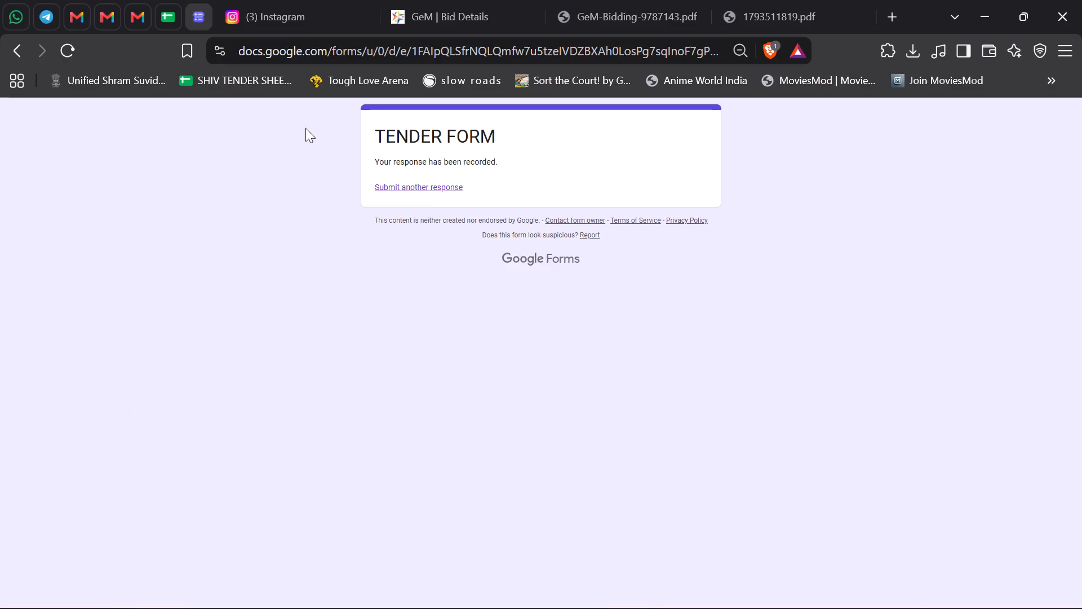
pyautogui.click(428, 184)
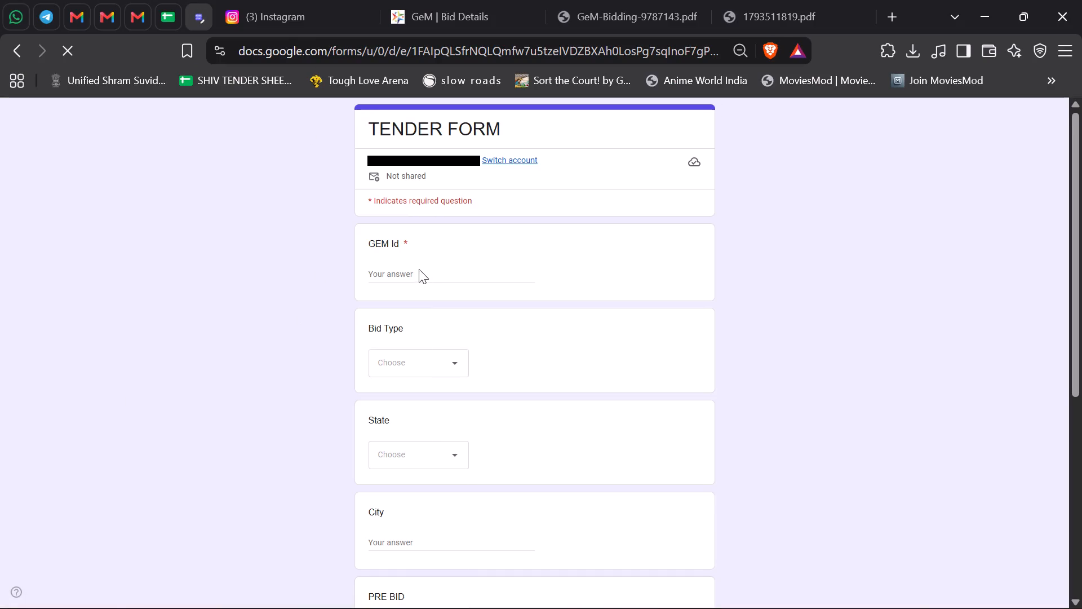
pyautogui.click(418, 270)
pyautogui.hotkey('ctrl', 'v')
# Set the bid type to SINGLE, the state to DELHI and the city to DELHI.
pyautogui.press('Tab')
pyautogui.press('s')
pyautogui.press('Tab')
pyautogui.press('l')
pyautogui.press('Tab')
pyautogui.press('d')
pyautogui.moveTo(418, 270); pyautogui.dragTo(423, 270)
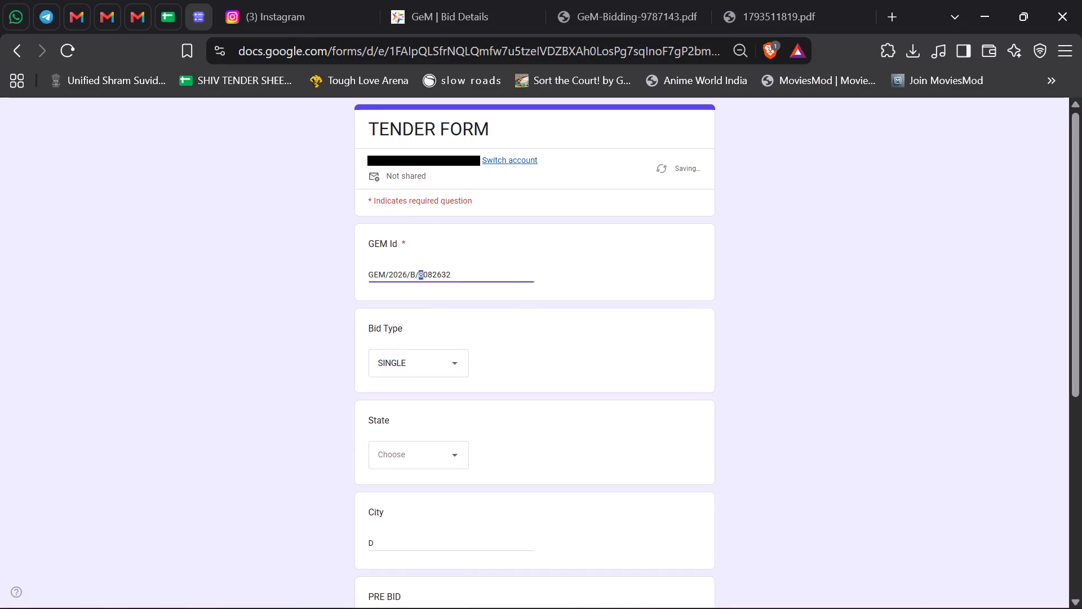
pyautogui.press('Tab')
pyautogui.press('Tab')
pyautogui.press('l')
pyautogui.press('d')
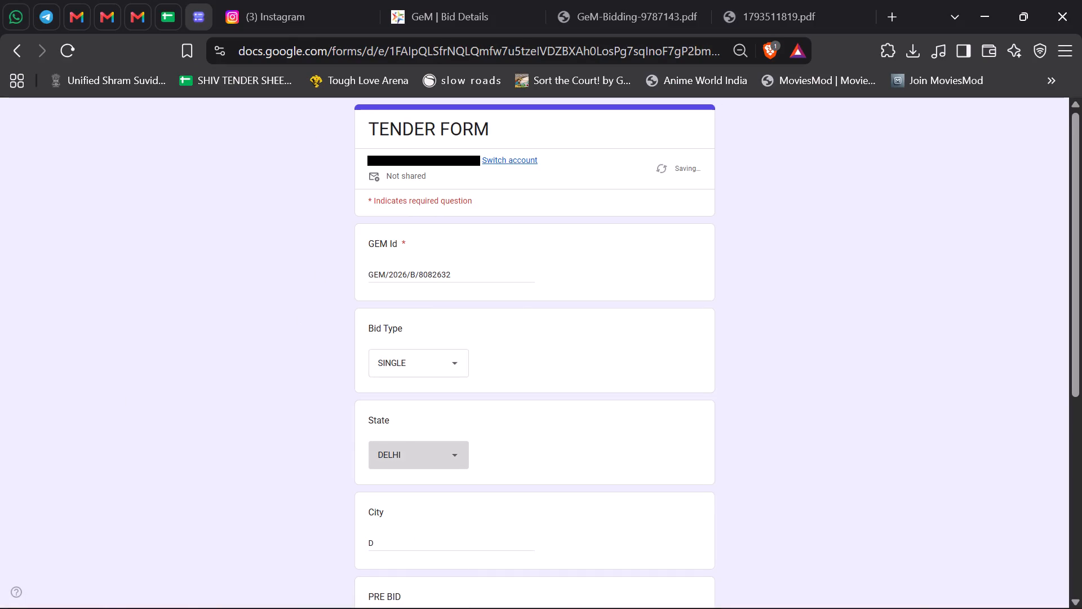
pyautogui.press('Tab')
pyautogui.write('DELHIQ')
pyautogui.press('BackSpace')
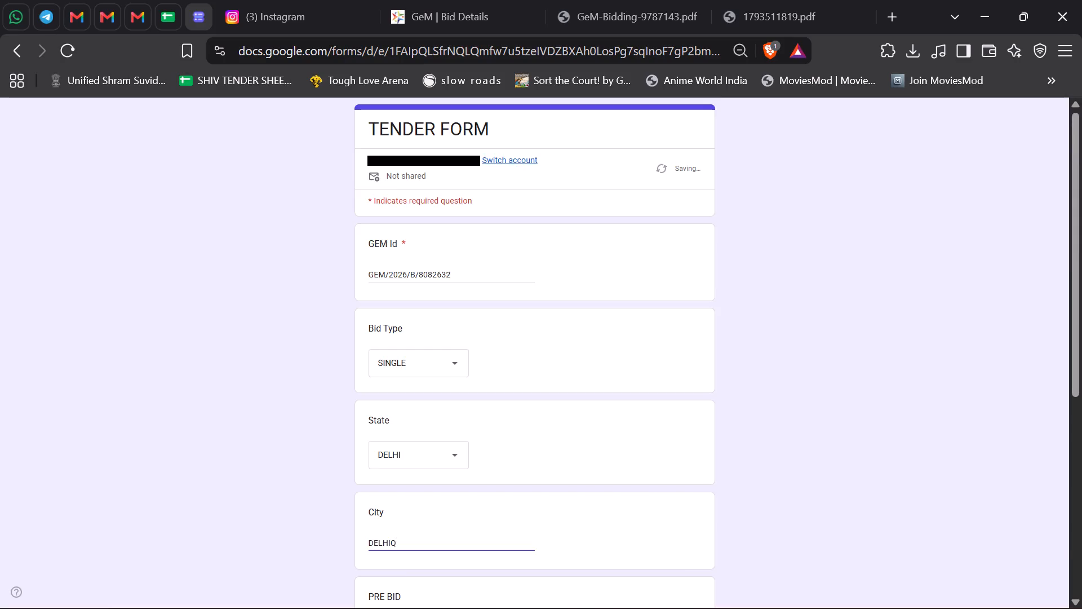
# Set pre bid to NO and enter 02-11-2026 as the closing date.
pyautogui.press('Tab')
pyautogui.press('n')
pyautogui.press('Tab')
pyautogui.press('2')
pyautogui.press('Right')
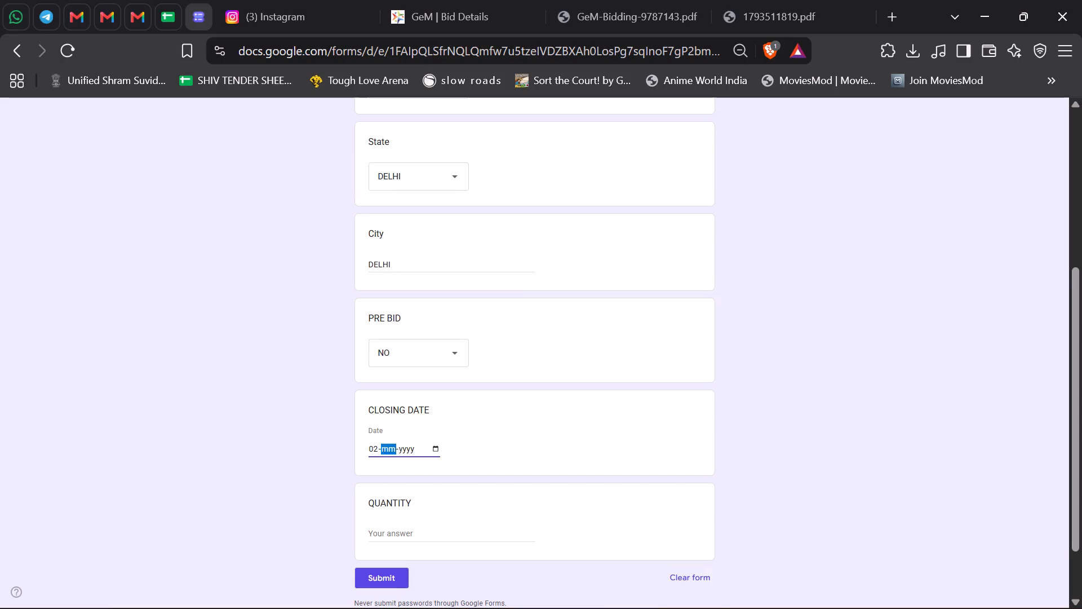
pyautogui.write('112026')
# Check the bid's quantity in the Daily Tender Sheet, enter 26 as the quantity and submit the TENDER FORM.
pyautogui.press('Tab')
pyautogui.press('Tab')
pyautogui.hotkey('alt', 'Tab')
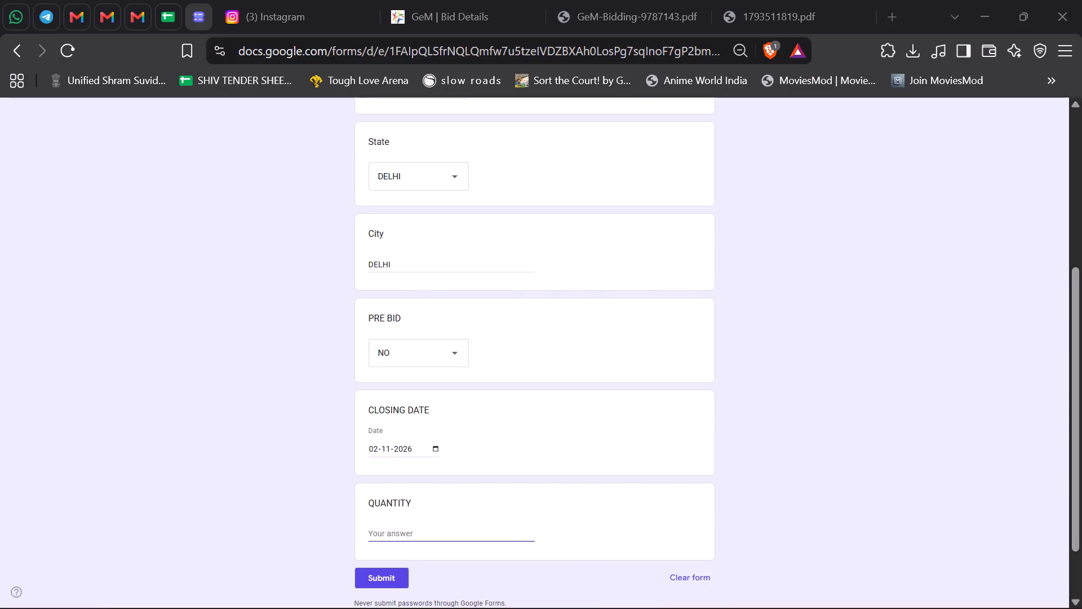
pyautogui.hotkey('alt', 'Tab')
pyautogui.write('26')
pyautogui.scroll(-3, 417, 270)
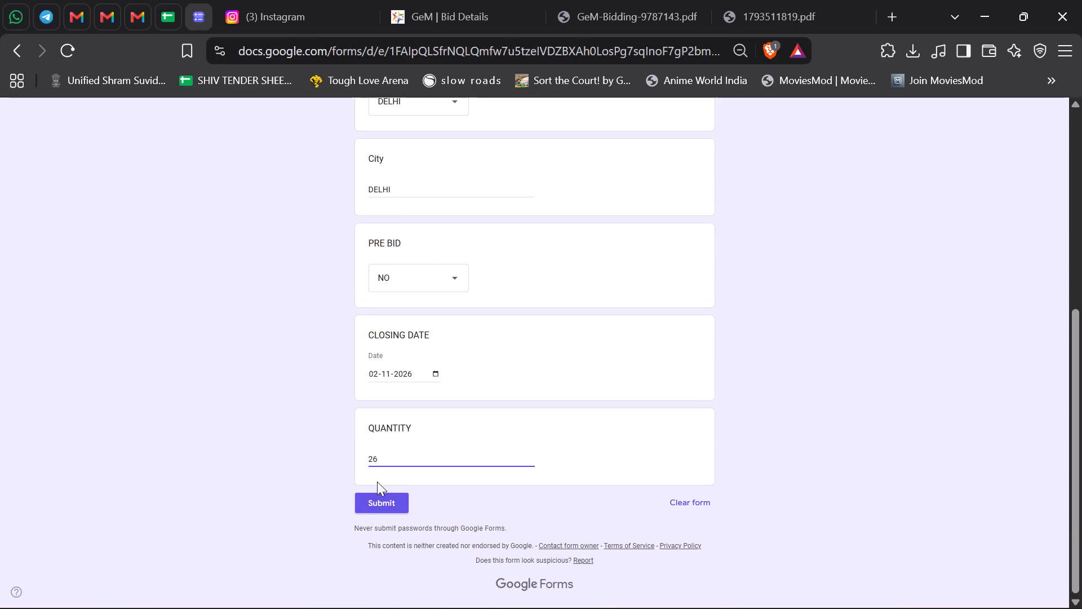
pyautogui.click(374, 484)
pyautogui.click(372, 499)
# Open REQUIRED DOCUMENTS.pdf for bid GEM/2026/B/8180808 from the Daily Tender Sheet's Drive link and read the bid requirements.
pyautogui.hotkey('alt', 'Tab')
pyautogui.click(142, 437)
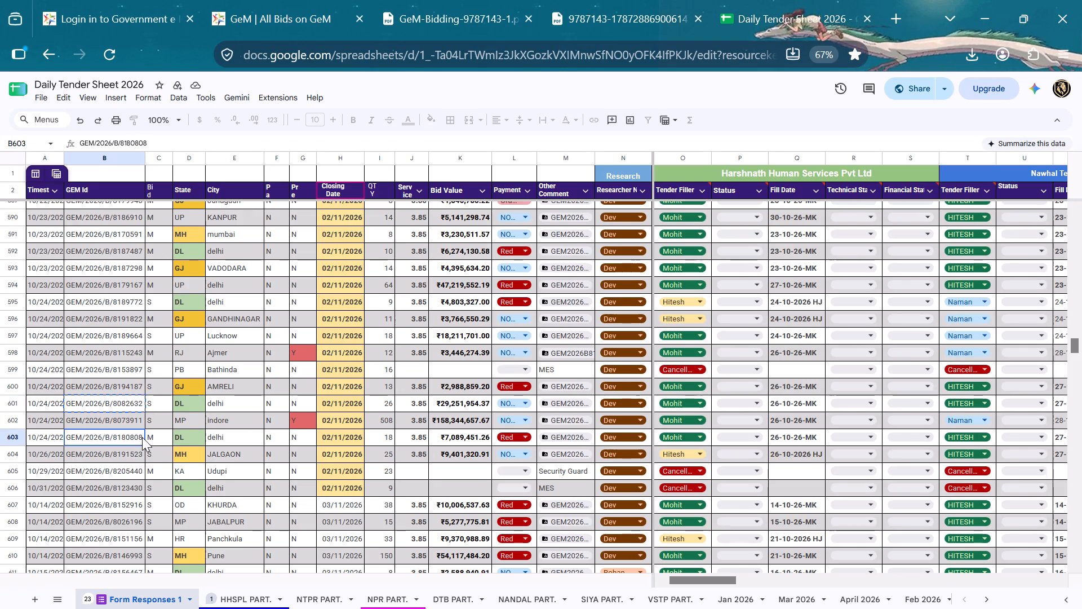
pyautogui.hotkey('ctrl', 'c')
pyautogui.click(567, 439)
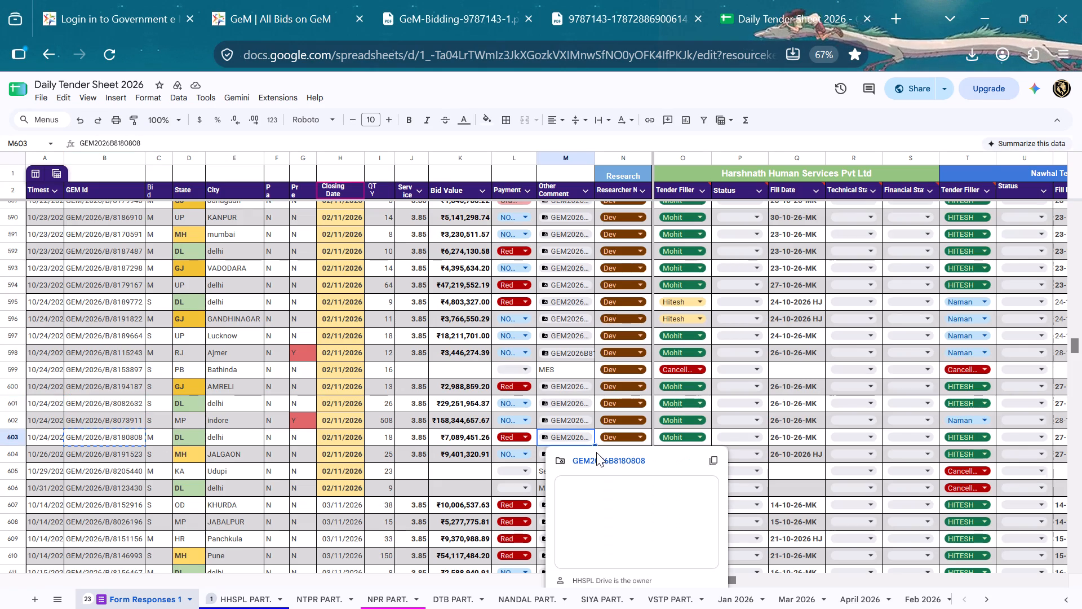
pyautogui.click(596, 452)
pyautogui.click(599, 459)
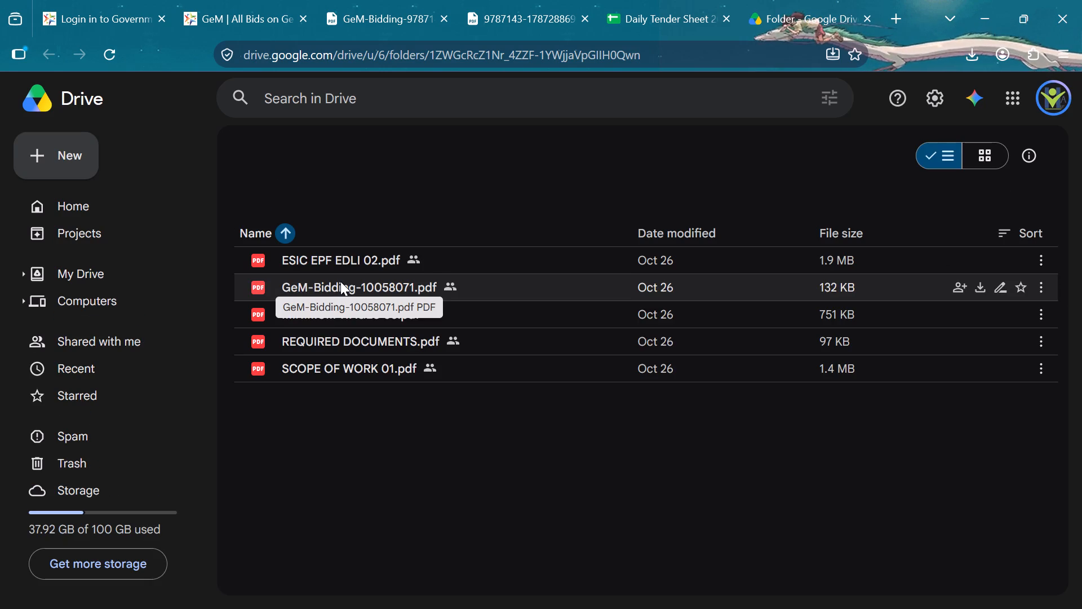
pyautogui.doubleClick(342, 341)
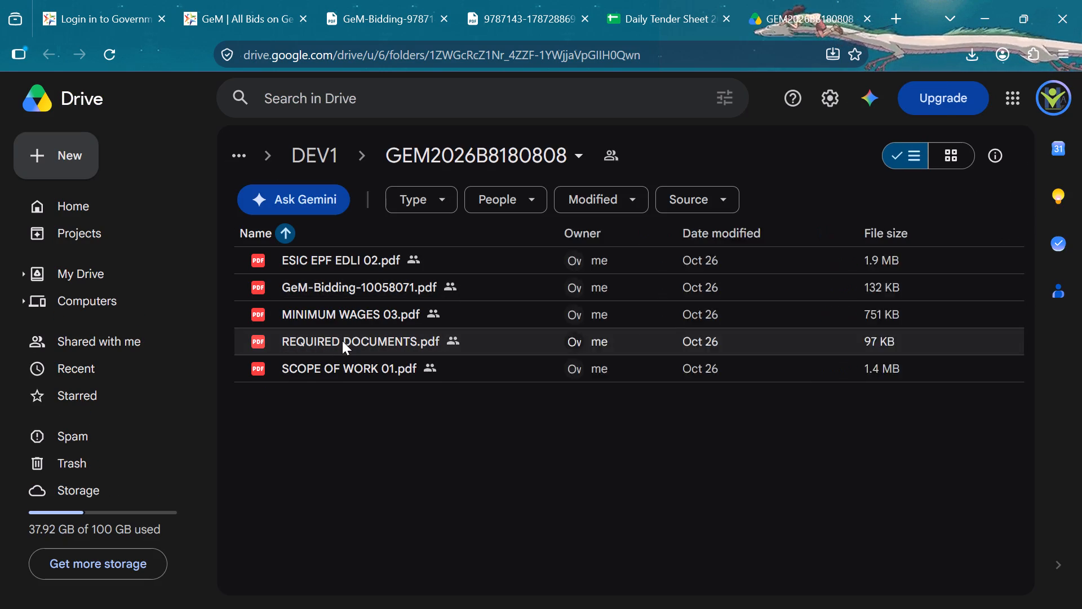
pyautogui.doubleClick(342, 341)
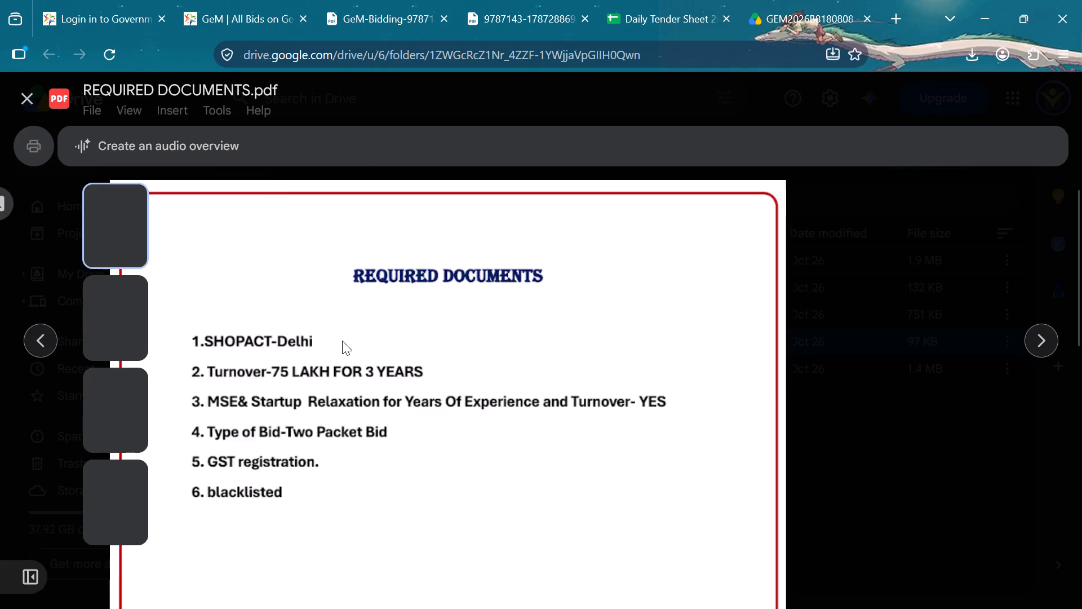
pyautogui.click(565, 0)
pyautogui.click(596, 0)
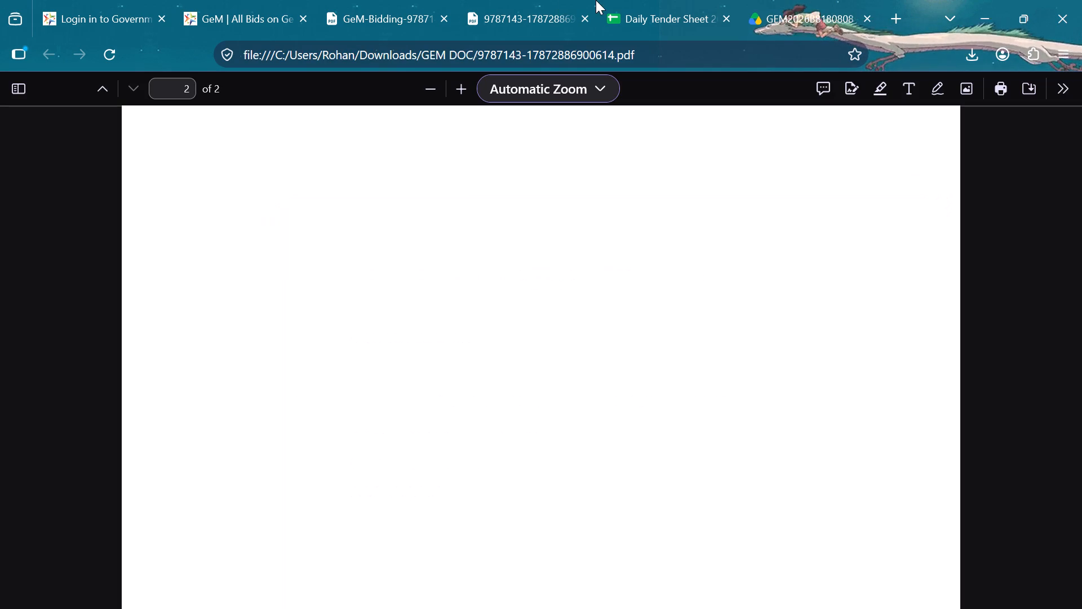
pyautogui.click(610, 1)
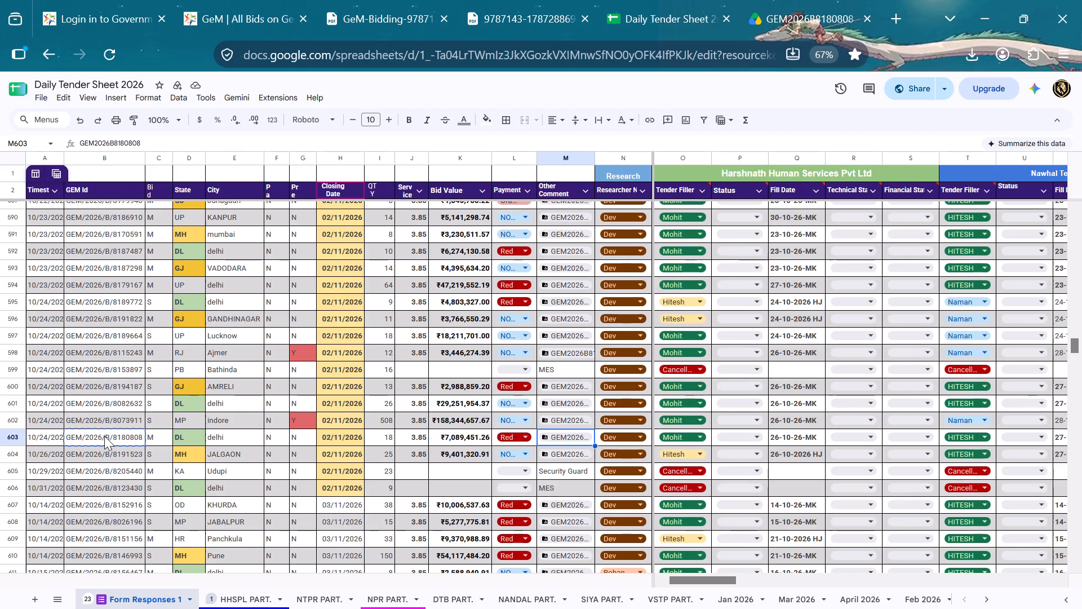
# Copy GEM Id GEM/2026/B/8180808 from the Daily Tender Sheet into a new TENDER FORM response.
pyautogui.click(104, 438)
pyautogui.hotkey('ctrl', 'c')
pyautogui.hotkey('alt', 'Tab')
pyautogui.click(422, 185)
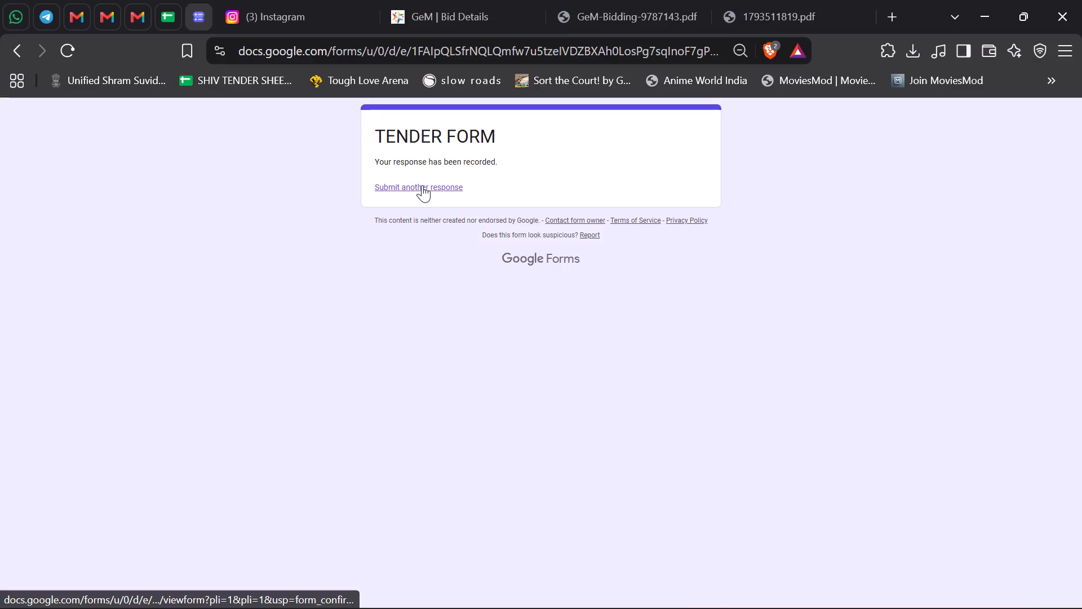
pyautogui.click(393, 275)
pyautogui.hotkey('ctrl', 'v')
# Set the bid type to TWO, the state to DELHI, the city to DELHI and pre bid to NO.
pyautogui.press('Tab')
pyautogui.press('m')
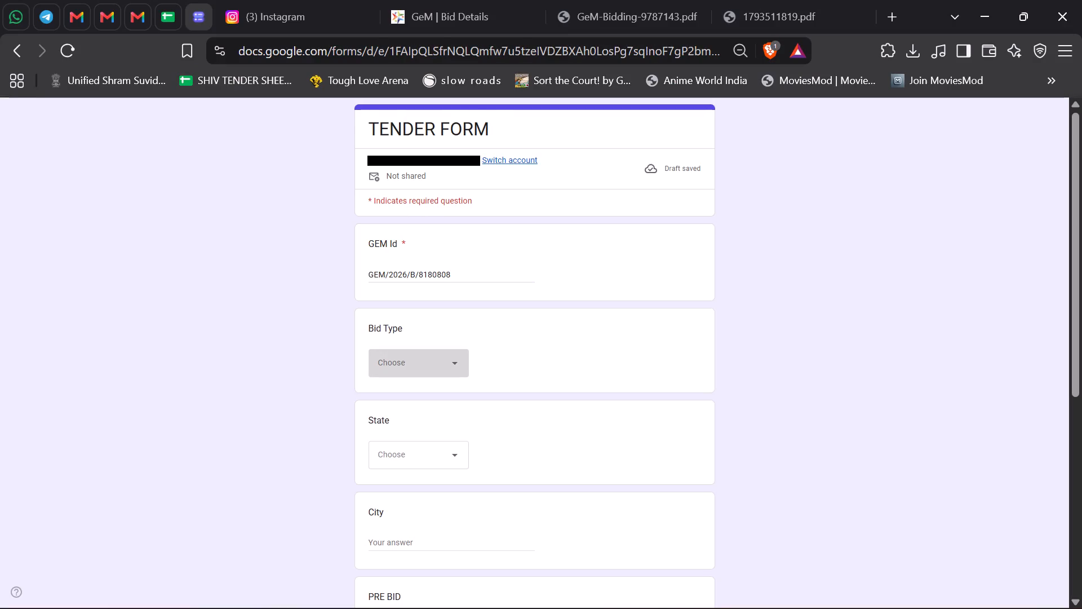
pyautogui.press('m')
pyautogui.hotkey('alt', 'Tab')
pyautogui.hotkey('alt', 'Tab')
pyautogui.press('t')
pyautogui.press('Tab')
pyautogui.press('d')
pyautogui.press('Tab')
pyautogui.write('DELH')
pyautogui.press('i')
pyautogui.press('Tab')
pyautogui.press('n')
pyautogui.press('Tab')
# Enter 02-11-2026 as the closing date and 18 as the quantity, and submit the TENDER FORM.
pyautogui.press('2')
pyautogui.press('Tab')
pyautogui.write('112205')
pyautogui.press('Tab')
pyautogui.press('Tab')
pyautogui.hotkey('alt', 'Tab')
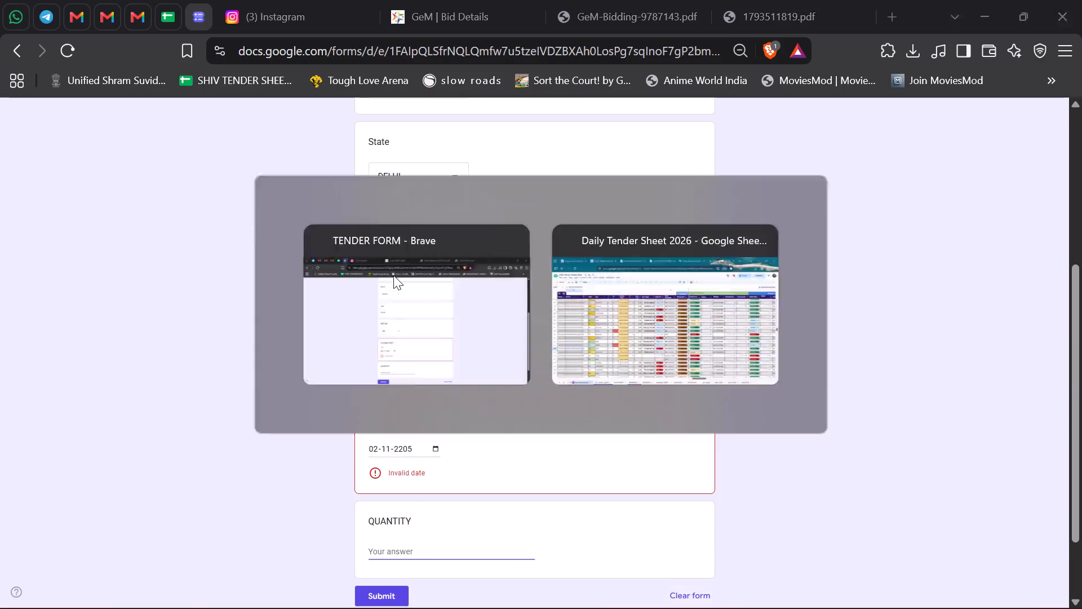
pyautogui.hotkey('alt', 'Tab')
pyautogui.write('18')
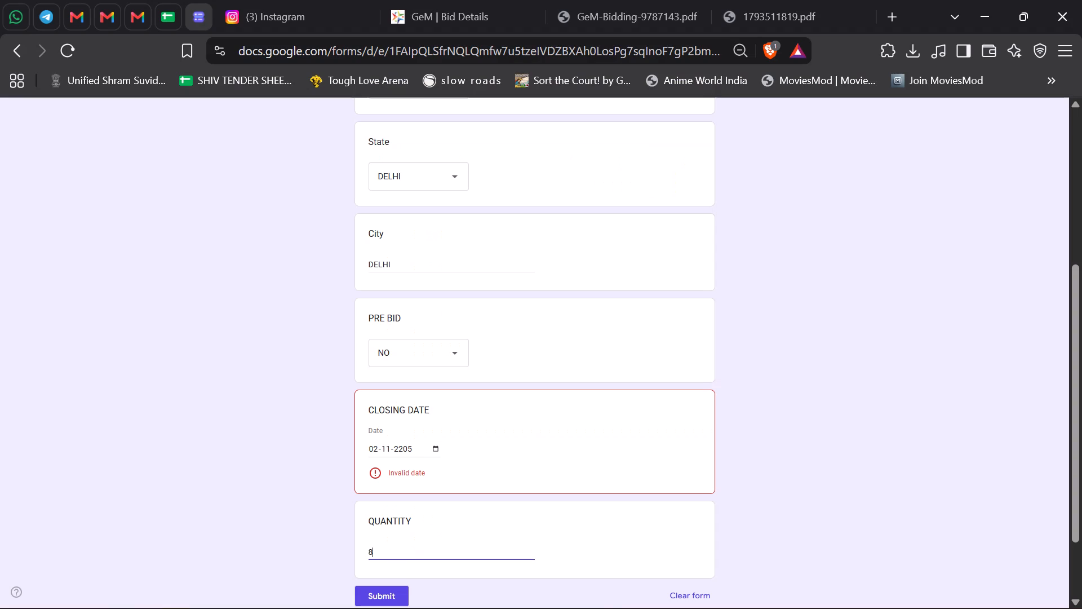
pyautogui.click(402, 447)
pyautogui.write('2026')
pyautogui.scroll(-7, 402, 447)
pyautogui.click(388, 500)
# In the form responses sheet, set the quantity of bid GEM/2026/B/8180808 to 18.
pyautogui.hotkey('alt', 'Tab')
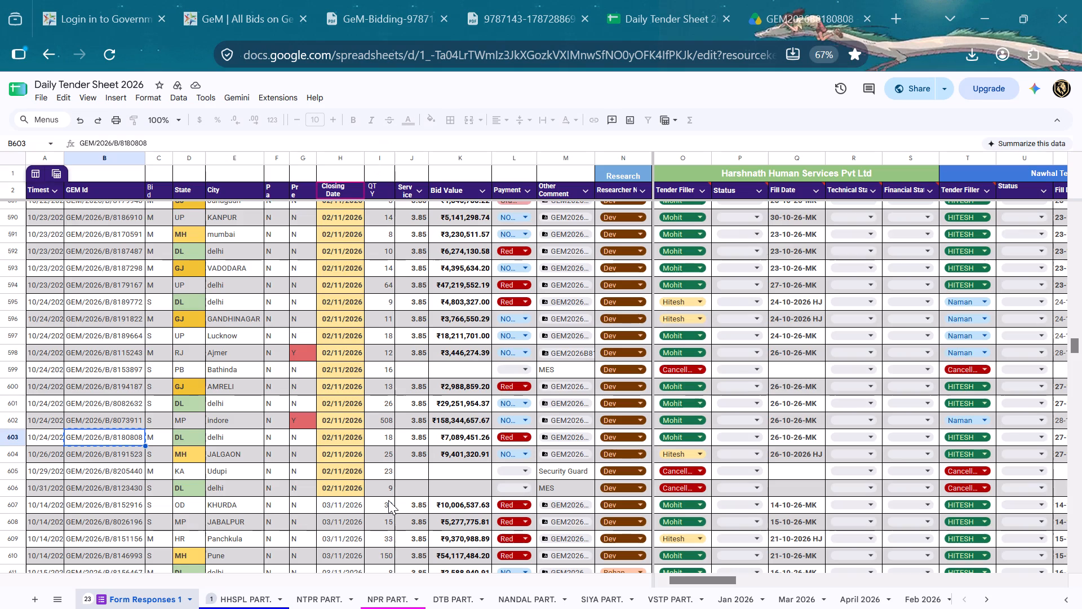
pyautogui.hotkey('alt', 'Tab')
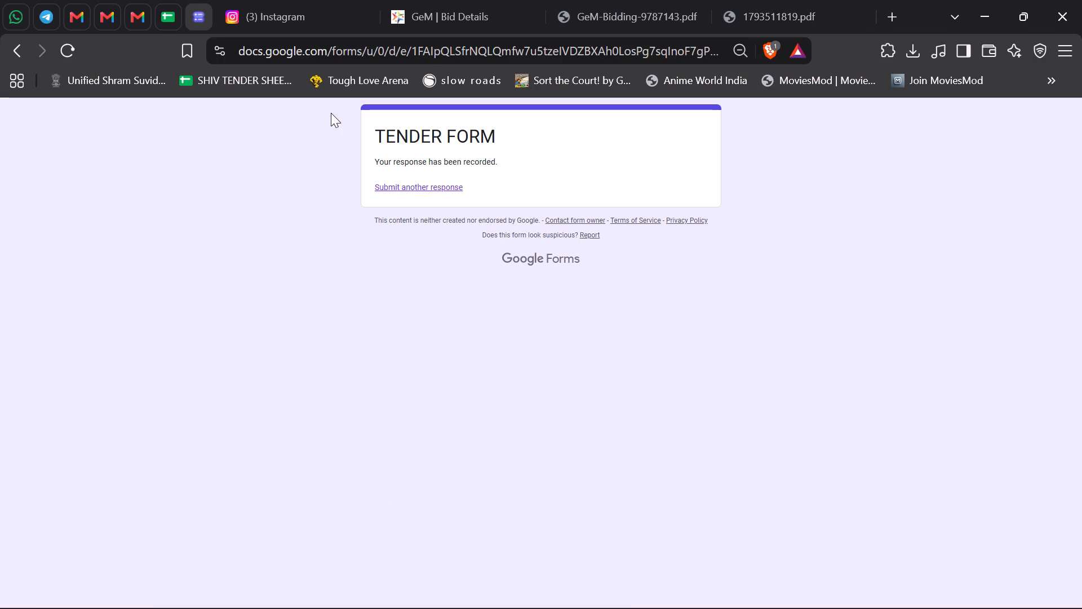
pyautogui.click(168, 16)
pyautogui.click(400, 336)
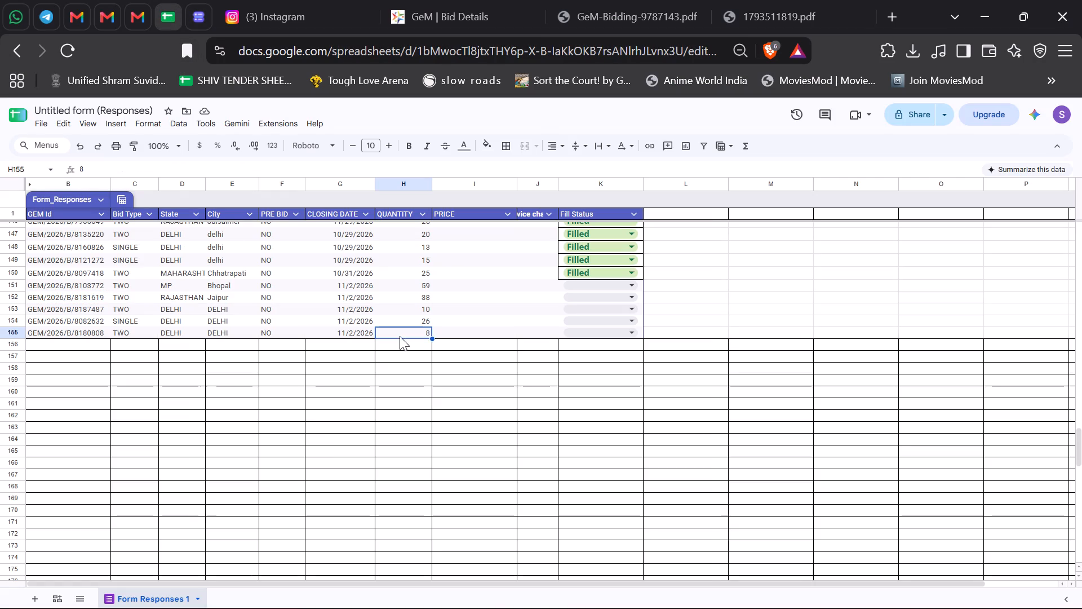
pyautogui.write('18')
pyautogui.press('Tab')
# Open REQUIRED DOCUMENTS.pdf for bid GEM/2026/B/8191523 from the Daily Tender Sheet's Drive link and read the bid requirements.
pyautogui.hotkey('alt', 'Tab')
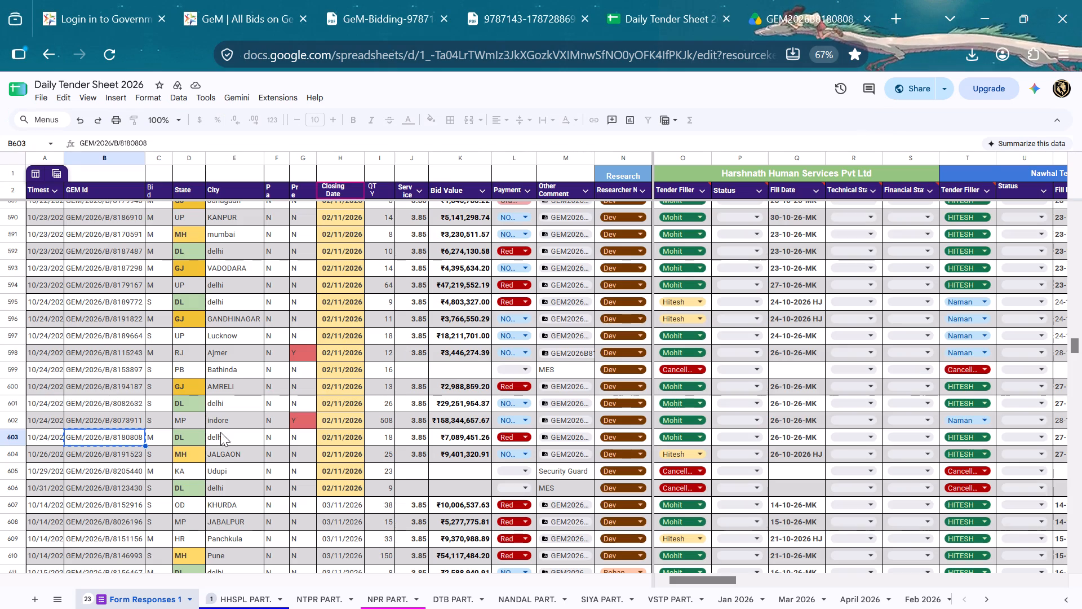
pyautogui.click(114, 457)
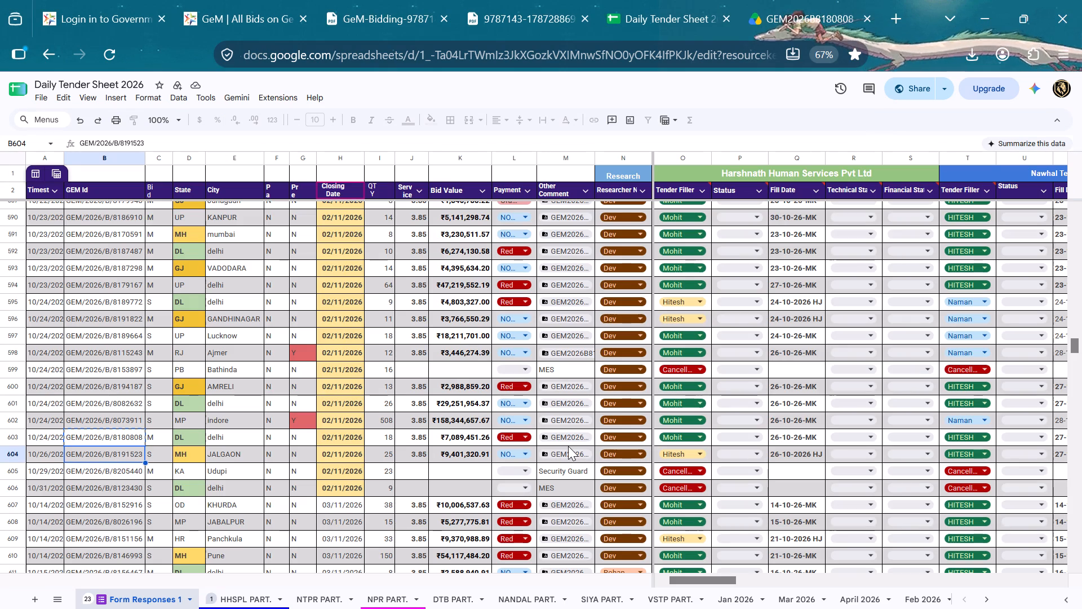
pyautogui.click(572, 453)
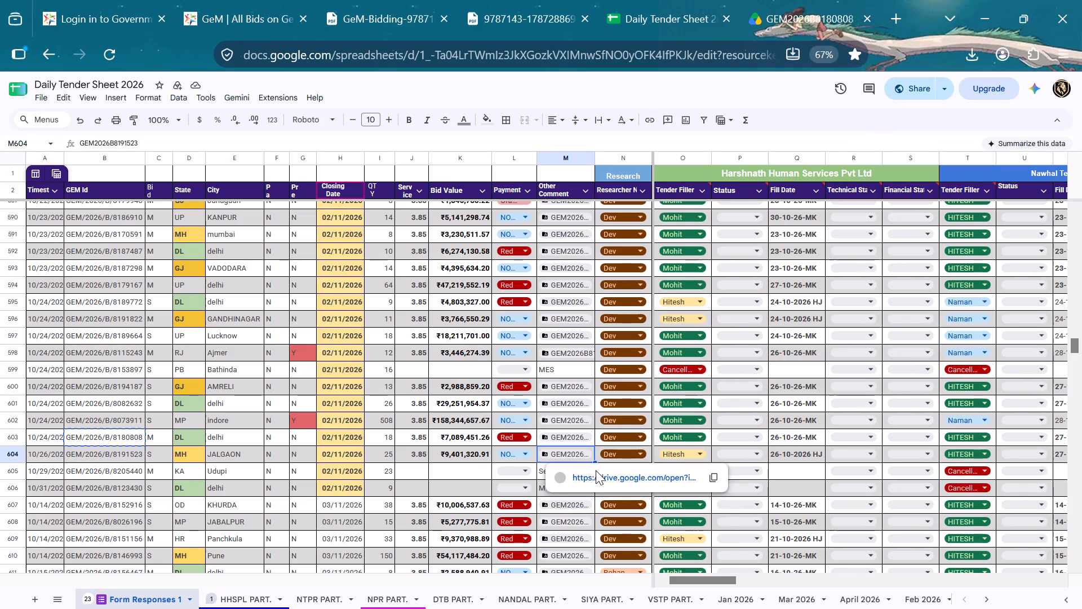
pyautogui.click(597, 470)
pyautogui.click(602, 481)
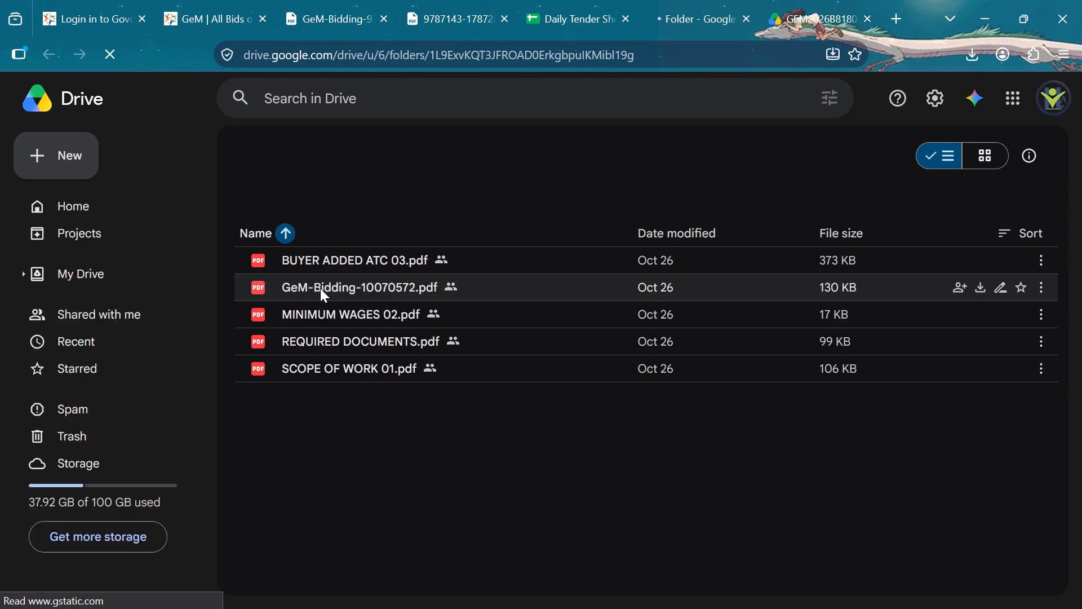
pyautogui.doubleClick(314, 339)
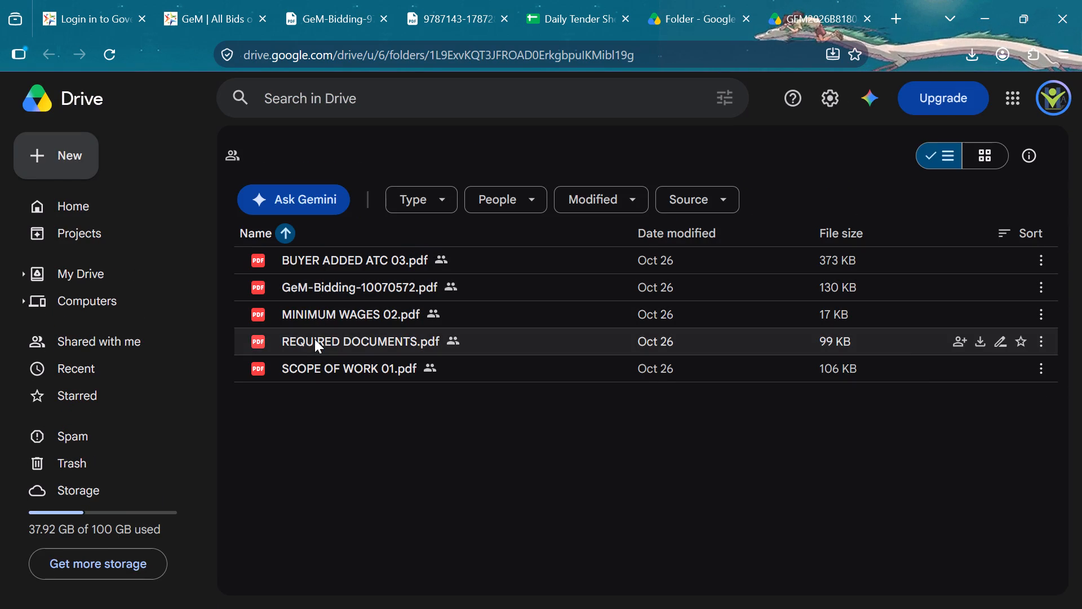
pyautogui.doubleClick(366, 330)
pyautogui.doubleClick(366, 330)
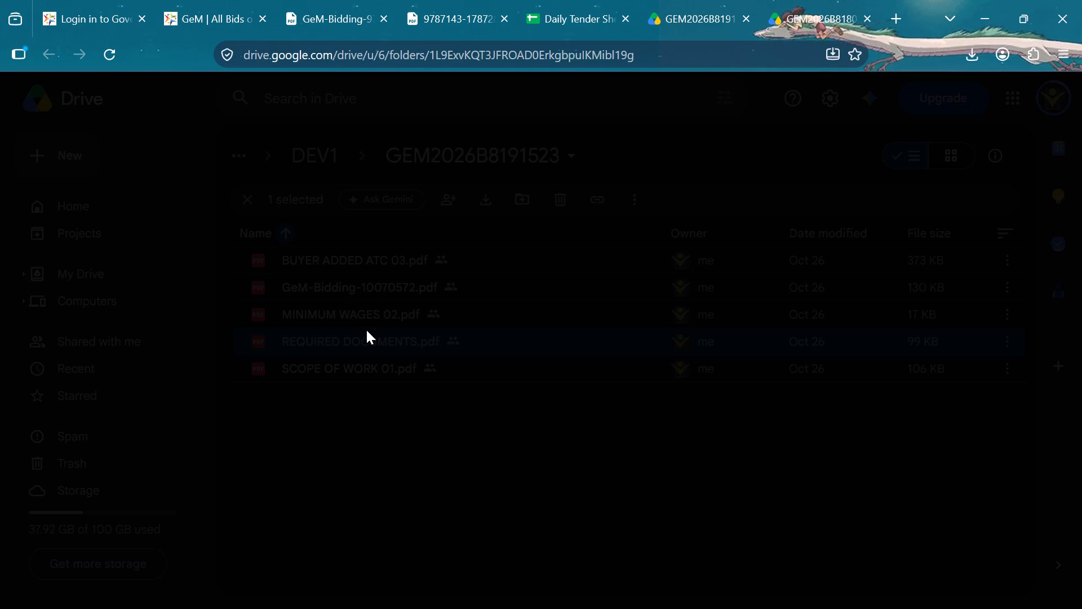
pyautogui.scroll(-1, 498, 370)
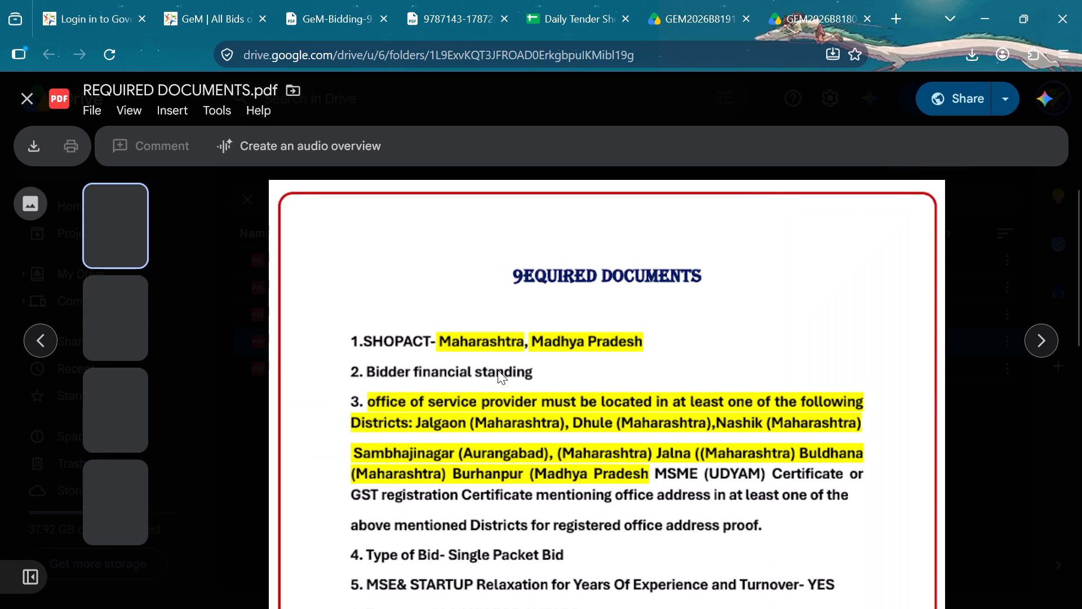
pyautogui.scroll(-1, 498, 370)
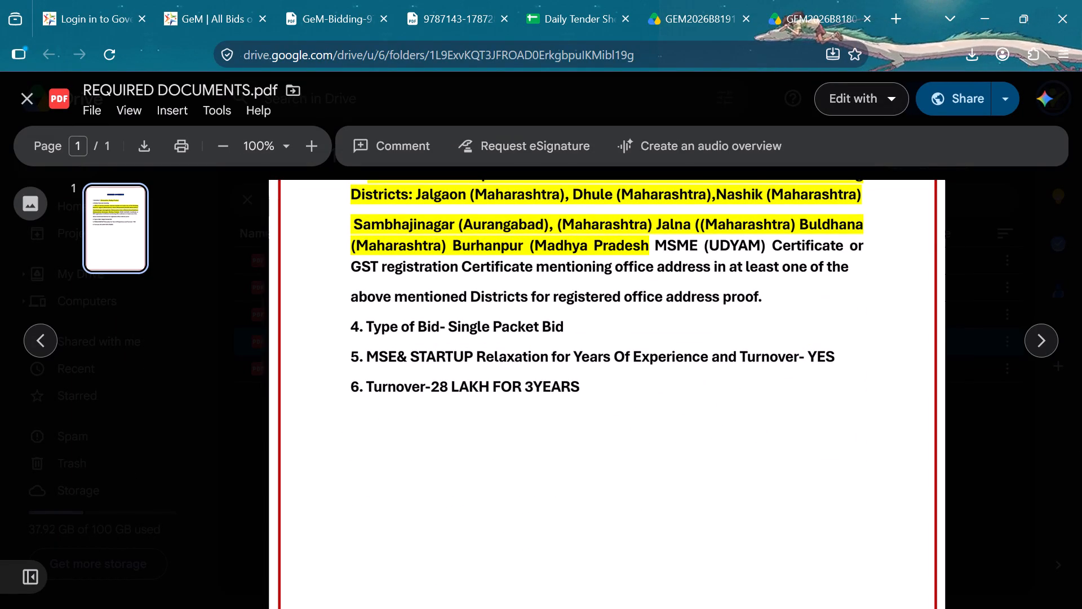
pyautogui.scroll(1, 498, 370)
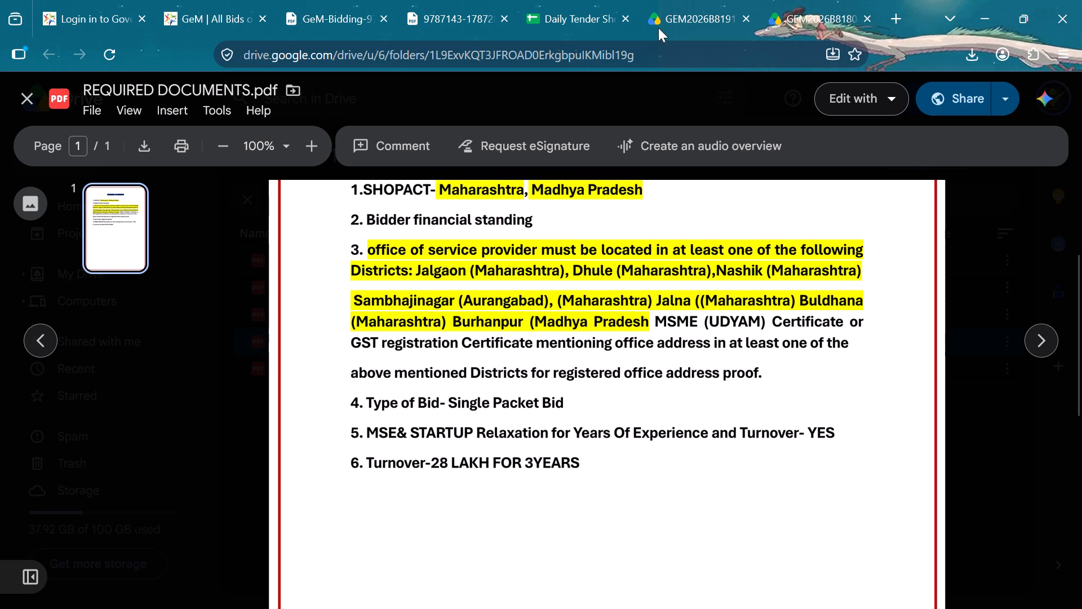
pyautogui.click(662, 0)
pyautogui.click(560, 0)
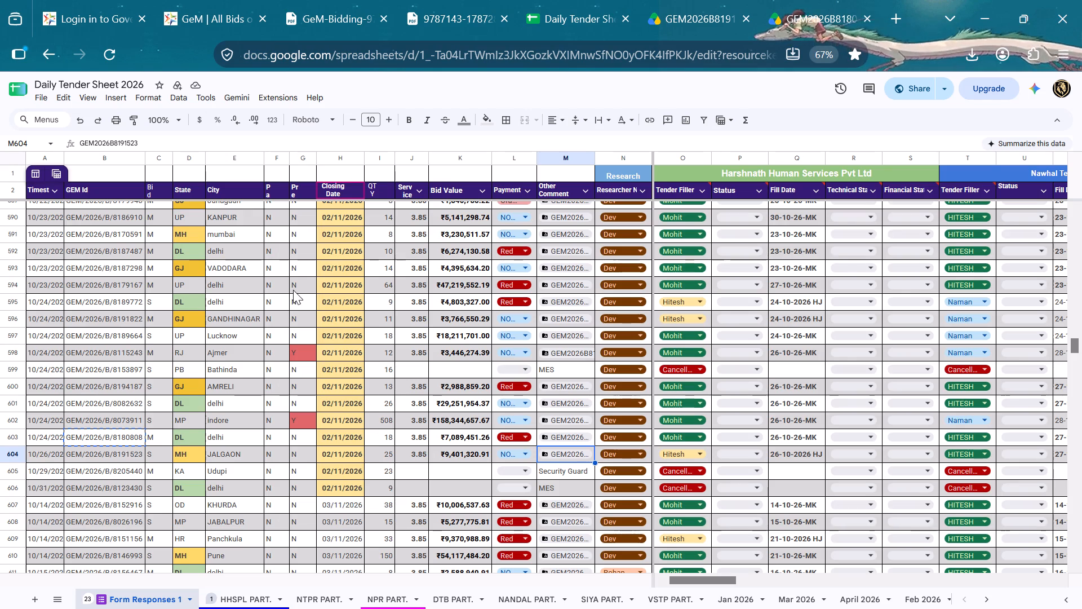
# Copy GEM Id GEM/2026/B/8191523 from the Daily Tender Sheet into a new TENDER FORM response.
pyautogui.press('Left')
pyautogui.press('Left')
pyautogui.press('Left')
pyautogui.press('Left')
pyautogui.press('Left')
pyautogui.press('Left')
pyautogui.press('Left')
pyautogui.press('Left')
pyautogui.press('Left')
pyautogui.press('Left')
pyautogui.press('Left')
pyautogui.press('Left')
pyautogui.press('Left')
pyautogui.press('Left')
pyautogui.press('Left')
pyautogui.press('Left')
pyautogui.press('Left')
pyautogui.press('Left')
pyautogui.press('Left')
pyautogui.press('Left')
pyautogui.press('Left')
pyautogui.press('Left')
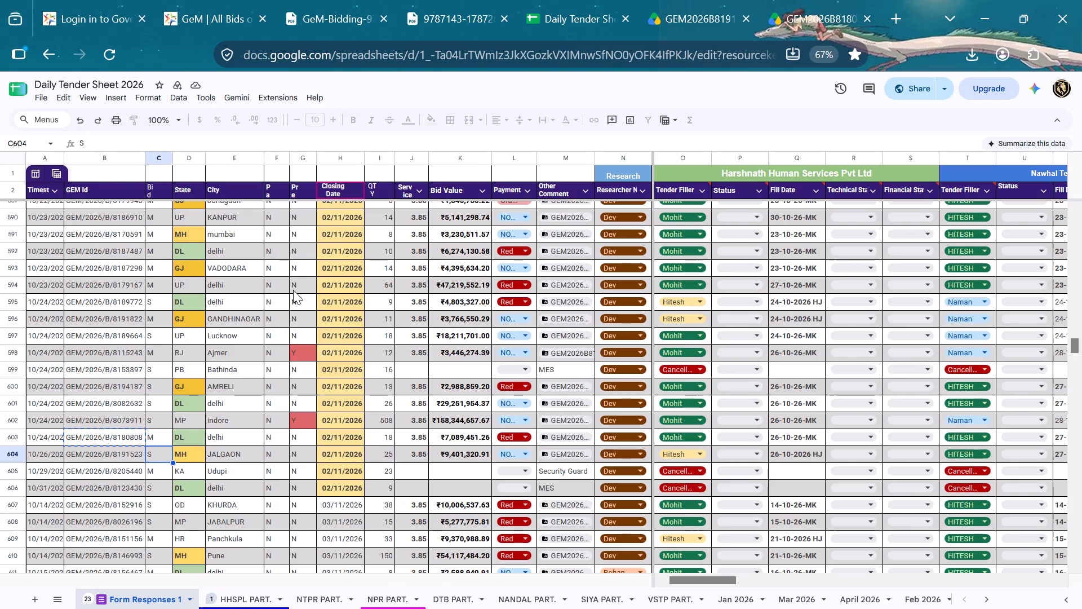
pyautogui.hotkey('ctrl', 'c')
pyautogui.hotkey('alt', 'Tab')
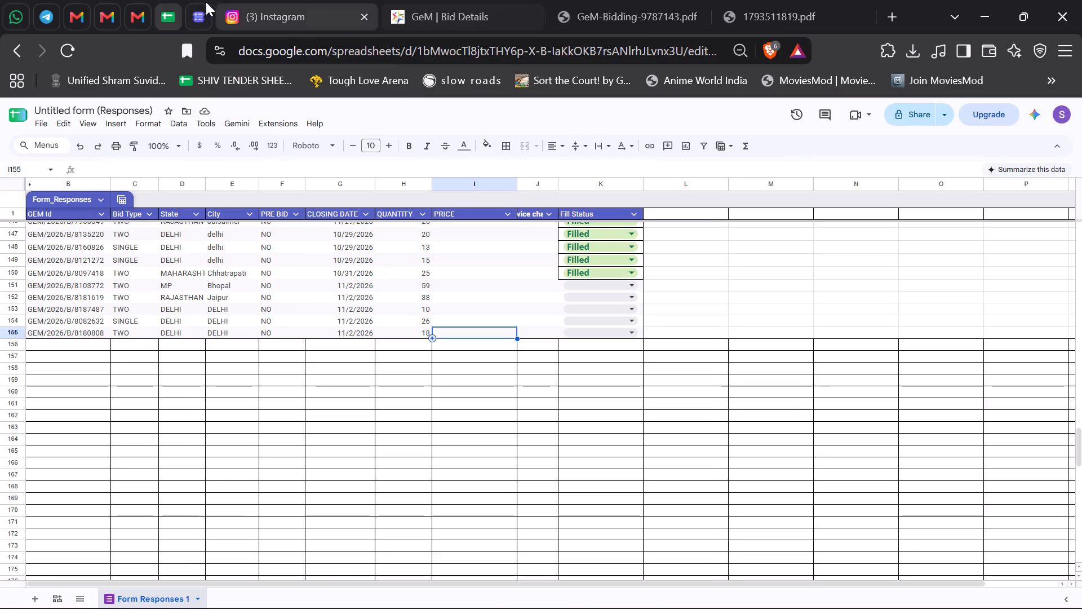
pyautogui.click(193, 2)
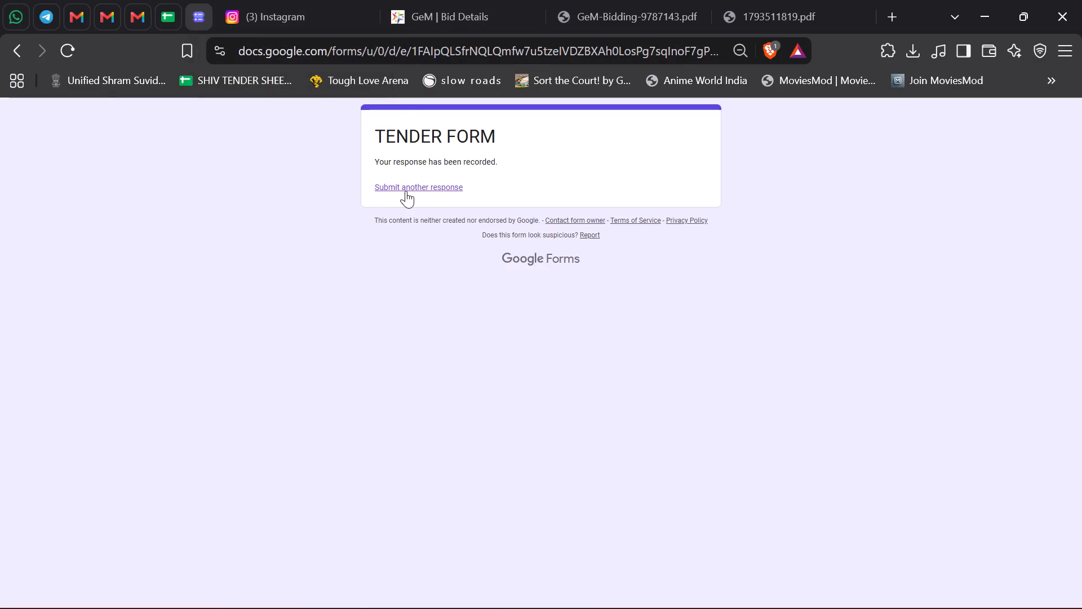
pyautogui.click(406, 191)
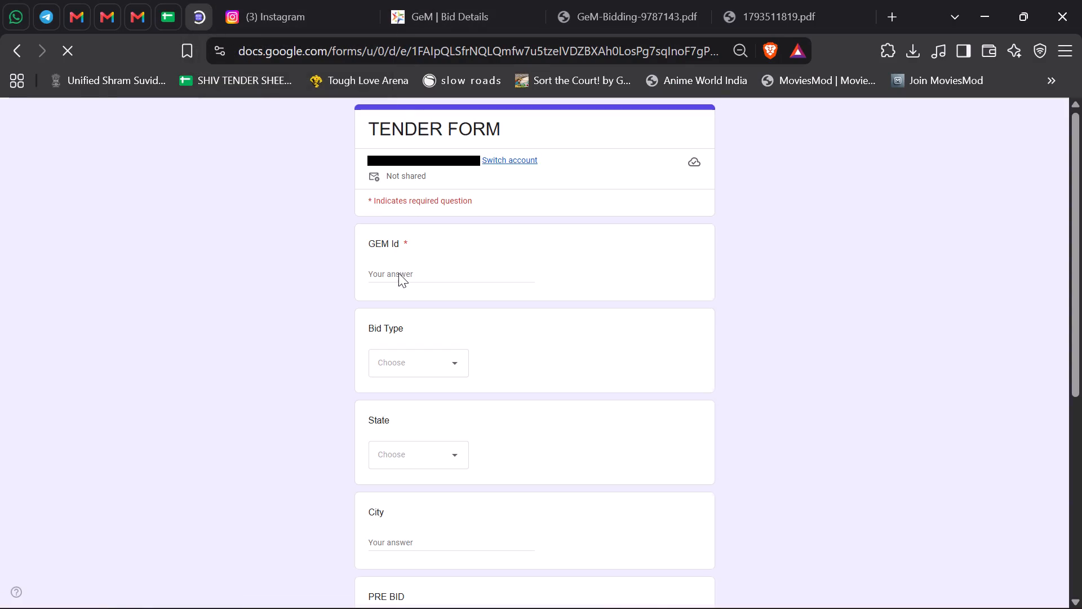
pyautogui.click(398, 271)
pyautogui.hotkey('ctrl', 'v')
# Set the bid type to SINGLE and the state to MAHARASHTRA, and copy the city JALGAON from the Daily Tender Sheet.
pyautogui.press('Tab')
pyautogui.press('s')
pyautogui.press('Tab')
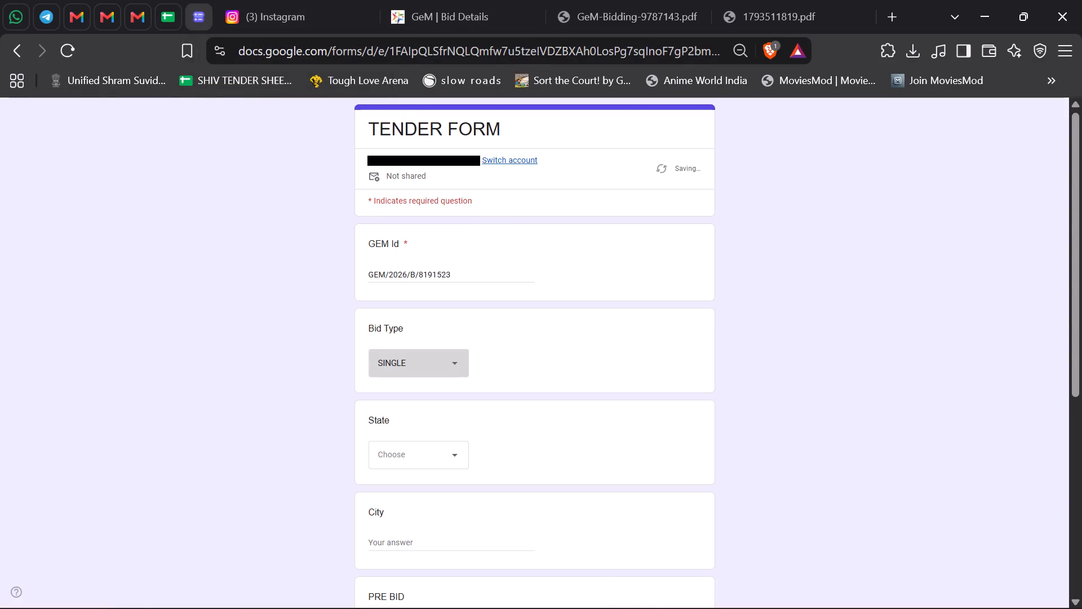
pyautogui.press('m')
pyautogui.press('Tab')
pyautogui.hotkey('alt', 'Tab')
pyautogui.press('Right')
pyautogui.press('Right')
pyautogui.press('Right')
pyautogui.hotkey('ctrl', 'c')
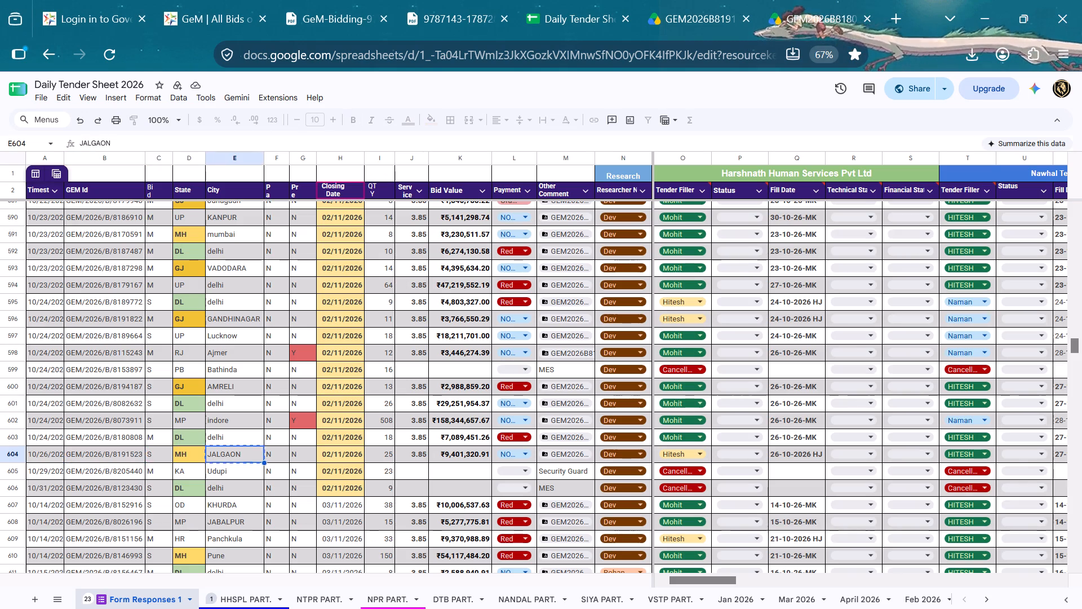
pyautogui.hotkey('alt', 'Tab')
pyautogui.hotkey('ctrl', 'v')
# Set pre bid to NO and enter 02-11-2026 as the closing date.
pyautogui.press('Tab')
pyautogui.press('n')
pyautogui.press('Tab')
pyautogui.hotkey('alt', 'Tab')
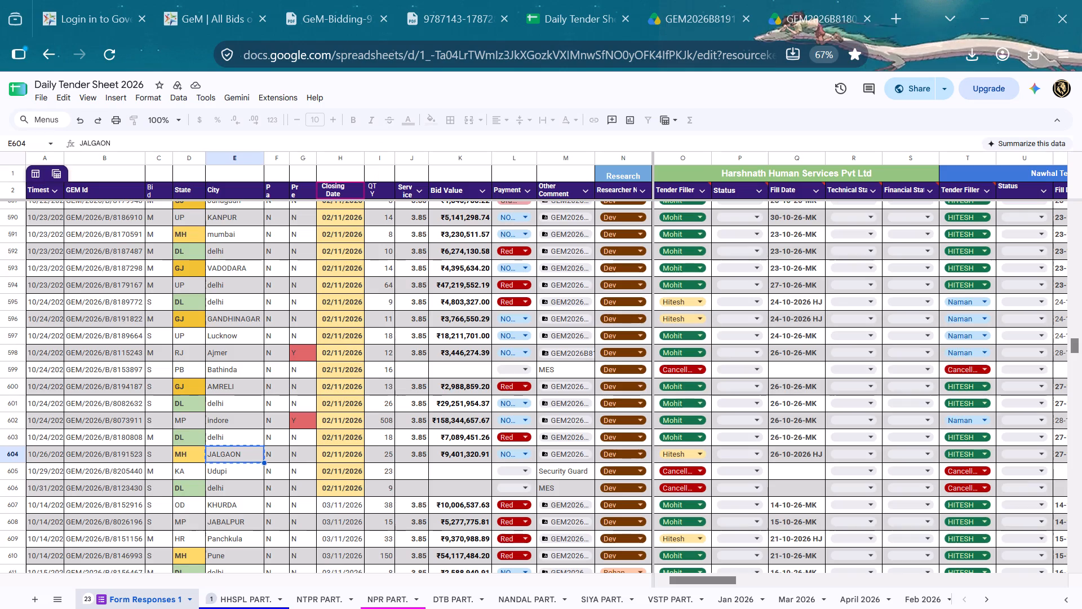
pyautogui.hotkey('alt', 'Tab')
pyautogui.press('2')
pyautogui.press('Right')
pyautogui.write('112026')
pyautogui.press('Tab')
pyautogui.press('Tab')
# Check the bid's quantity in the Daily Tender Sheet, enter 25, submit the TENDER FORM and open its responses sheet.
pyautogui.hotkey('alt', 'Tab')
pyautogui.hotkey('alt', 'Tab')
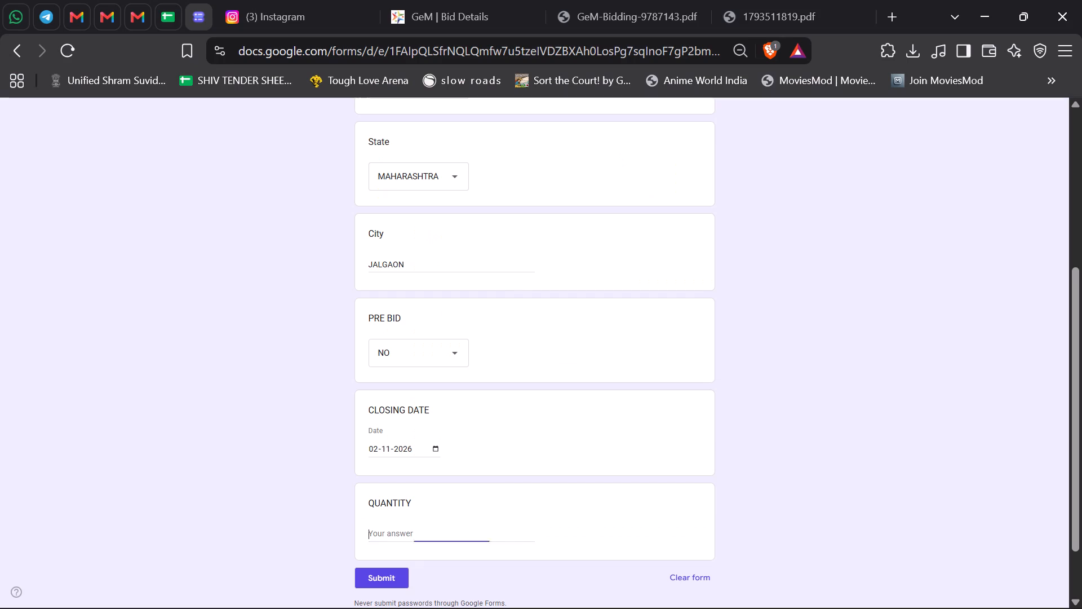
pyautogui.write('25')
pyautogui.scroll(-6, 398, 271)
pyautogui.click(371, 484)
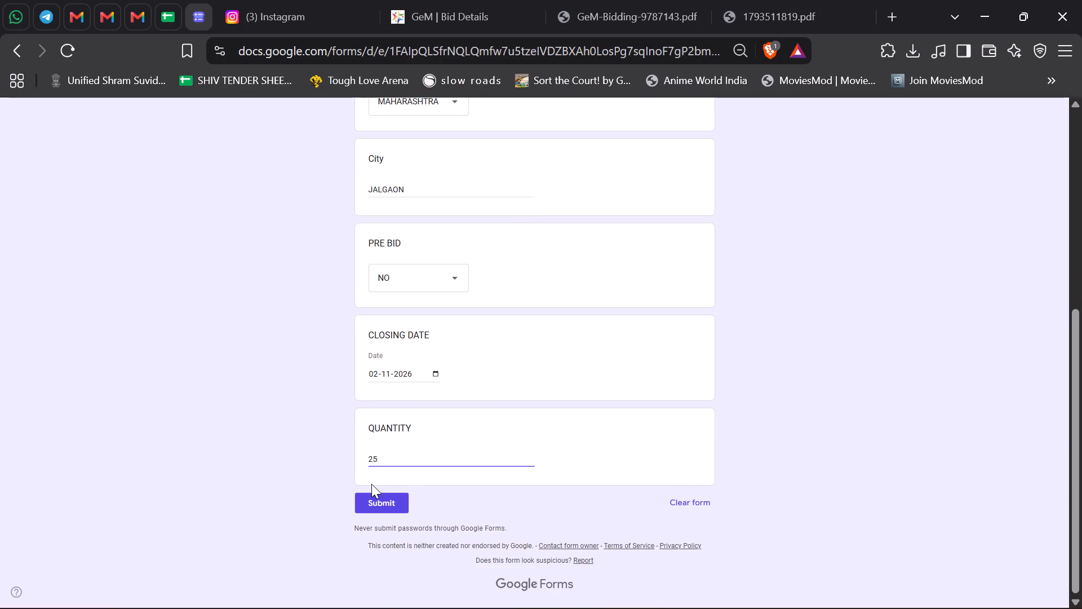
pyautogui.click(362, 514)
pyautogui.click(362, 506)
pyautogui.click(183, 15)
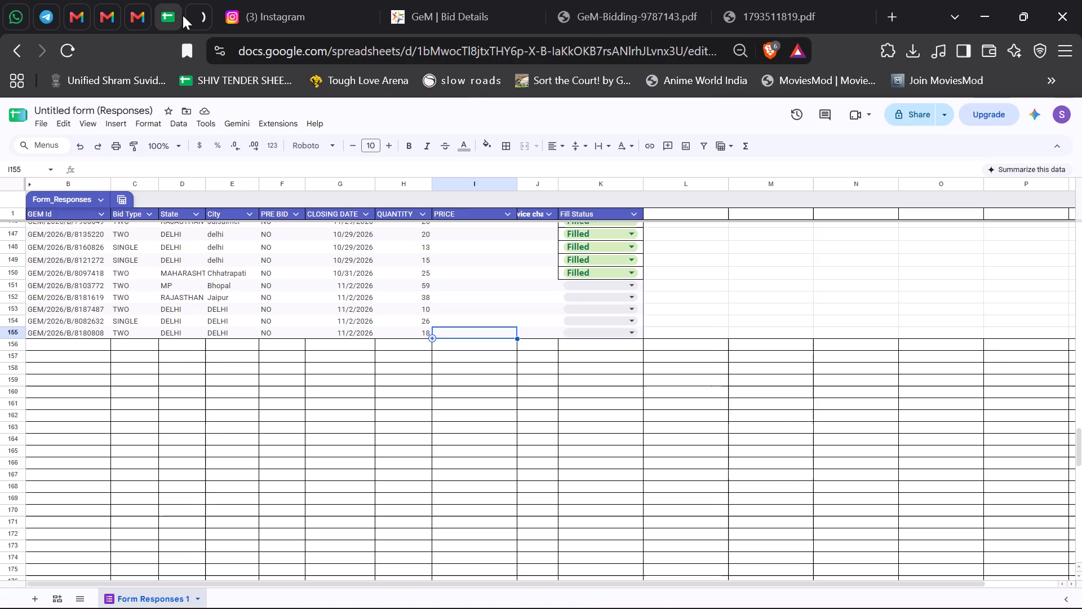
# Set the Fill Status of bids GEM/2026/B/8103772 and GEM/2026/B/8181619 to Filled in the form responses sheet.
pyautogui.click(170, 17)
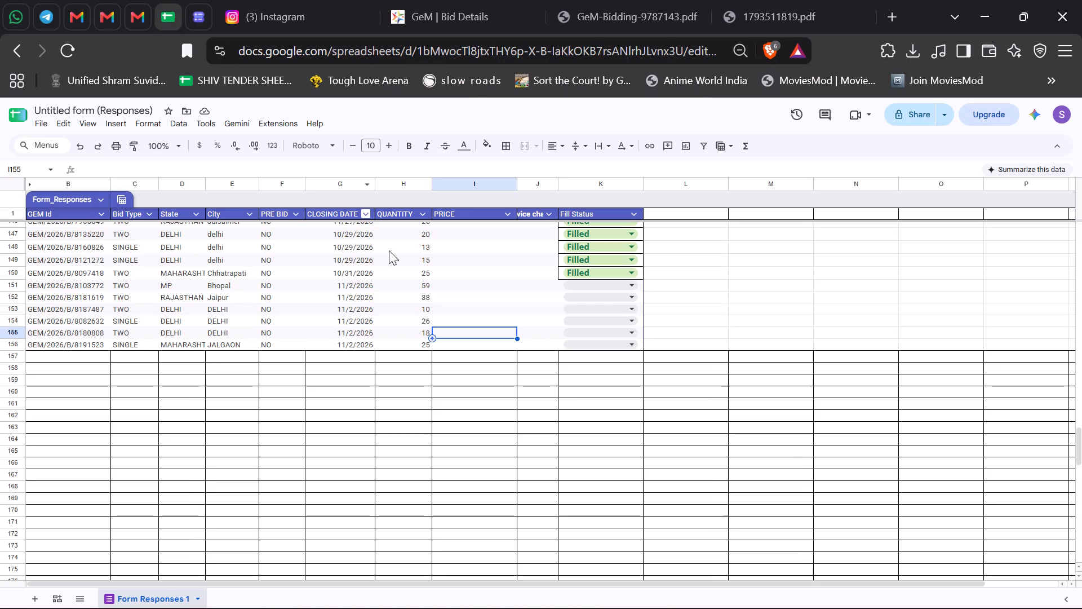
pyautogui.click(498, 308)
pyautogui.press('pageup')
pyautogui.press('Down')
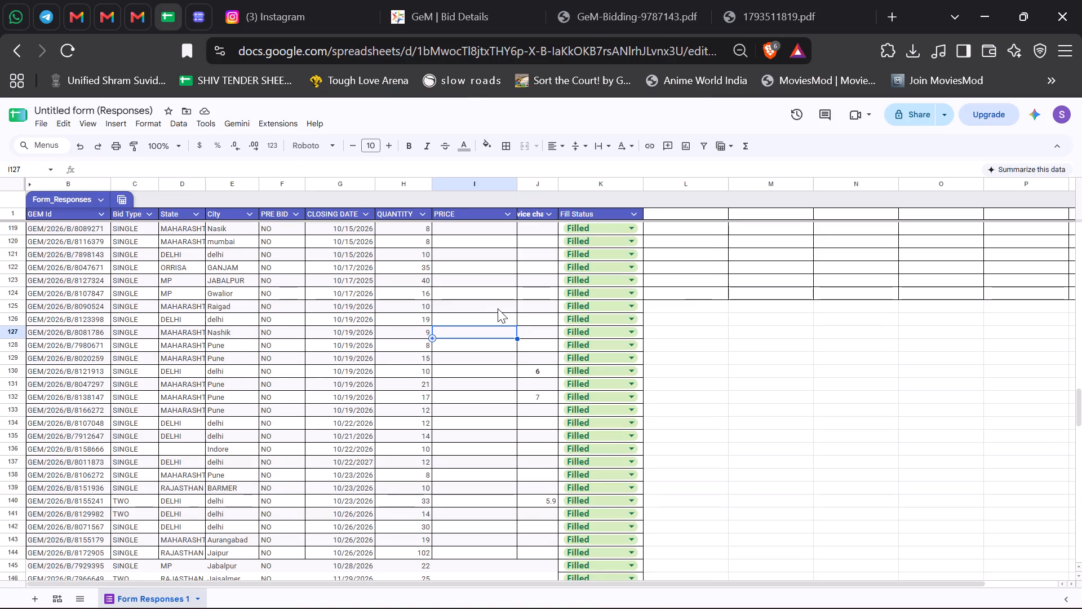
pyautogui.press('pagedown')
pyautogui.press('Right')
pyautogui.press('Right')
pyautogui.press('Up')
pyautogui.press('Up')
pyautogui.press('Up')
pyautogui.hotkey('ctrl', 'd')
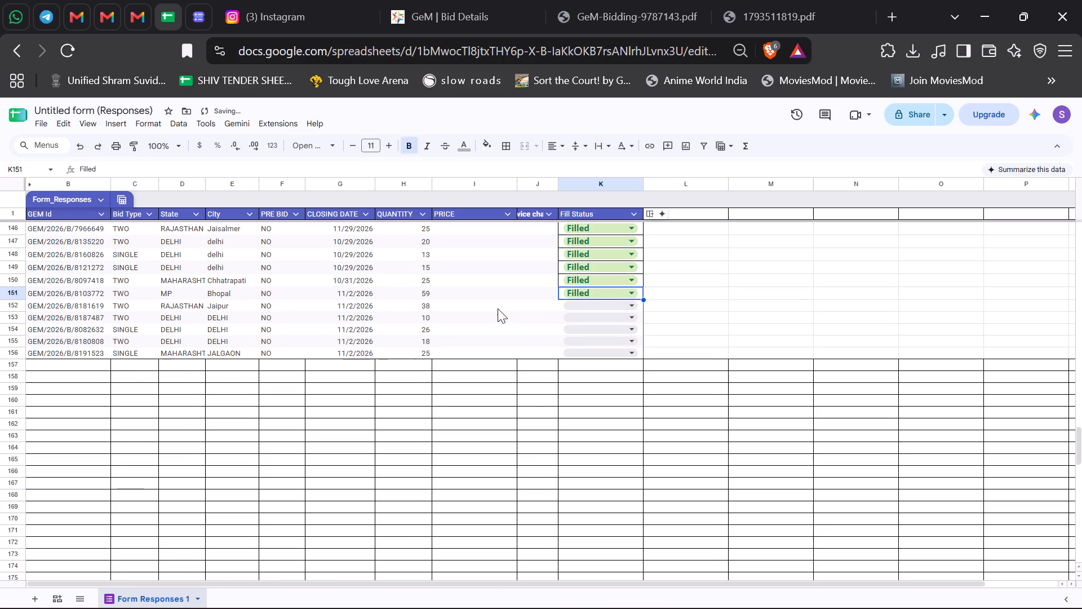
pyautogui.press('Down')
pyautogui.hotkey('ctrl', 'd')
# Copy the GEM Id GEM/2026/B/8187487 from the form responses sheet.
pyautogui.press('Down')
pyautogui.press('Left')
pyautogui.press('Left')
pyautogui.press('Left')
pyautogui.press('Left')
pyautogui.press('Left')
pyautogui.press('Left')
pyautogui.press('Left')
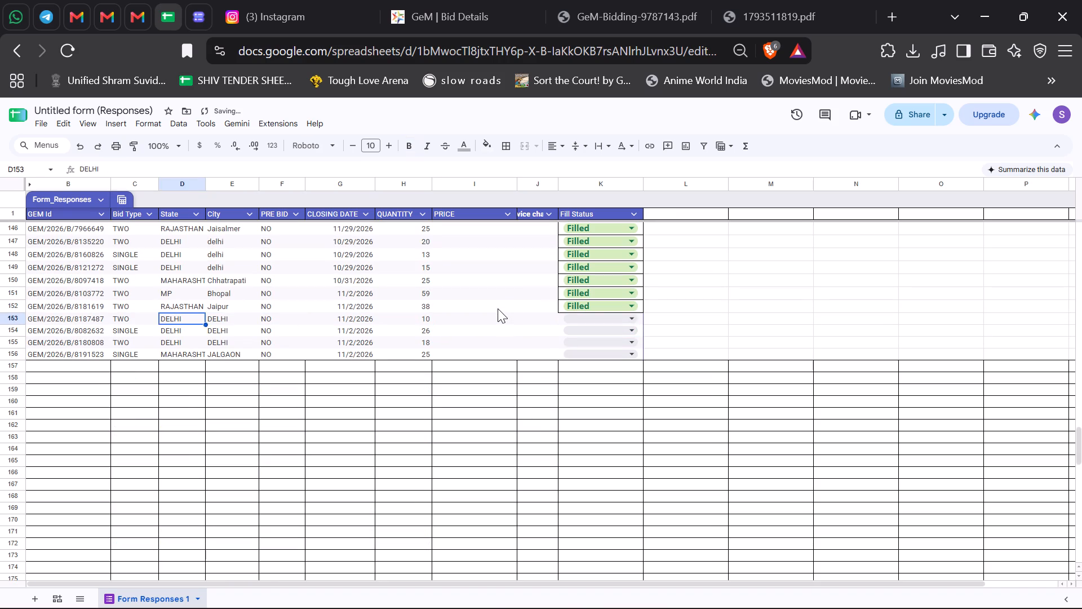
pyautogui.press('Left')
pyautogui.press('Left')
pyautogui.hotkey('ctrl', 'c')
# Open the GeM bid listing and search for the copied bid number GEM/2026/B/8187487 using Exact Bid Search.
pyautogui.click(507, 0)
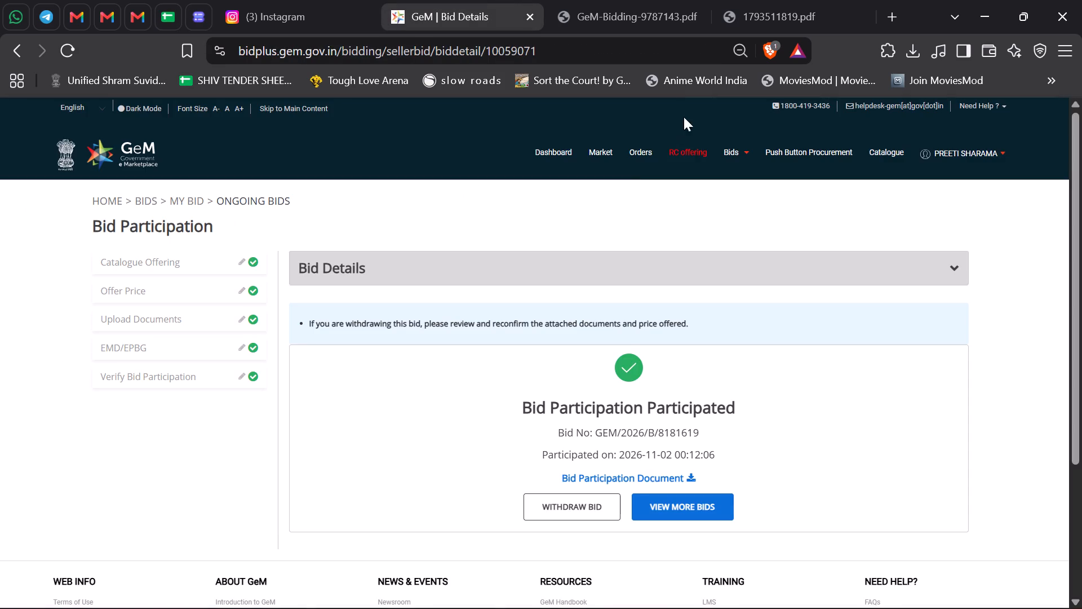
pyautogui.click(740, 146)
pyautogui.click(740, 164)
pyautogui.click(744, 178)
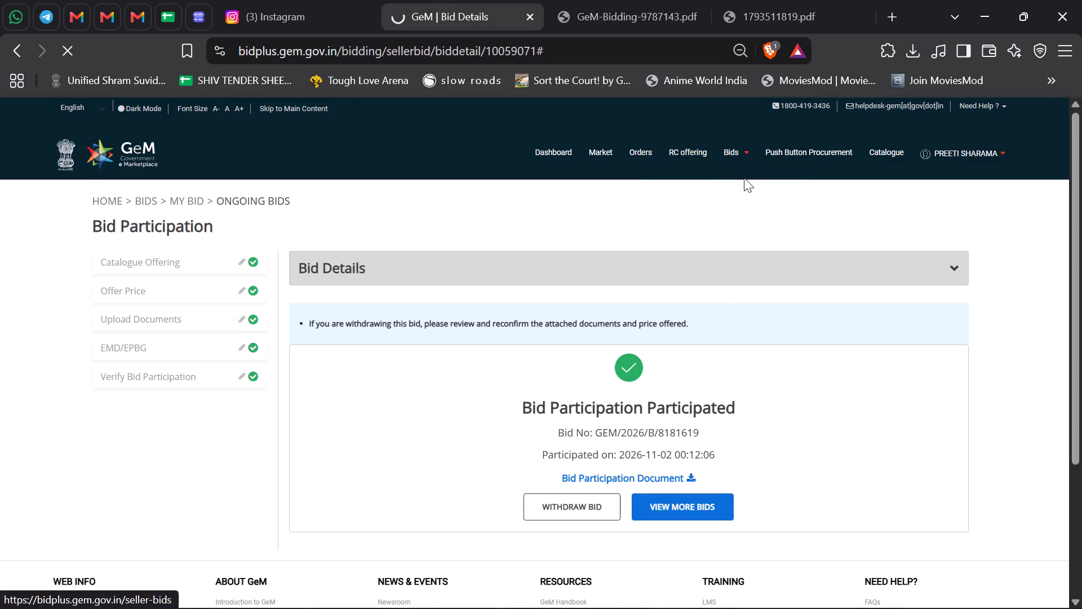
pyautogui.click(678, 207)
pyautogui.click(683, 263)
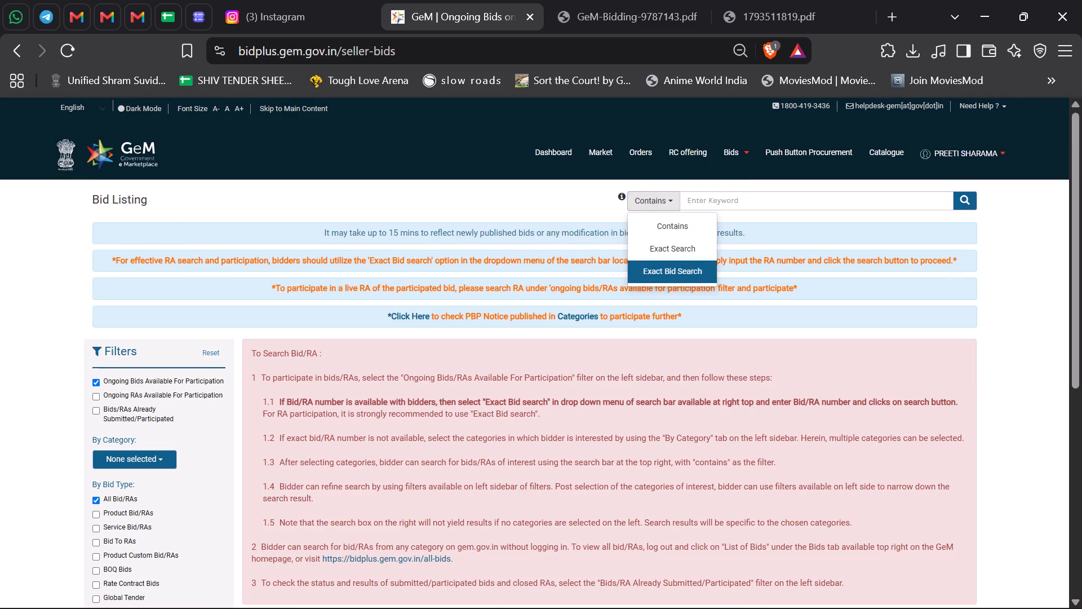
pyautogui.click(732, 196)
pyautogui.hotkey('ctrl', 'v')
pyautogui.press('Return')
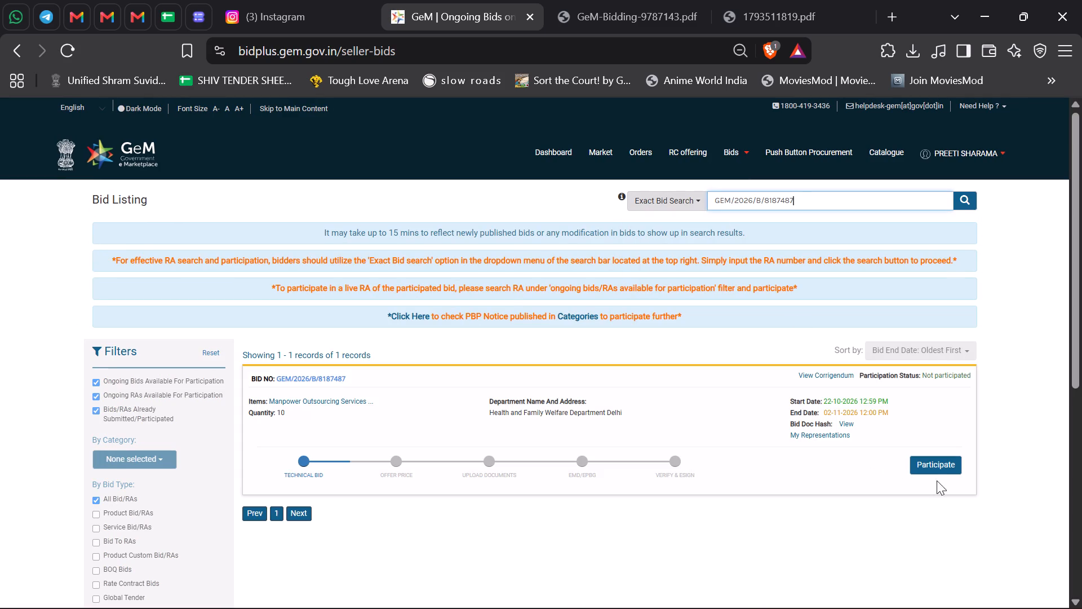
# Start participating in bid GEM/2026/B/8187487 and save the compliance declaration with No for points 1 and 2 and Yes for point 3.
pyautogui.click(937, 475)
pyautogui.click(937, 467)
pyautogui.click(562, 240)
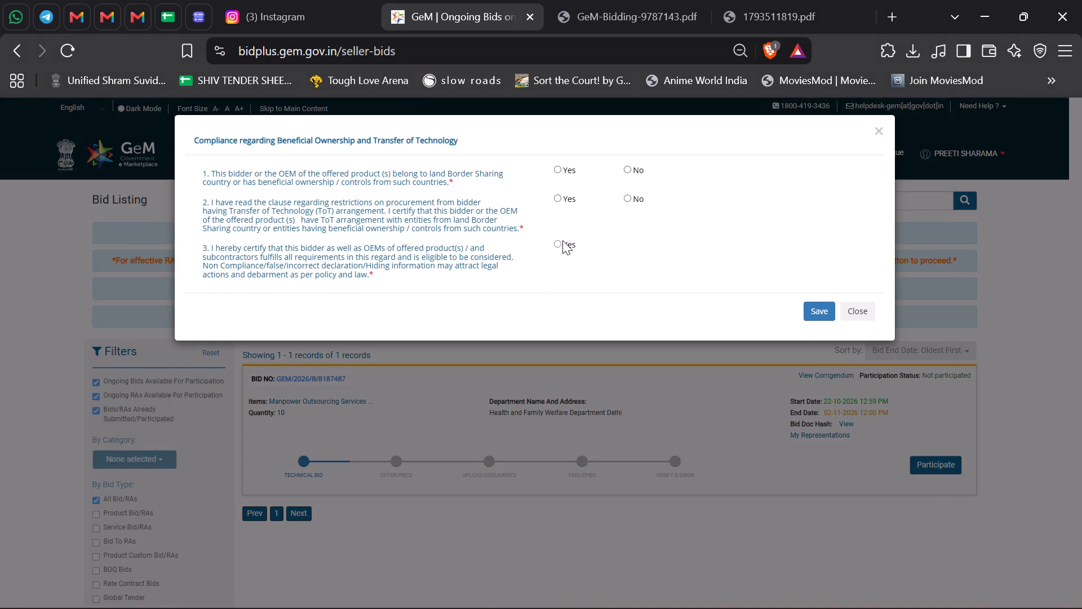
pyautogui.click(637, 200)
pyautogui.click(638, 171)
pyautogui.click(817, 306)
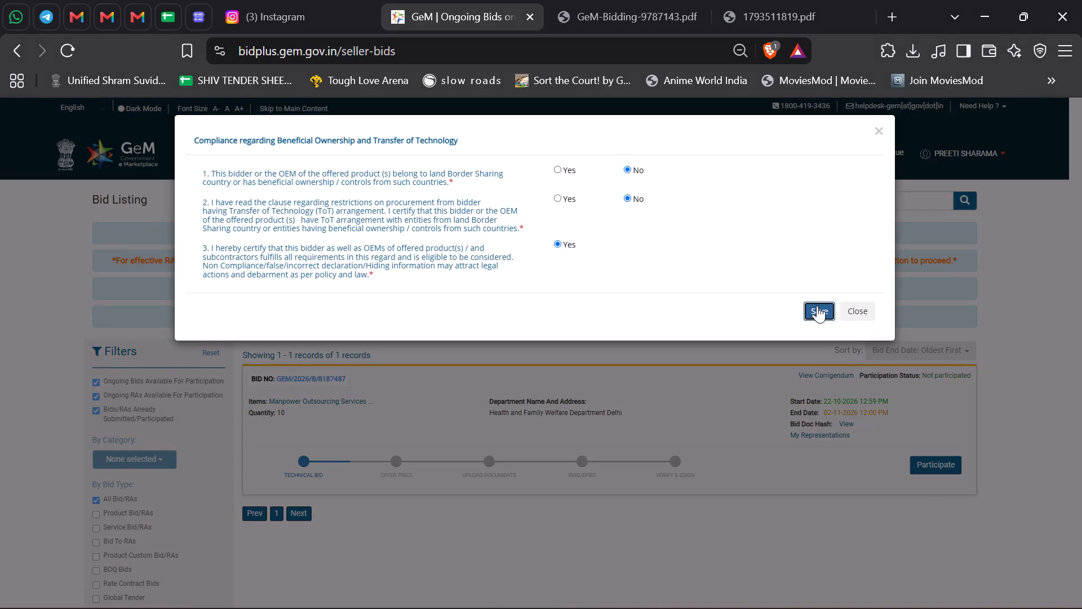